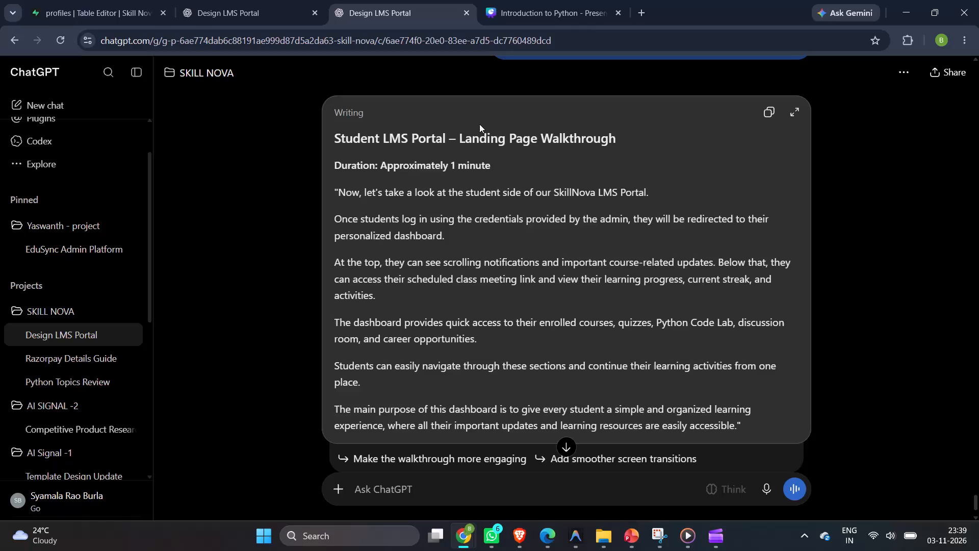
Open a new tab and switch Google to the aiienscampus account.
{"action": "left_click", "coordinate": [635, 12]}
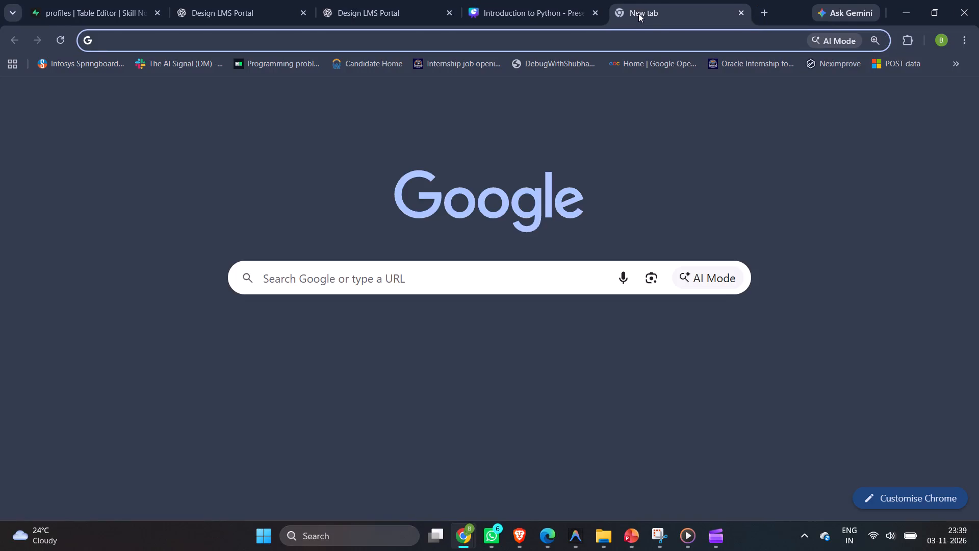
{"action": "left_click", "coordinate": [951, 113]}
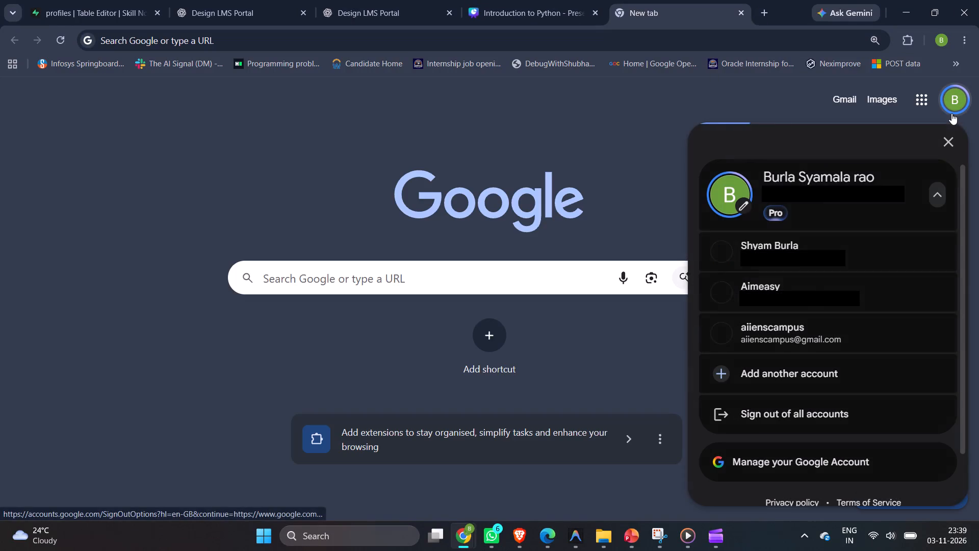
{"action": "left_click", "coordinate": [782, 317]}
Search Google for google drive and go from the Google Workspace result into Drive.
{"action": "type", "text": "goo"}
{"action": "key", "text": "BackSpace"}
{"action": "key", "text": "BackSpace"}
{"action": "type", "text": "gool"}
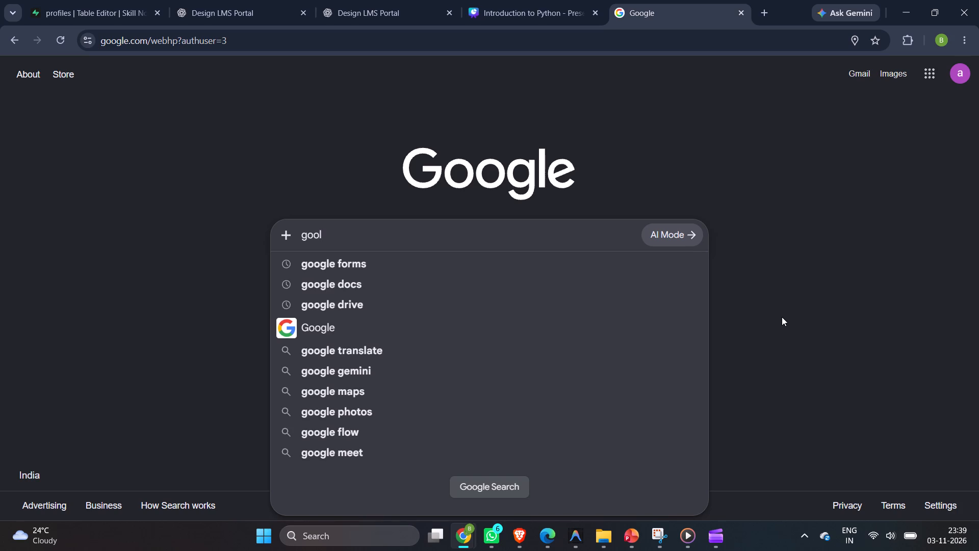
{"action": "key", "text": "Down"}
{"action": "key", "text": "Down"}
{"action": "key", "text": "Down"}
{"action": "key", "text": "Return"}
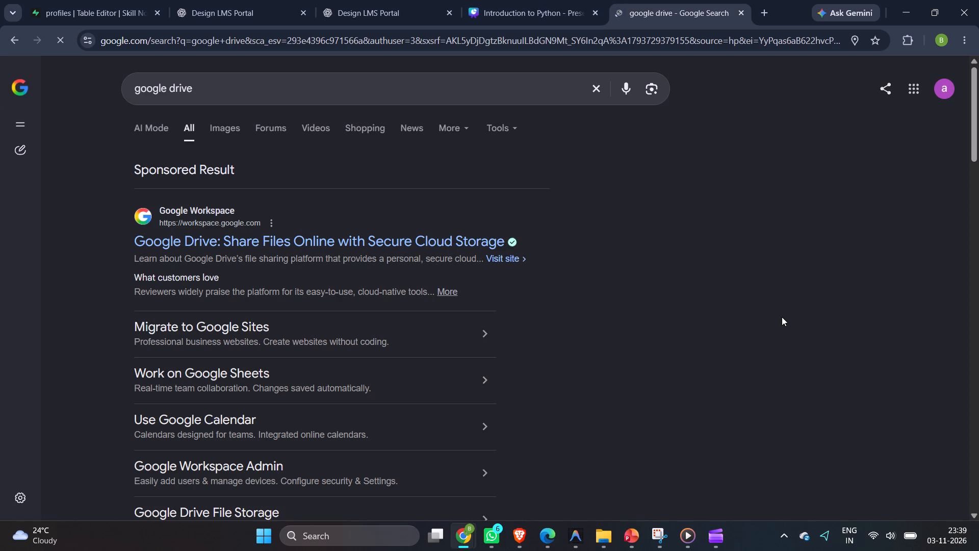
{"action": "left_click", "coordinate": [448, 238]}
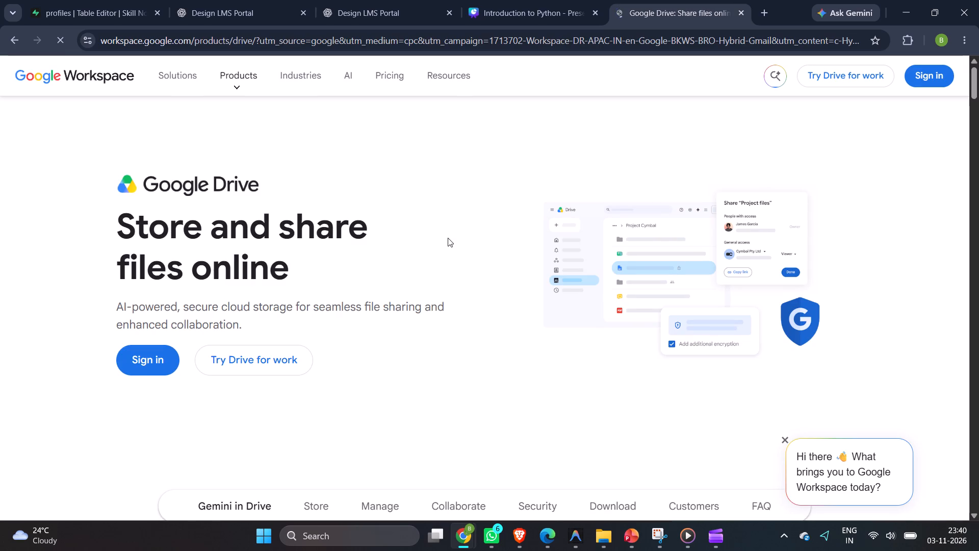
{"action": "left_click", "coordinate": [925, 83]}
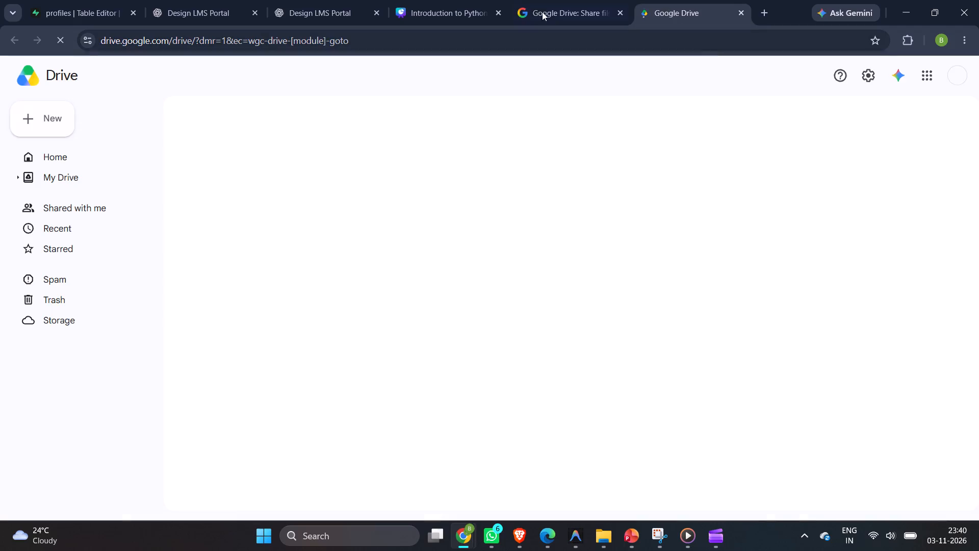
Switch Drive to the aiienscampus account and close the leftover Workspace page and the other account's Drive tab.
{"action": "left_click", "coordinate": [475, 8]}
{"action": "left_click_drag", "start_coordinate": [541, 12], "coordinate": [637, 7]}
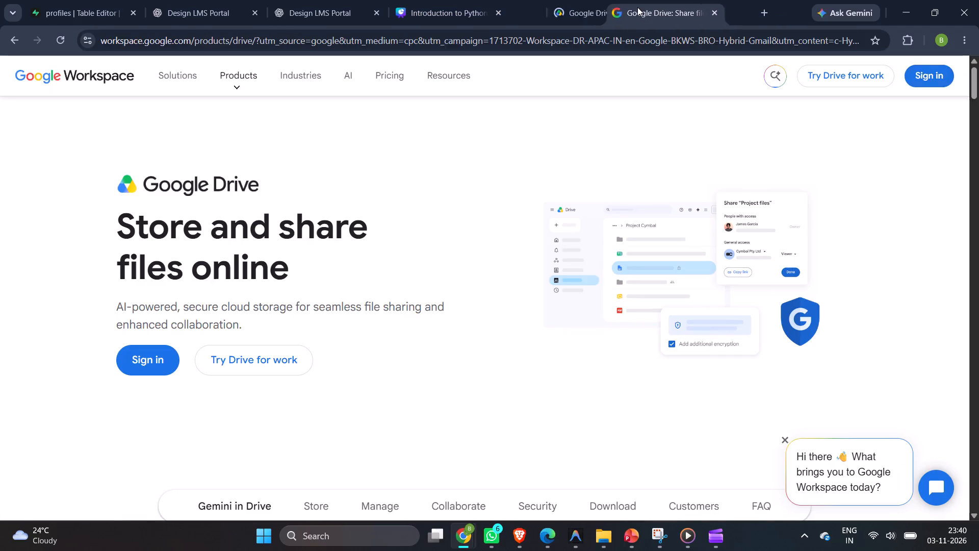
{"action": "left_click_drag", "start_coordinate": [637, 7], "coordinate": [638, 7]}
{"action": "left_click", "coordinate": [531, 3]}
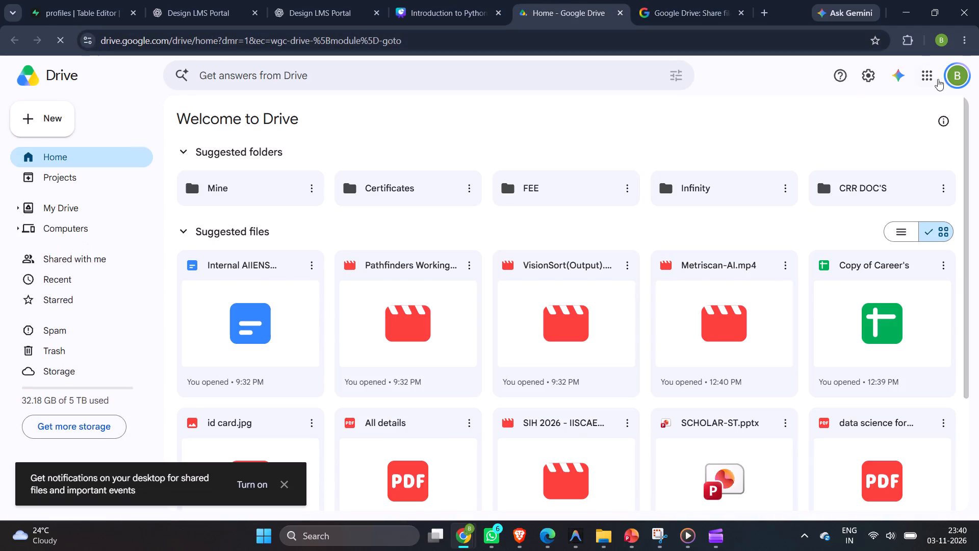
{"action": "left_click", "coordinate": [945, 78]}
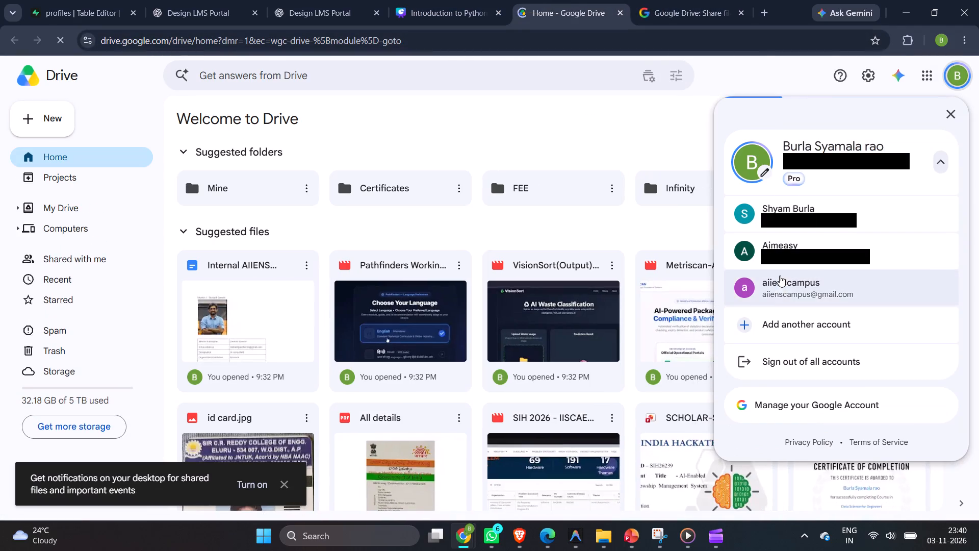
{"action": "left_click", "coordinate": [778, 288]}
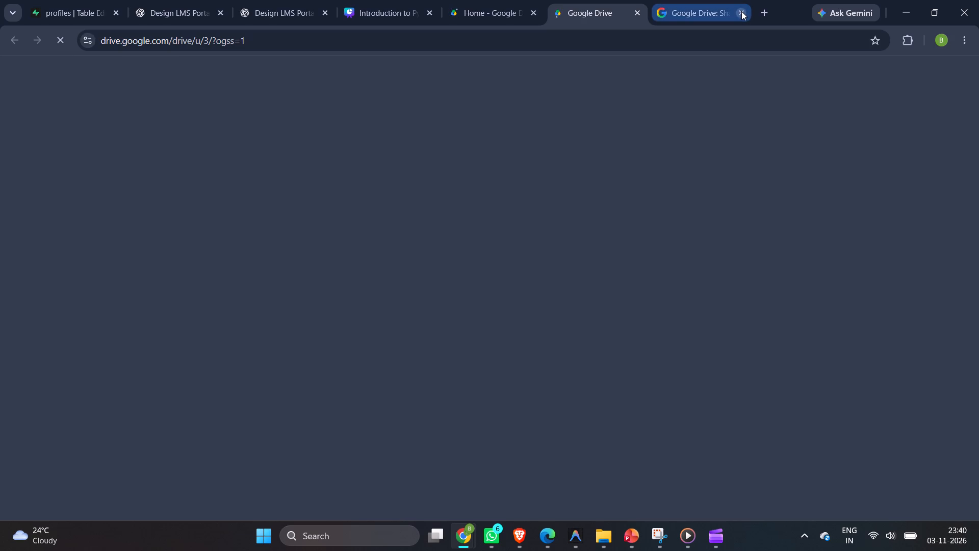
{"action": "left_click", "coordinate": [741, 12]}
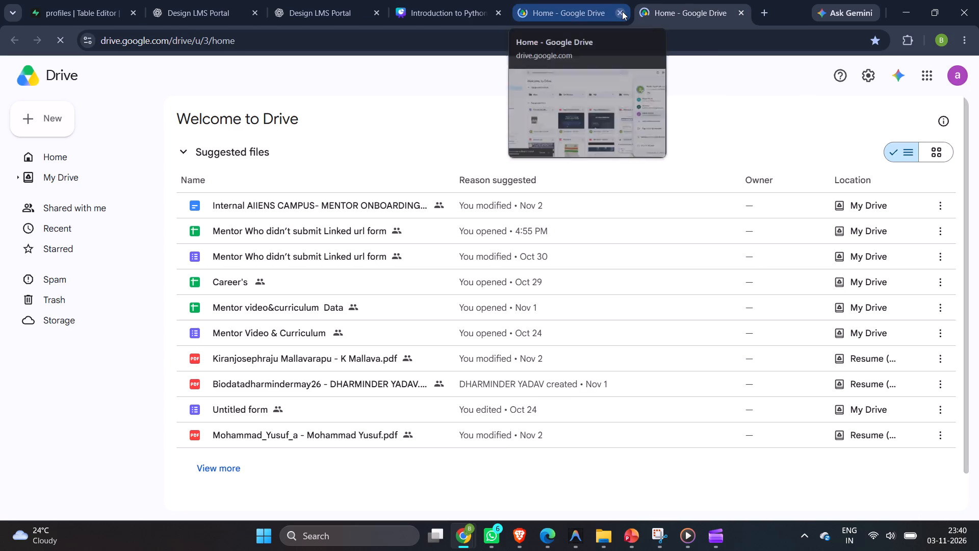
{"action": "left_click", "coordinate": [622, 11]}
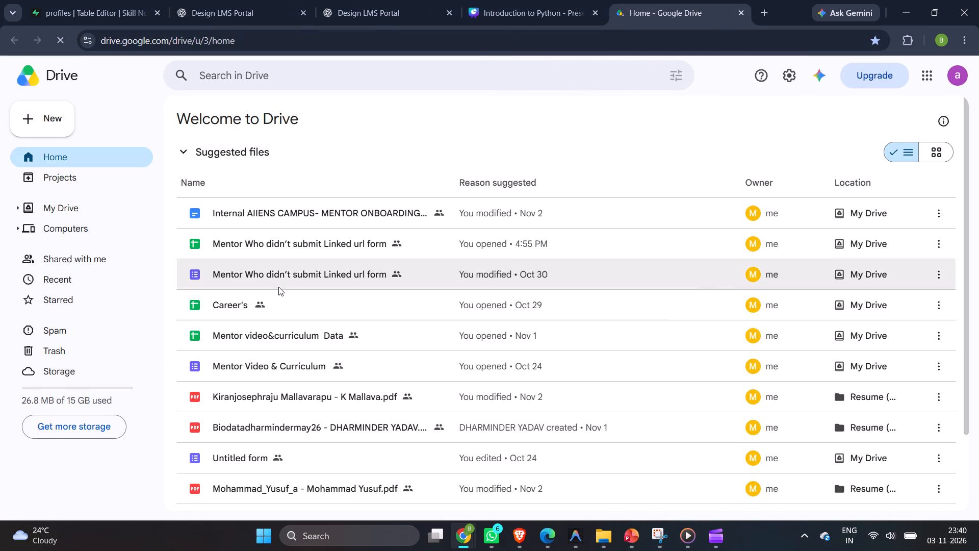
Open the Internal AIIENS CAMPUS- MENTOR ONBOARDING MAIL FORMAT document from the suggested files.
{"action": "left_click", "coordinate": [274, 206]}
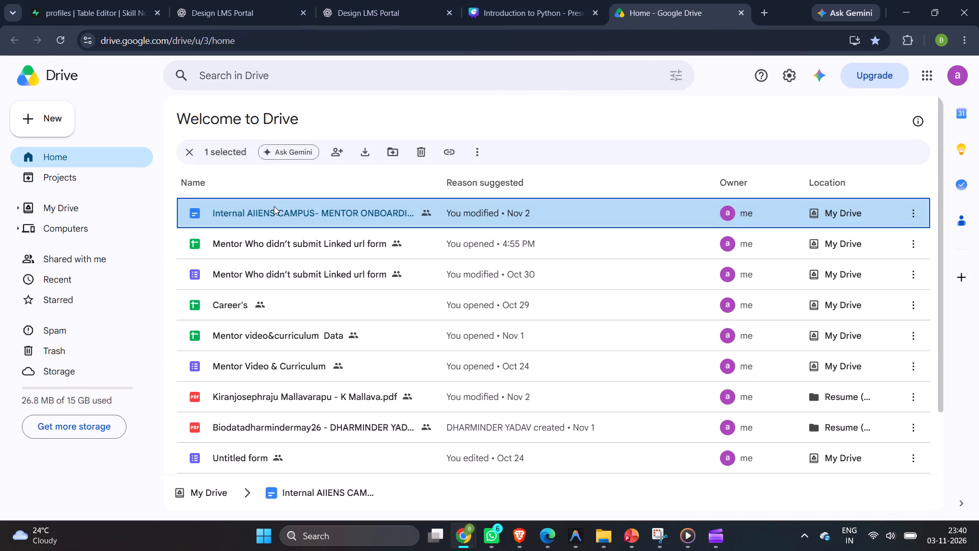
{"action": "double_click", "coordinate": [274, 206]}
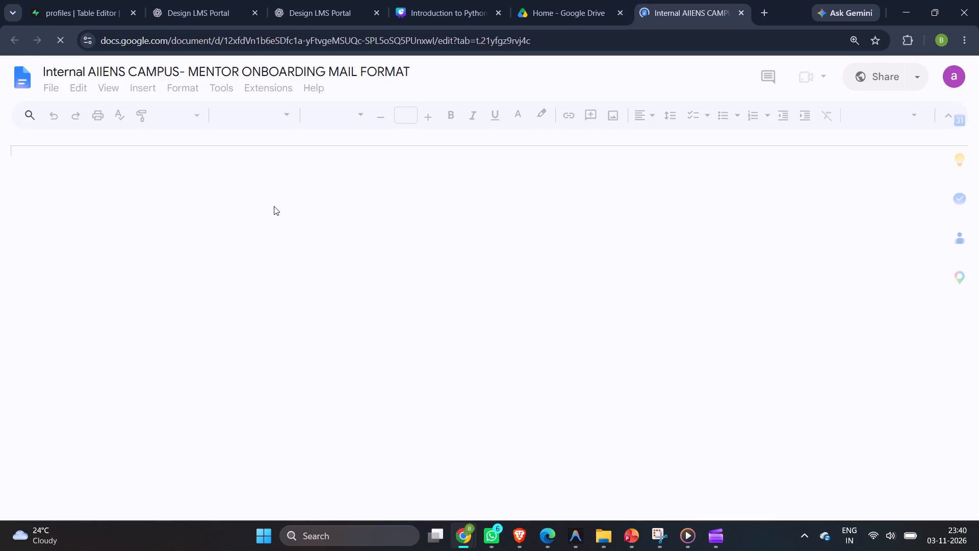
{"action": "left_click", "coordinate": [184, 0]}
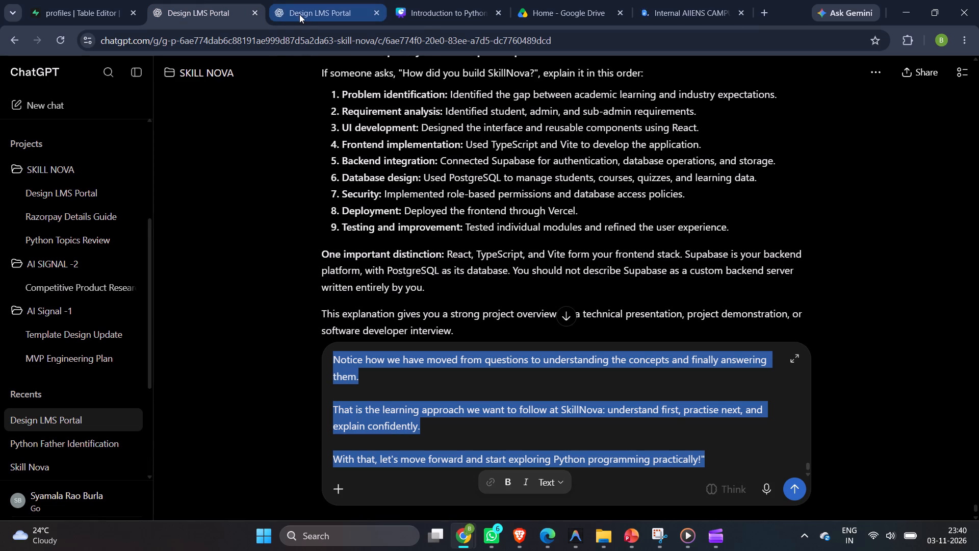
{"action": "left_click", "coordinate": [251, 12]}
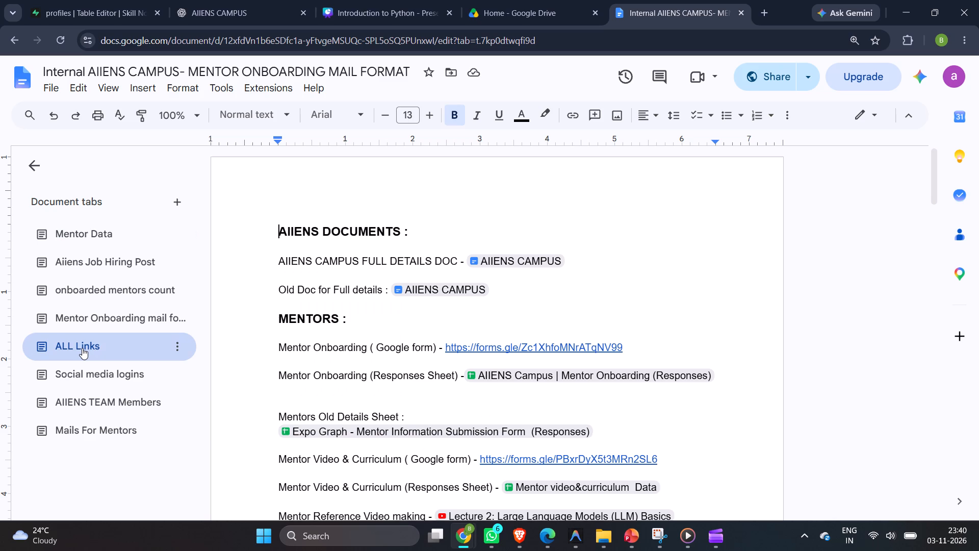
{"action": "scroll", "coordinate": [427, 398], "scroll_direction": "down", "scroll_amount": 1}
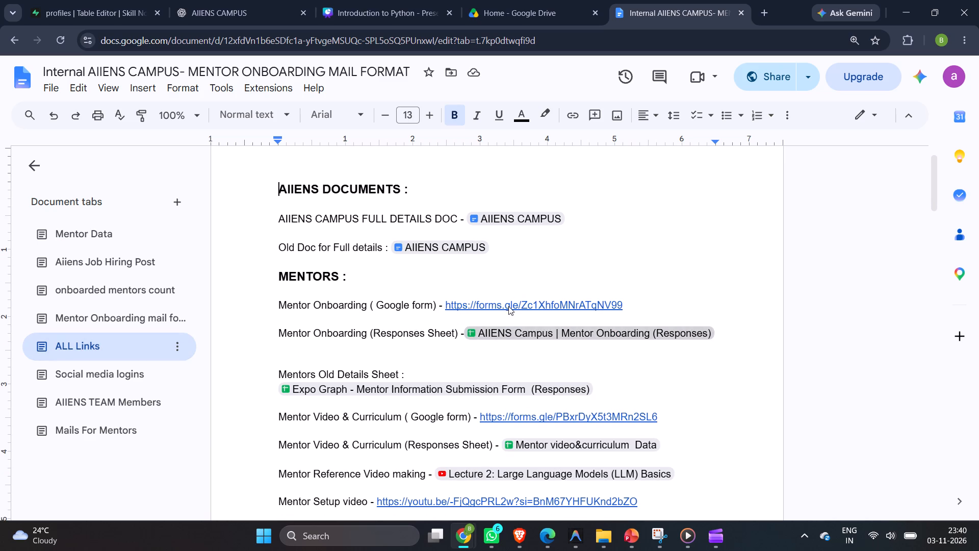
{"action": "left_click", "coordinate": [508, 306]}
{"action": "left_click", "coordinate": [512, 319]}
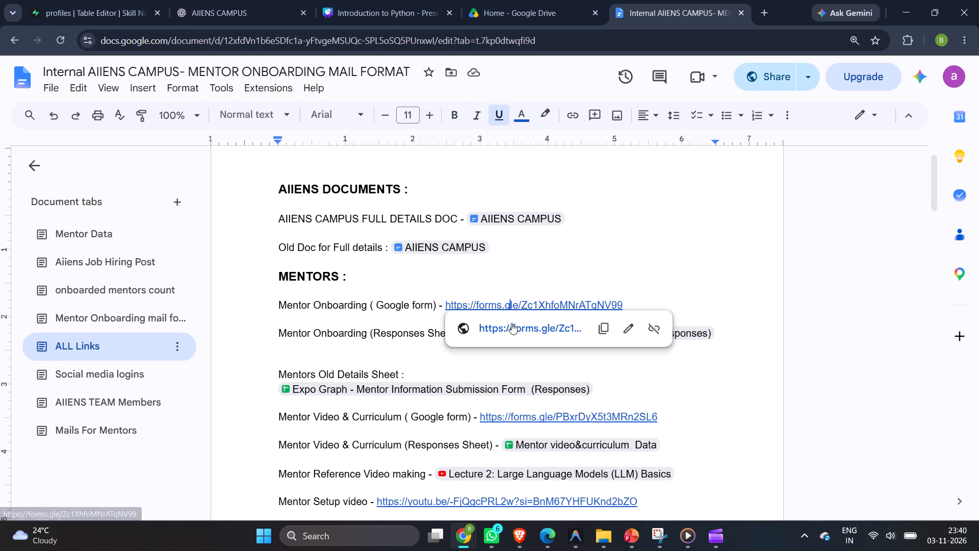
{"action": "left_click", "coordinate": [511, 323]}
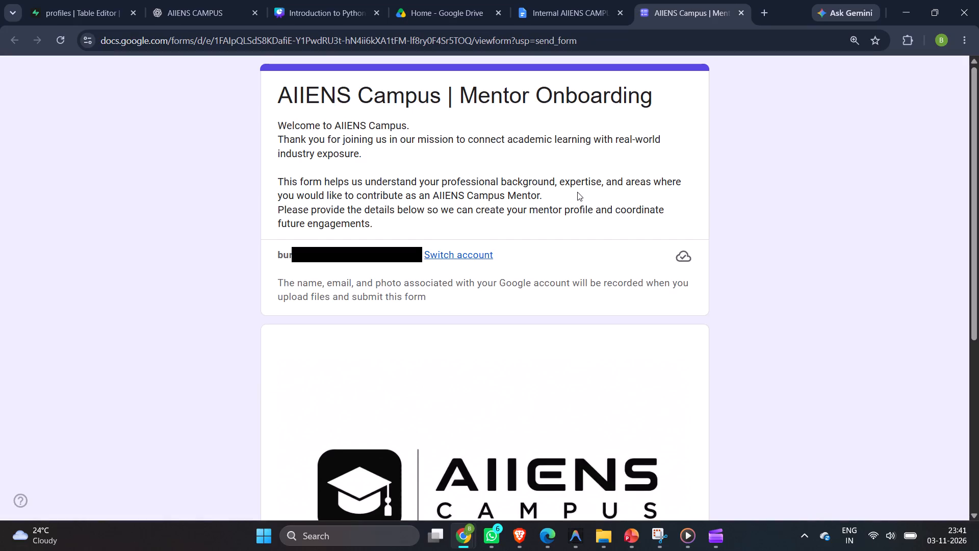
Open the Mentor Video & Curriculum Google form from the document's ALL Links section.
{"action": "left_click", "coordinate": [573, 7]}
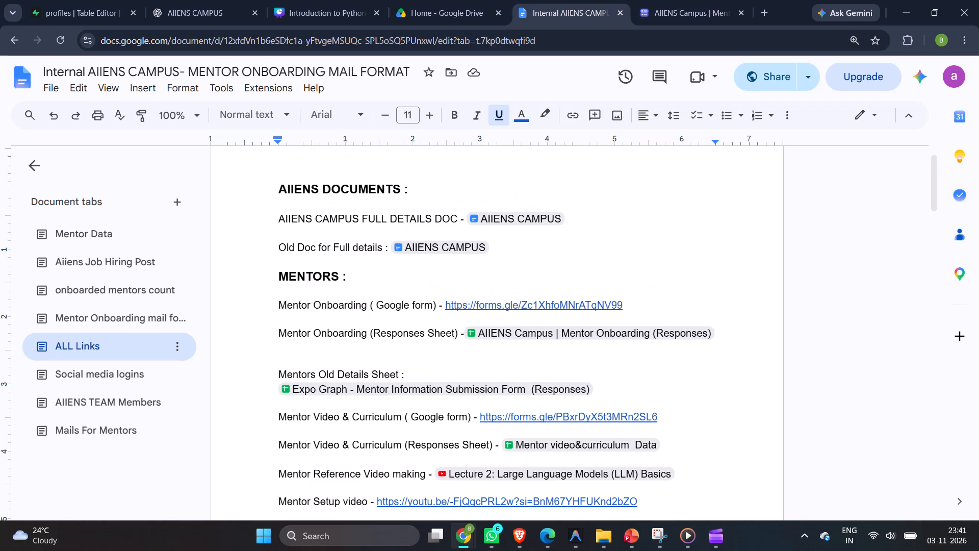
{"action": "scroll", "coordinate": [473, 262], "scroll_direction": "down", "scroll_amount": 2}
{"action": "left_click", "coordinate": [521, 316]}
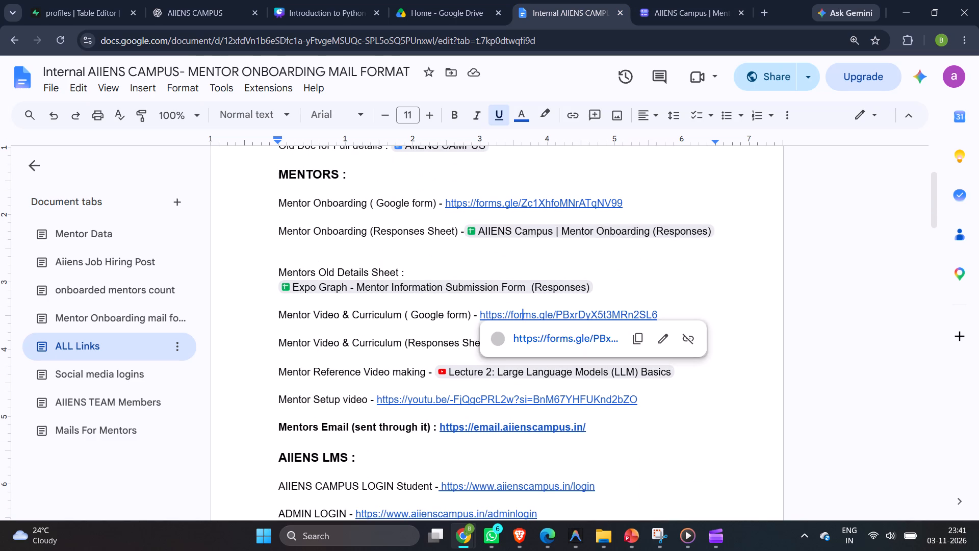
{"action": "left_click", "coordinate": [561, 336]}
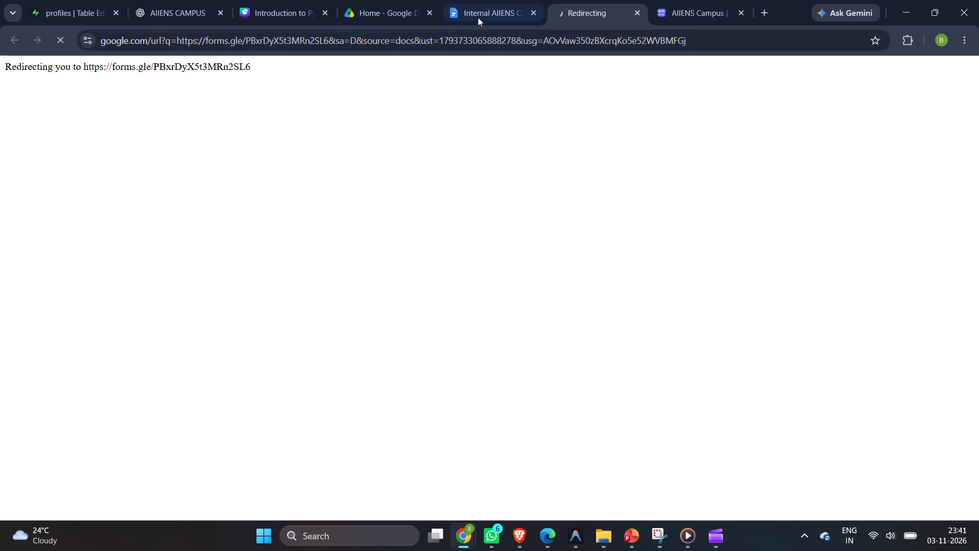
Open the Mentor video&curriculum Data responses sheet from the document and close the Mentor Onboarding form.
{"action": "left_click", "coordinate": [479, 11]}
{"action": "left_click", "coordinate": [539, 348]}
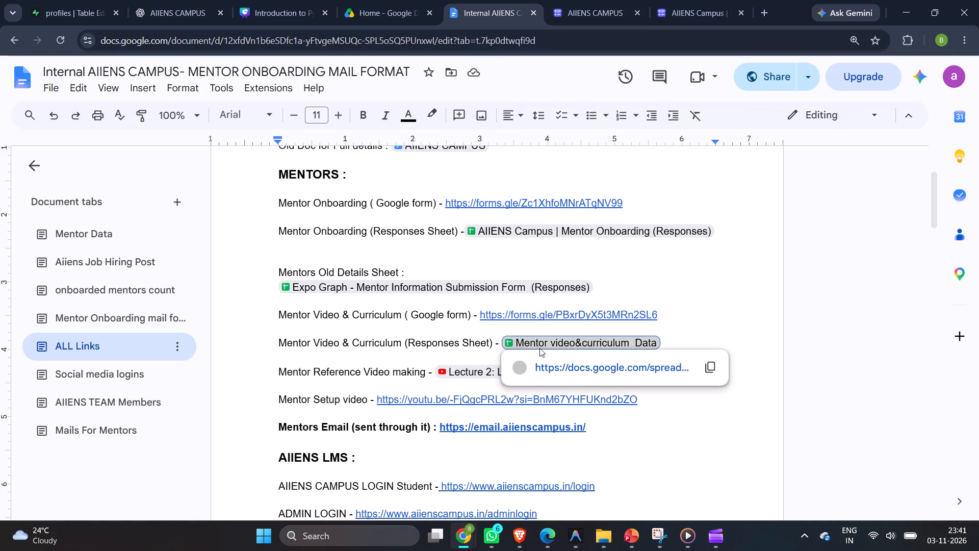
{"action": "left_click", "coordinate": [584, 371]}
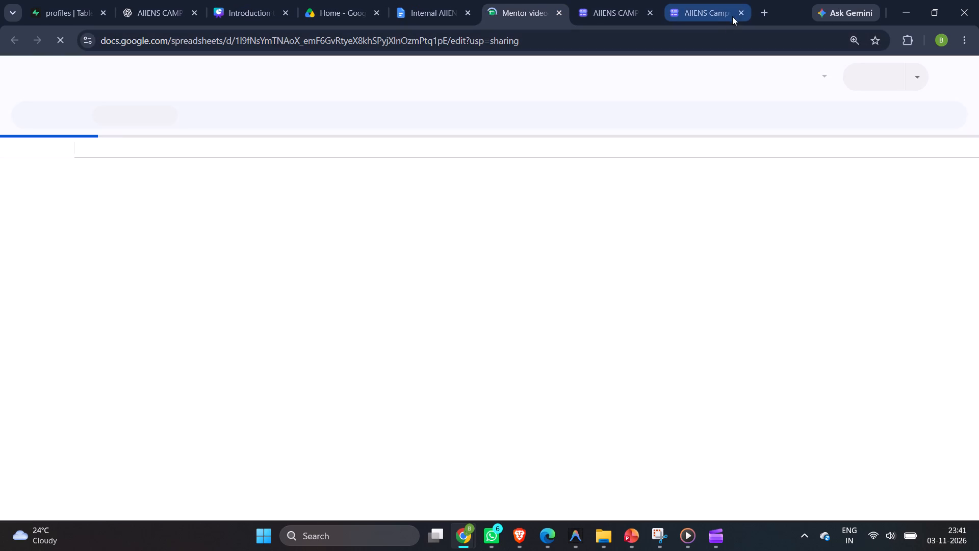
{"action": "left_click", "coordinate": [740, 12]}
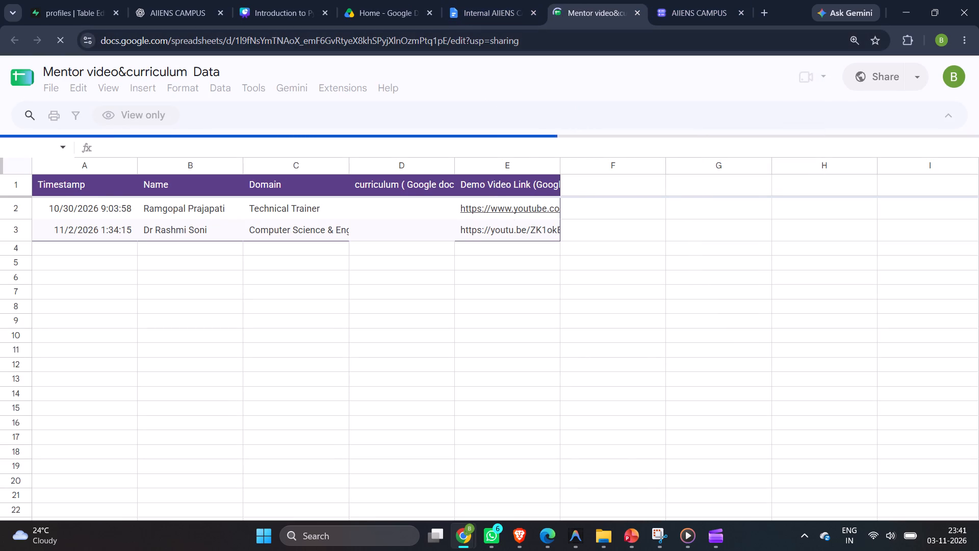
Examine the questions and account shown in the AIIENS CAMPUS mentor video and curriculum form.
{"action": "left_click", "coordinate": [498, 6]}
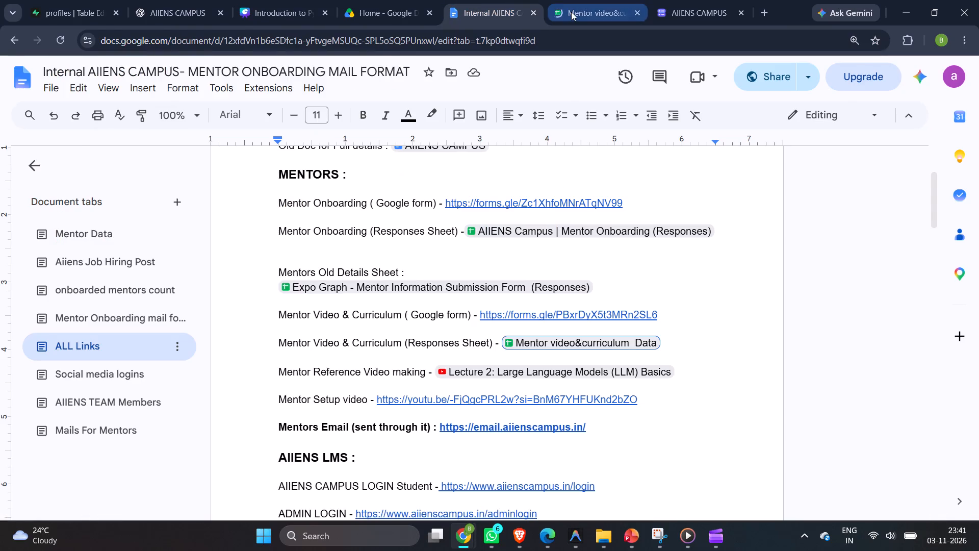
{"action": "left_click", "coordinate": [571, 12]}
{"action": "left_click", "coordinate": [701, 0]}
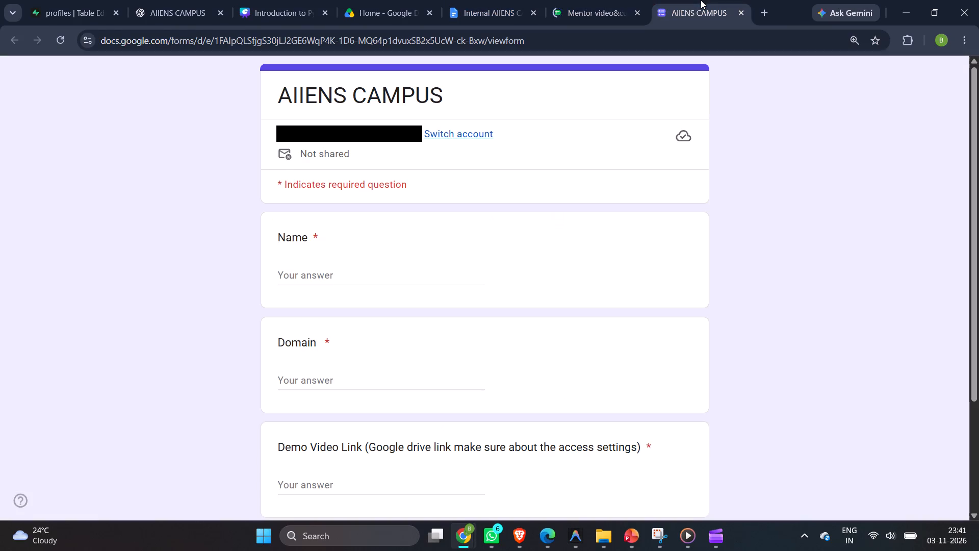
{"action": "scroll", "coordinate": [426, 194], "scroll_direction": "down", "scroll_amount": 2}
{"action": "scroll", "coordinate": [426, 194], "scroll_direction": "up", "scroll_amount": 1}
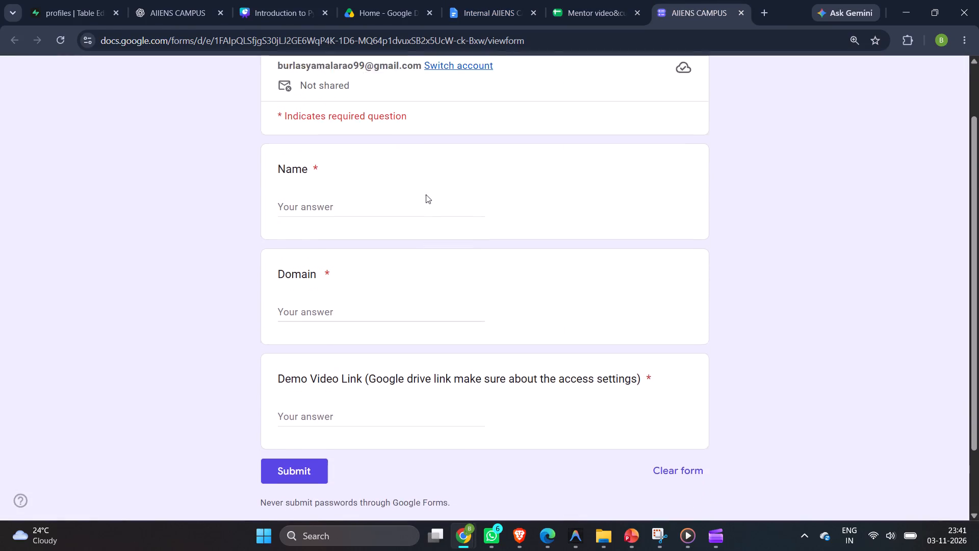
{"action": "scroll", "coordinate": [426, 194], "scroll_direction": "up", "scroll_amount": 1}
{"action": "scroll", "coordinate": [426, 194], "scroll_direction": "down", "scroll_amount": 2}
{"action": "scroll", "coordinate": [635, 140], "scroll_direction": "up", "scroll_amount": 3}
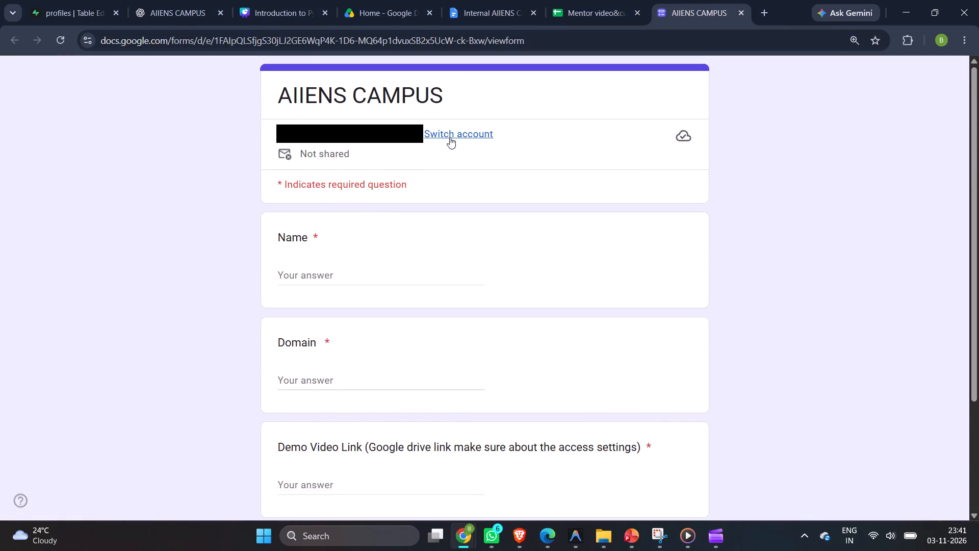
{"action": "scroll", "coordinate": [522, 131], "scroll_direction": "up", "scroll_amount": 1}
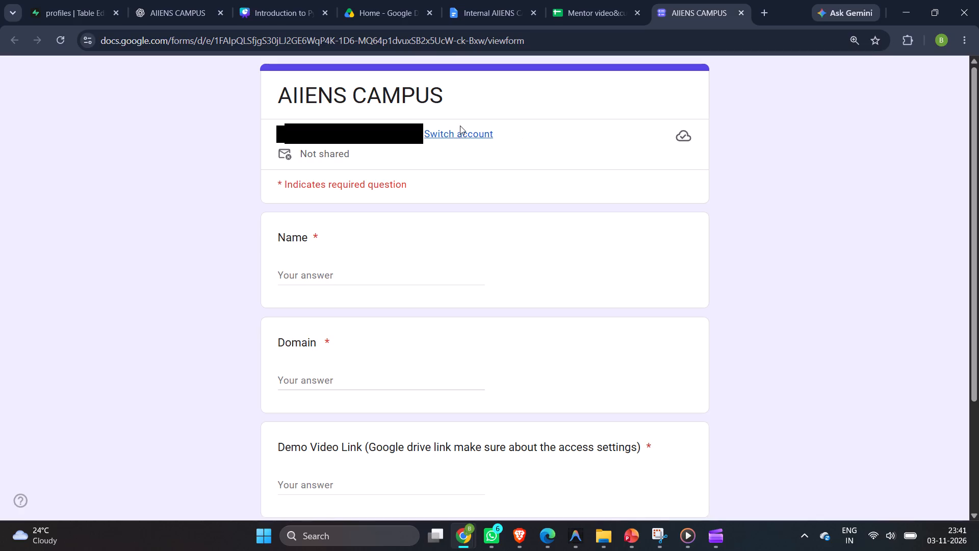
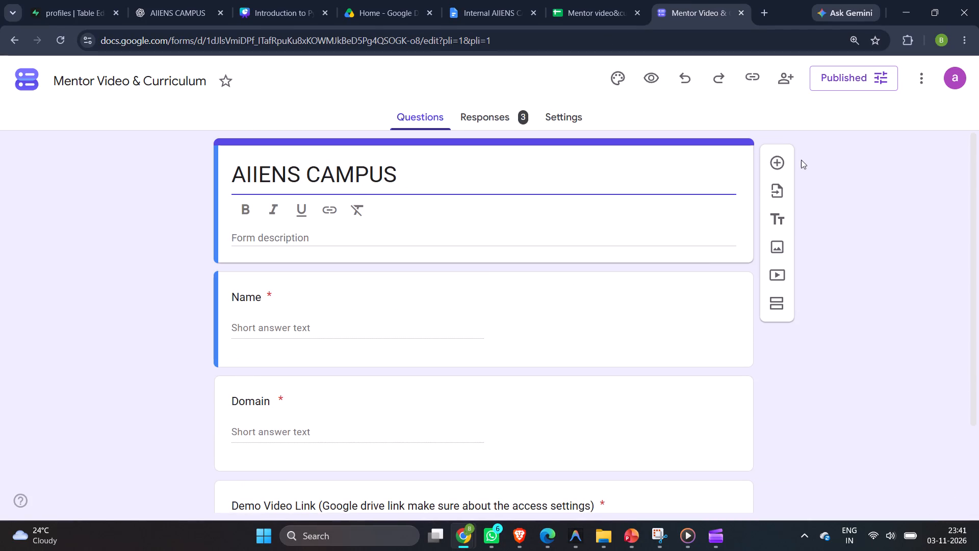
Add a new blank question directly after the Demo Video Link question.
{"action": "left_click", "coordinate": [765, 165]}
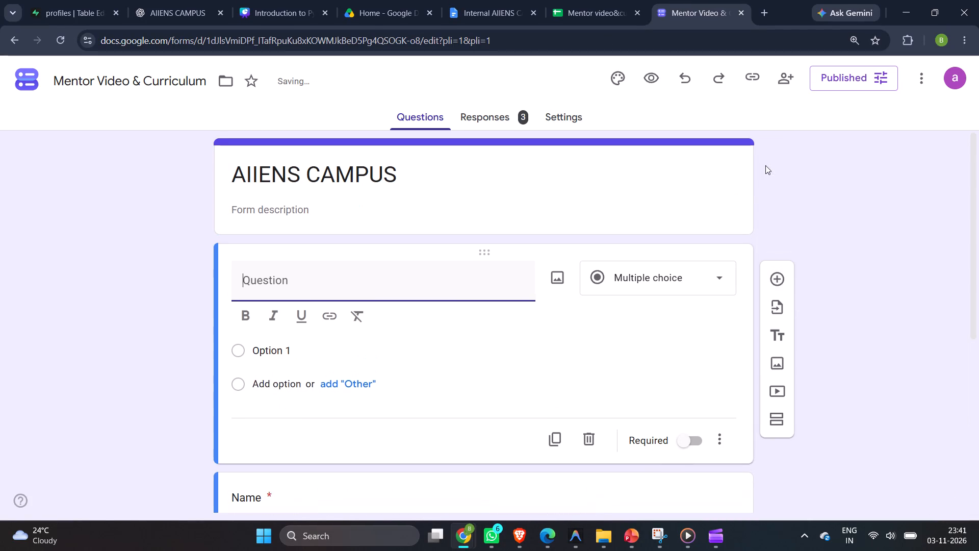
{"action": "left_click", "coordinate": [588, 437]}
{"action": "scroll", "coordinate": [491, 445], "scroll_direction": "down", "scroll_amount": 4}
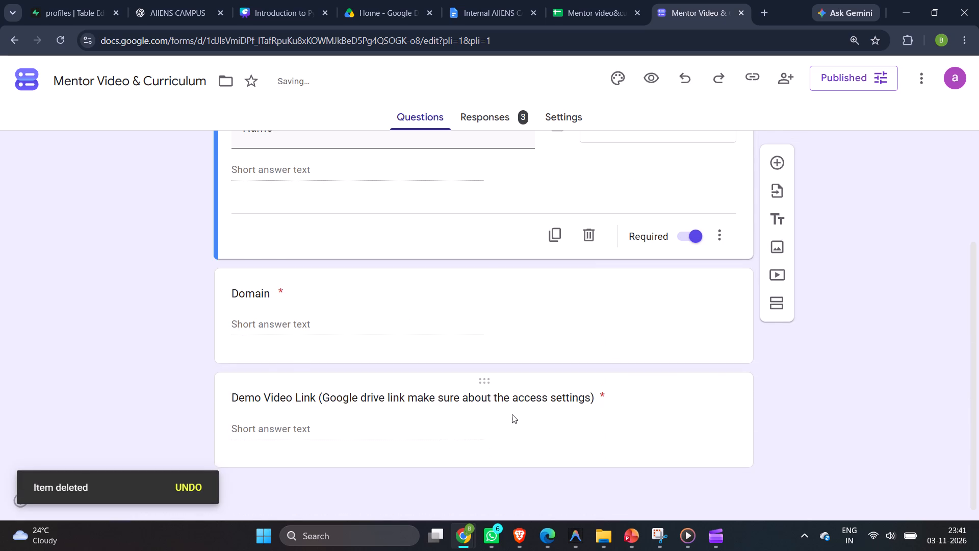
{"action": "left_click", "coordinate": [512, 414]}
{"action": "scroll", "coordinate": [533, 343], "scroll_direction": "up", "scroll_amount": 3}
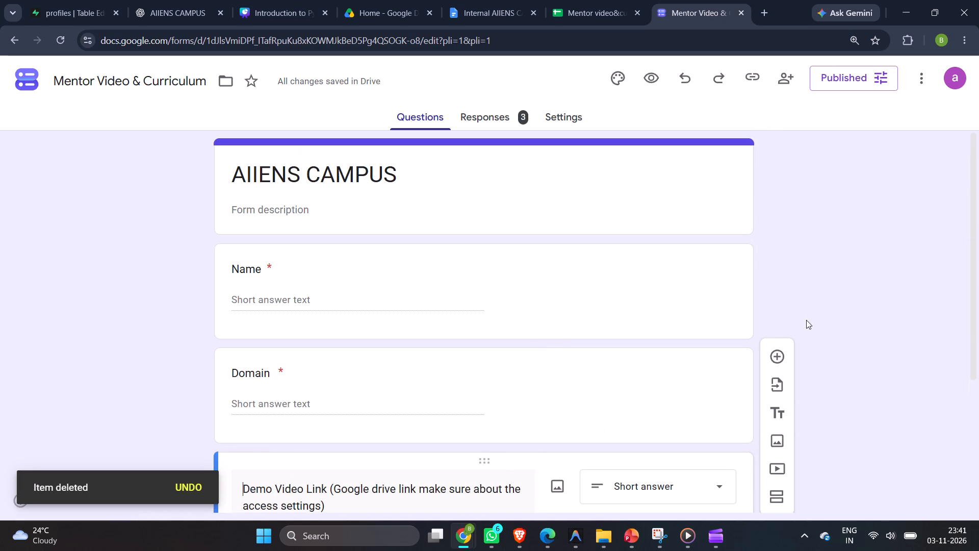
{"action": "left_click", "coordinate": [774, 353]}
{"action": "scroll", "coordinate": [599, 331], "scroll_direction": "down", "scroll_amount": 2}
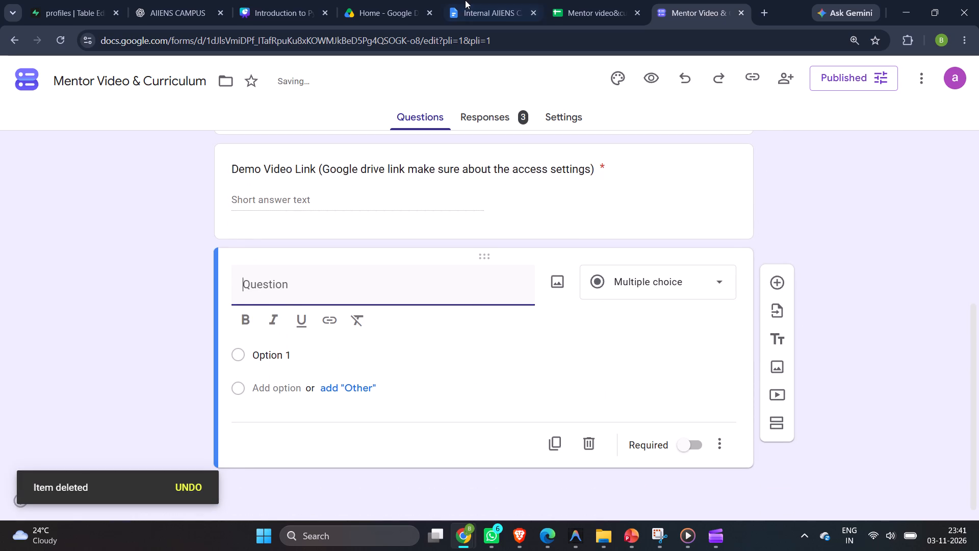
Close the browser page whose title begins with "Introduction to P".
{"action": "left_click", "coordinate": [320, 13]}
{"action": "left_click", "coordinate": [323, 13]}
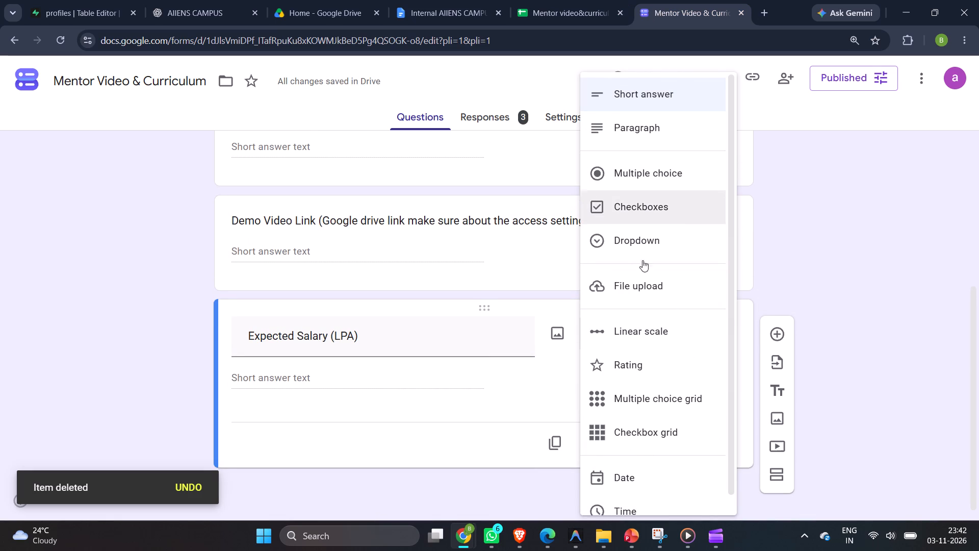
{"action": "scroll", "coordinate": [640, 155], "scroll_direction": "up", "scroll_amount": 3}
{"action": "scroll", "coordinate": [636, 332], "scroll_direction": "down", "scroll_amount": 3}
{"action": "scroll", "coordinate": [654, 224], "scroll_direction": "up", "scroll_amount": 1}
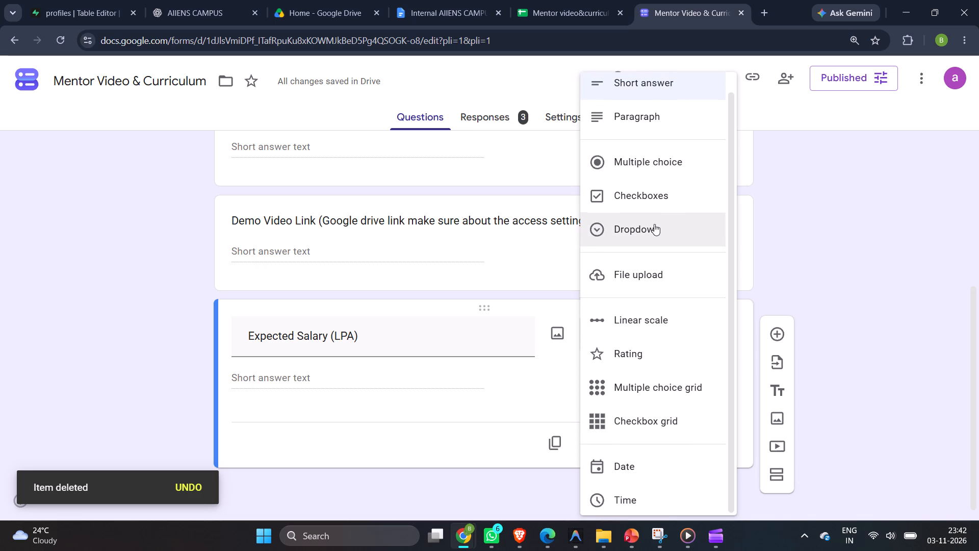
{"action": "scroll", "coordinate": [654, 224], "scroll_direction": "up", "scroll_amount": 1}
{"action": "left_click", "coordinate": [653, 167]}
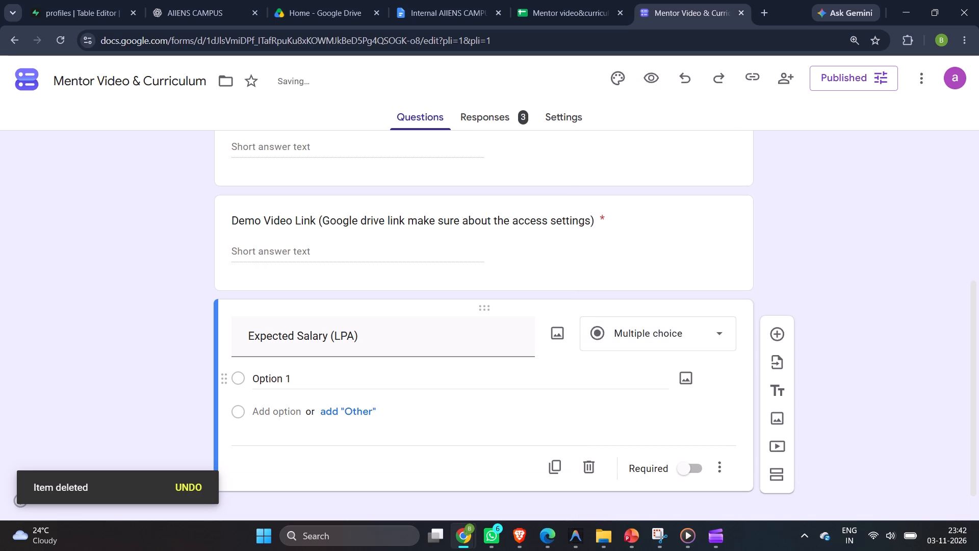
Replace the first answer option of the Expected Salary question with "1 LPA".
{"action": "left_click", "coordinate": [279, 381]}
{"action": "key", "text": "ctrl+a"}
{"action": "key", "text": "BackSpace"}
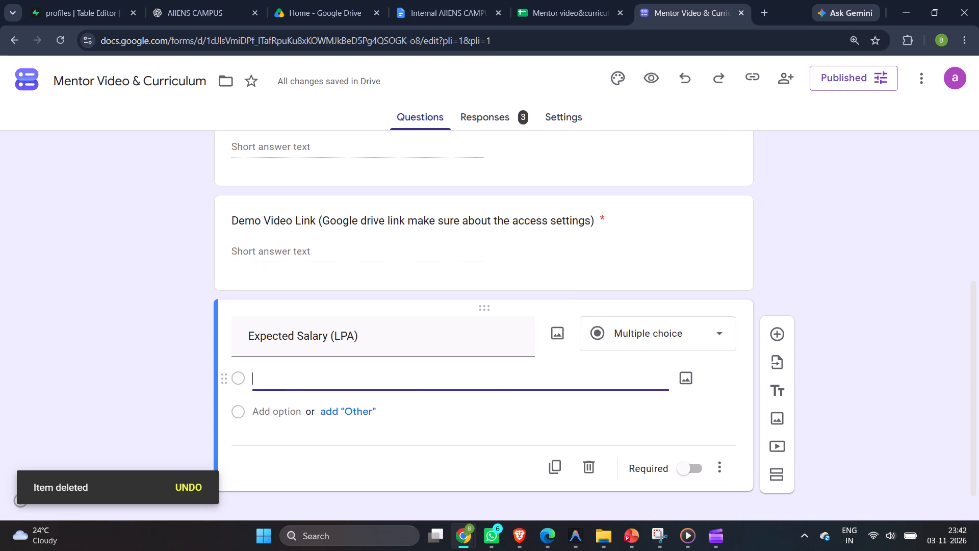
{"action": "key", "text": "shift+exclam"}
{"action": "key", "text": "BackSpace"}
{"action": "key", "text": "1"}
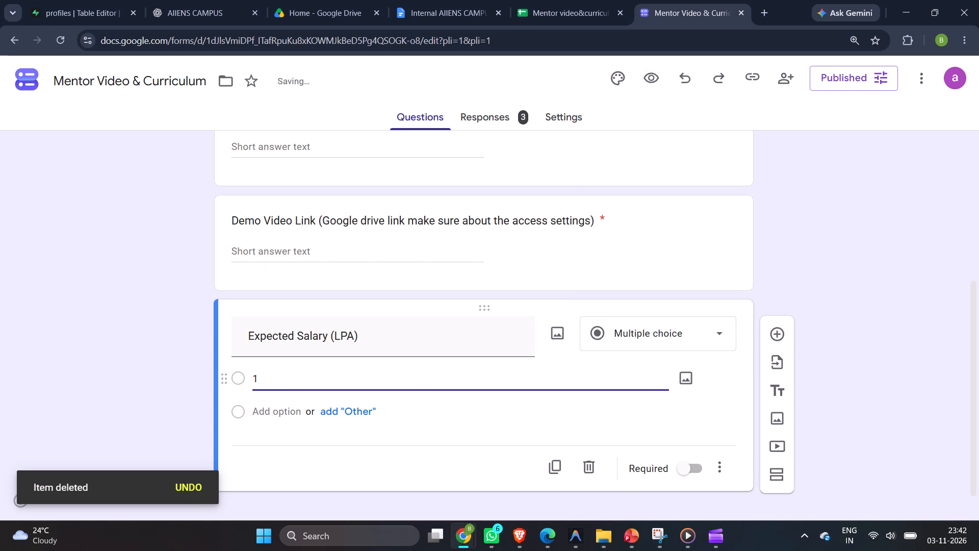
{"action": "left_click", "coordinate": [203, 7]}
{"action": "left_click", "coordinate": [695, 14]}
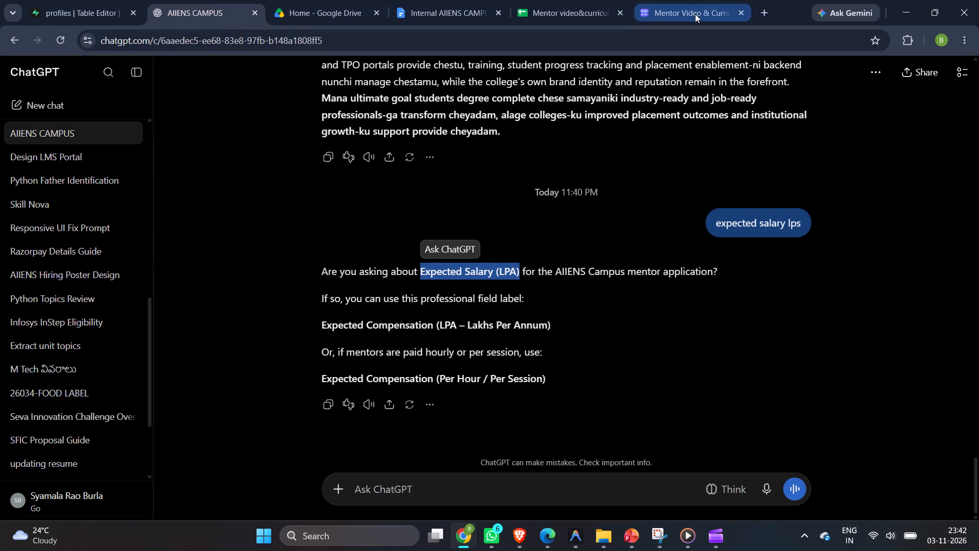
{"action": "key", "text": "space"}
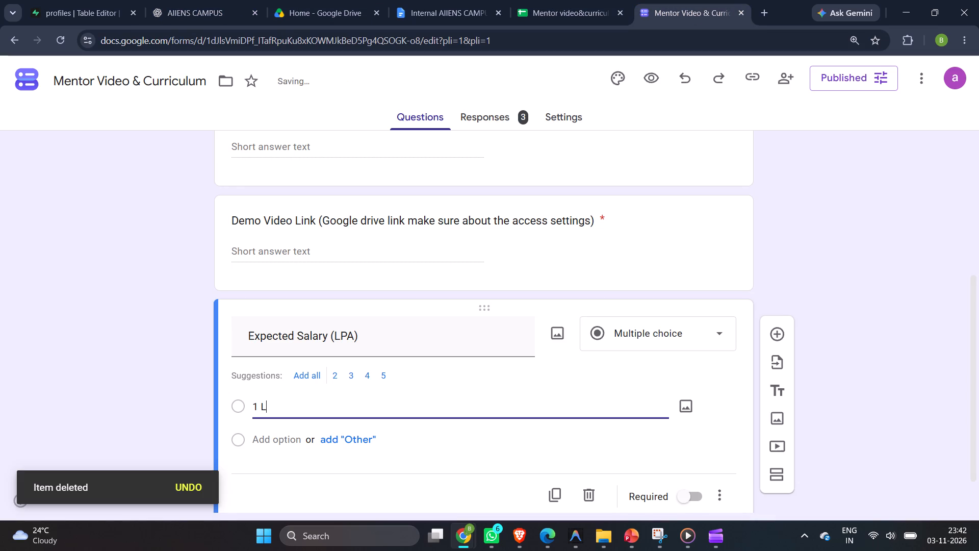
{"action": "type", "text": "PA"}
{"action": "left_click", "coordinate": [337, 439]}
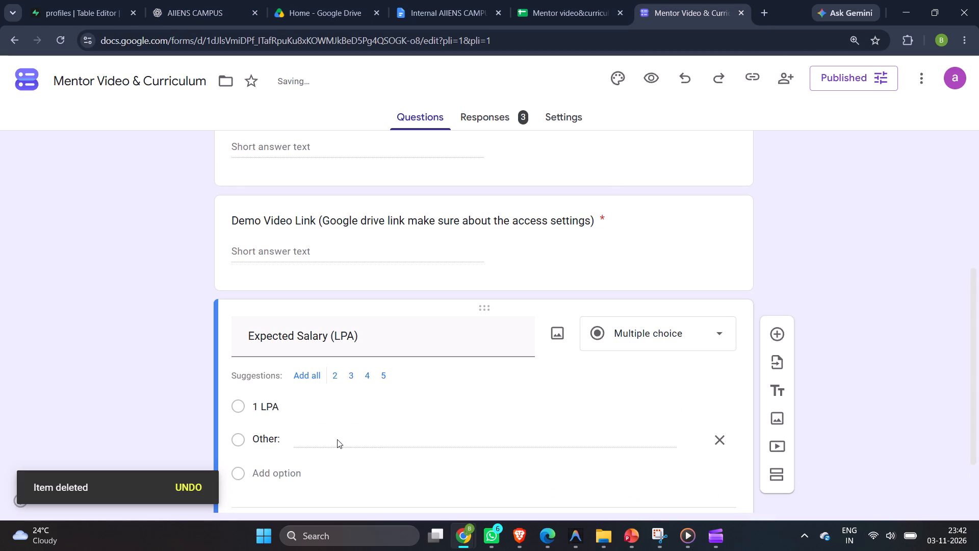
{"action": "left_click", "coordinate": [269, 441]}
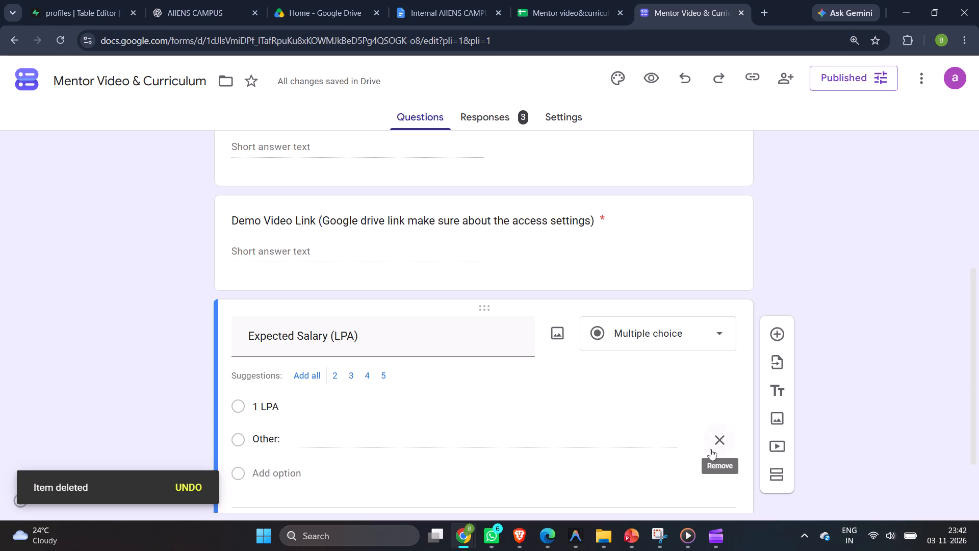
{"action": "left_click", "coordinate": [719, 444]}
Add "2 LPA" and "3LPA" as the second and third options of the Expected Salary question.
{"action": "key", "text": "Return"}
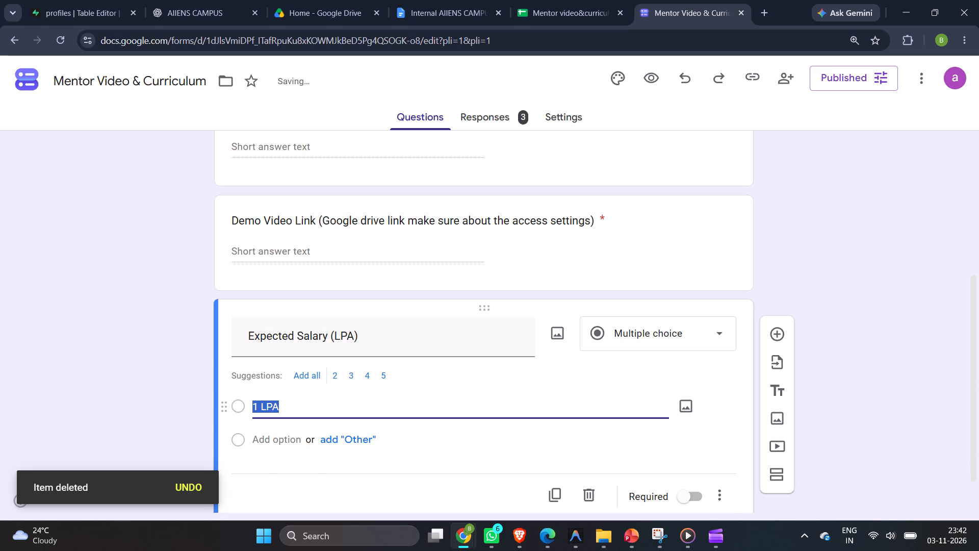
{"action": "key", "text": "2"}
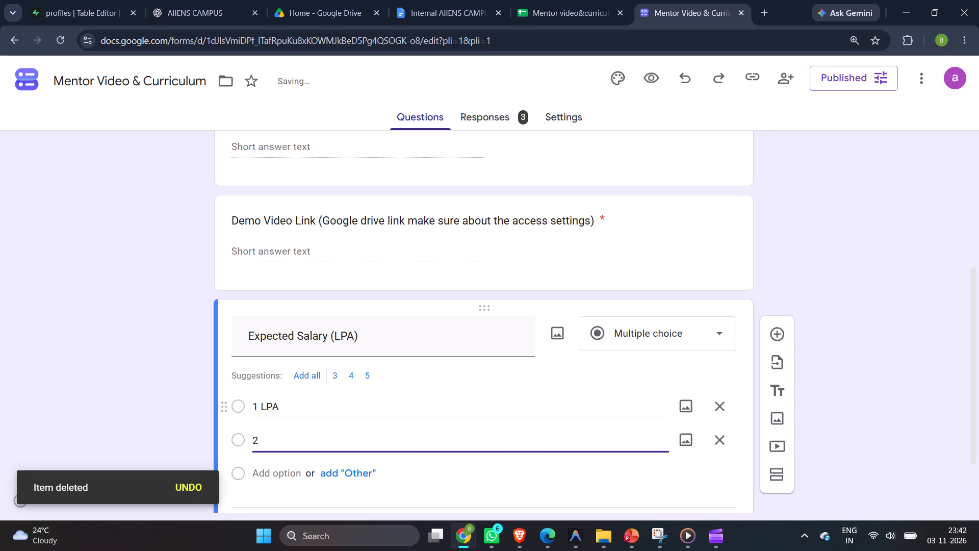
{"action": "key", "text": "space"}
{"action": "type", "text": "LPA"}
{"action": "key", "text": "Return"}
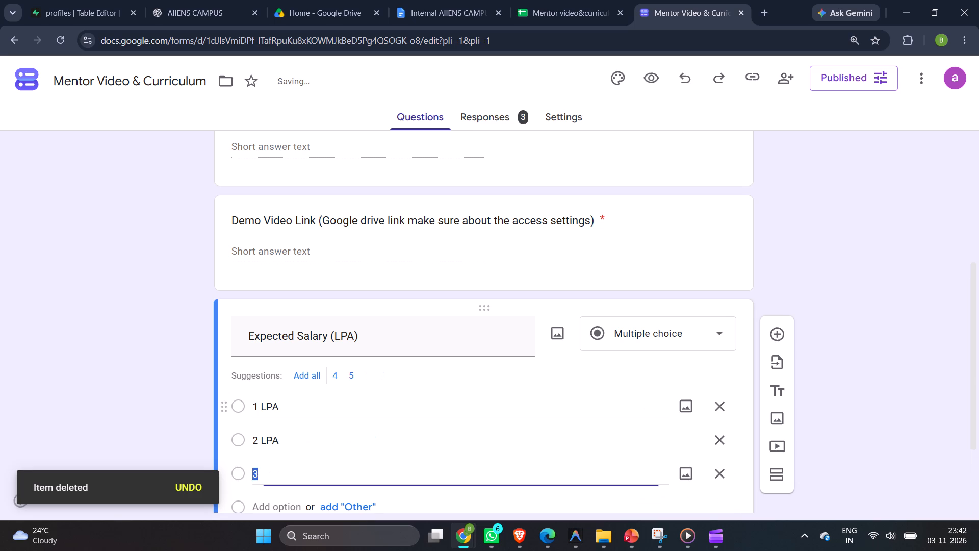
{"action": "type", "text": "3LAP"}
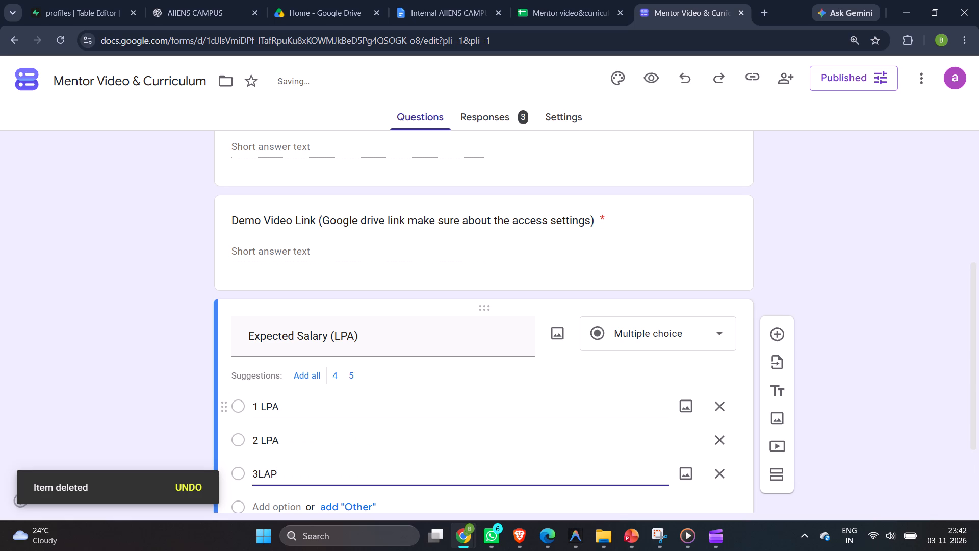
{"action": "key", "text": "BackSpace"}
{"action": "key", "text": "BackSpace"}
{"action": "type", "text": "PA"}
{"action": "left_click", "coordinate": [850, 347]}
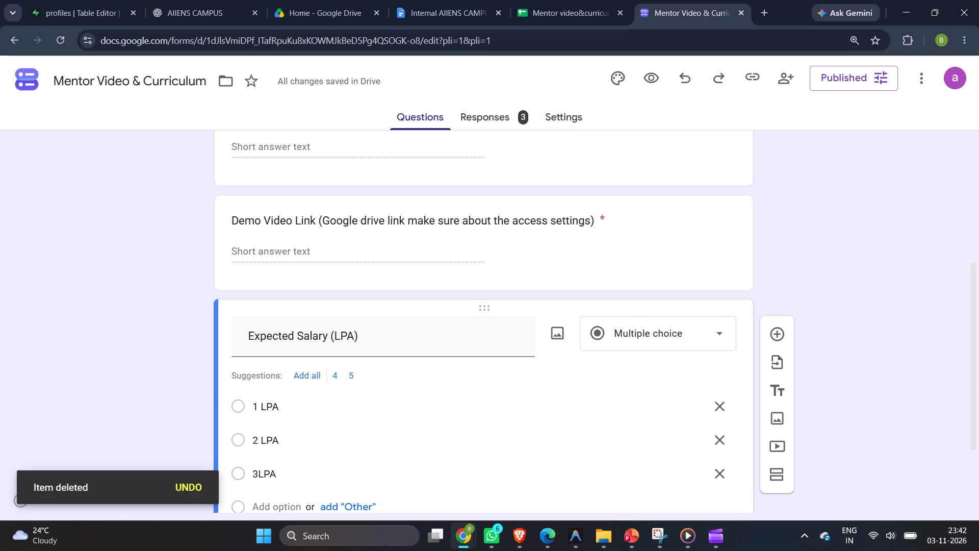
{"action": "left_click", "coordinate": [85, 319]}
Make the Expected Salary (LPA) question required.
{"action": "scroll", "coordinate": [738, 260], "scroll_direction": "down", "scroll_amount": 2}
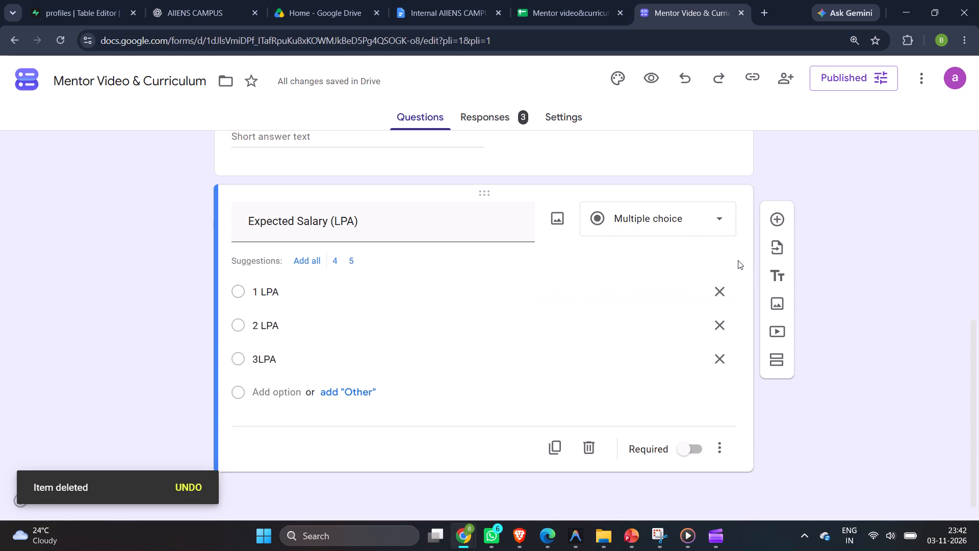
{"action": "scroll", "coordinate": [738, 260], "scroll_direction": "down", "scroll_amount": 1}
{"action": "left_click", "coordinate": [694, 448]}
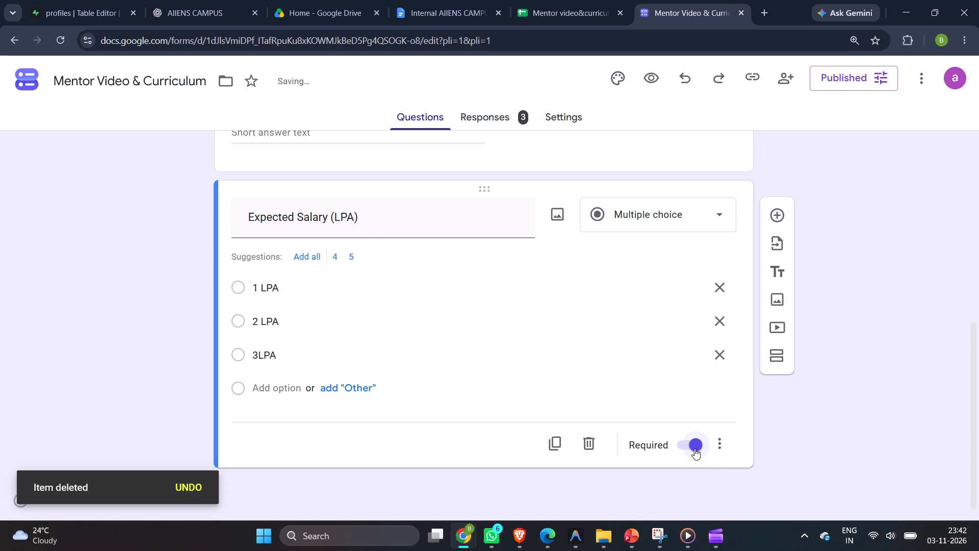
{"action": "left_click", "coordinate": [844, 433]}
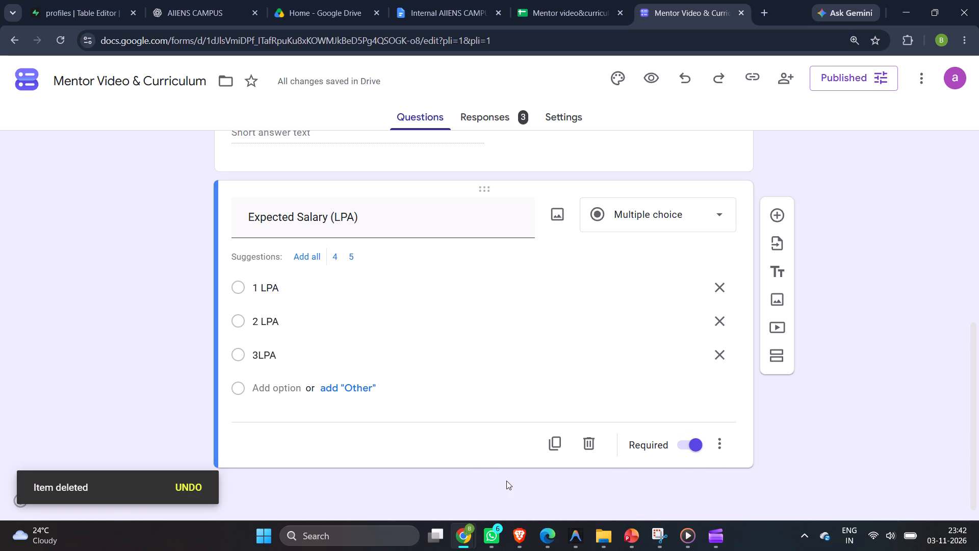
{"action": "left_click", "coordinate": [506, 481]}
{"action": "left_click", "coordinate": [105, 377]}
Save the form's published options with responses accepted from anyone with the link.
{"action": "left_click", "coordinate": [815, 84]}
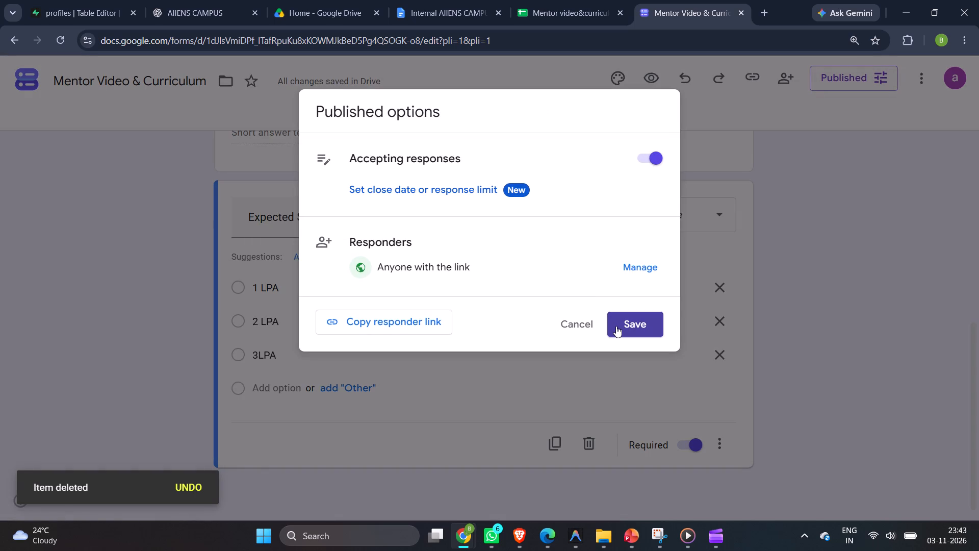
{"action": "left_click", "coordinate": [616, 326]}
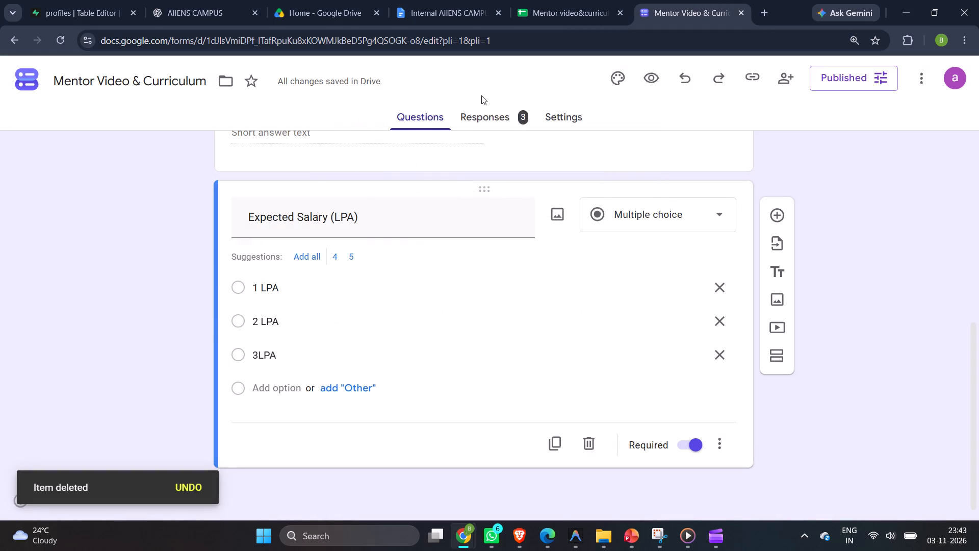
Review the form's response summary from the Name question through to the Expected Salary question.
{"action": "left_click", "coordinate": [481, 124]}
{"action": "scroll", "coordinate": [418, 332], "scroll_direction": "down", "scroll_amount": 1}
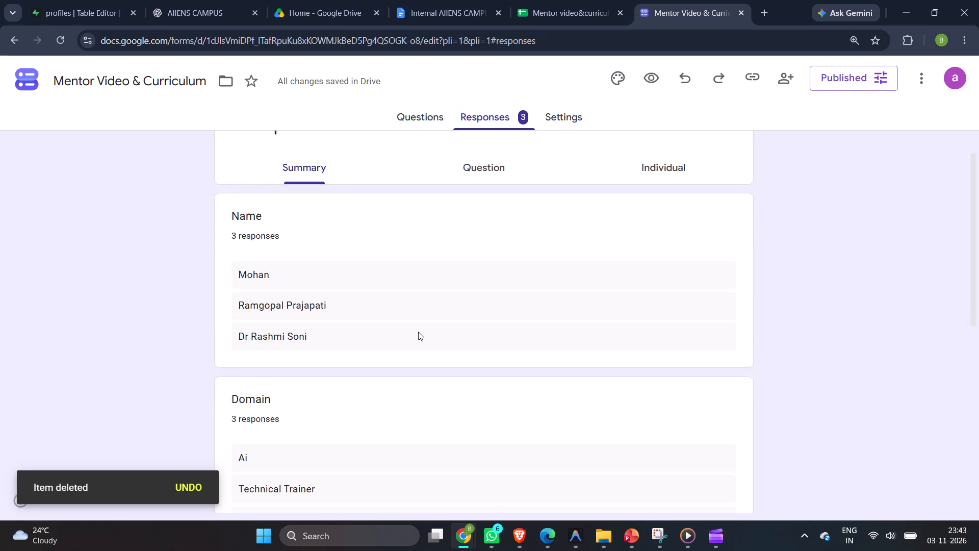
{"action": "scroll", "coordinate": [418, 332], "scroll_direction": "down", "scroll_amount": 2}
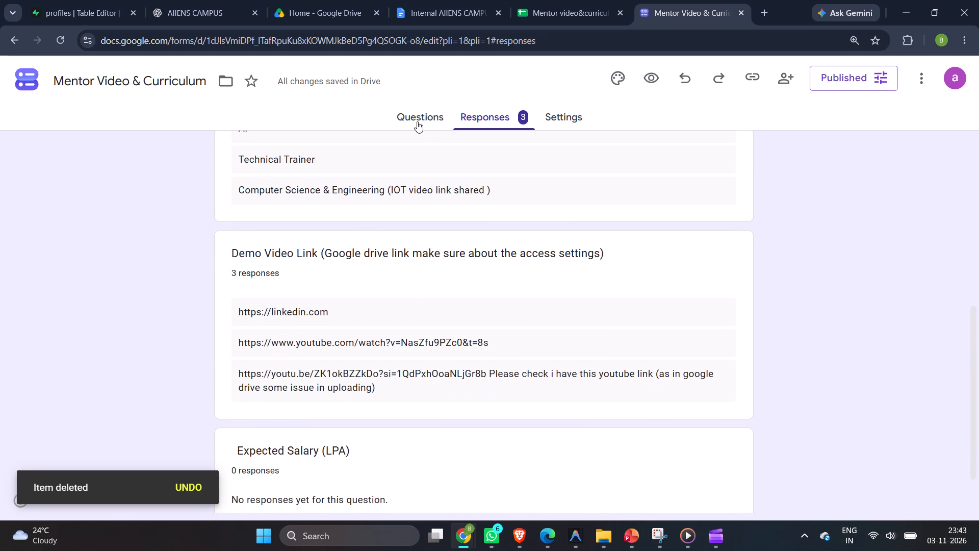
Review the form's questions in the editor, from the Expected Salary options back up to the form title.
{"action": "left_click", "coordinate": [417, 121]}
{"action": "scroll", "coordinate": [571, 299], "scroll_direction": "down", "scroll_amount": 6}
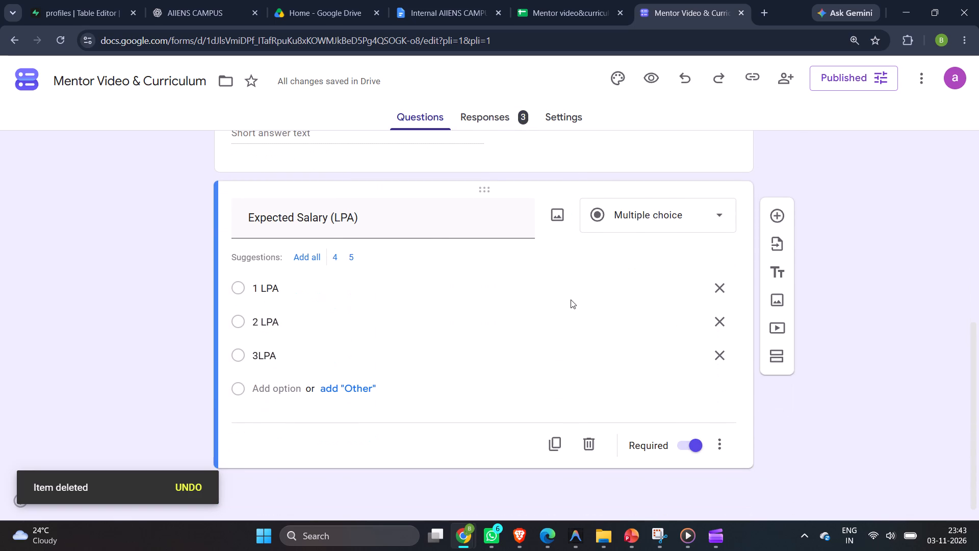
{"action": "scroll", "coordinate": [571, 299], "scroll_direction": "down", "scroll_amount": 1}
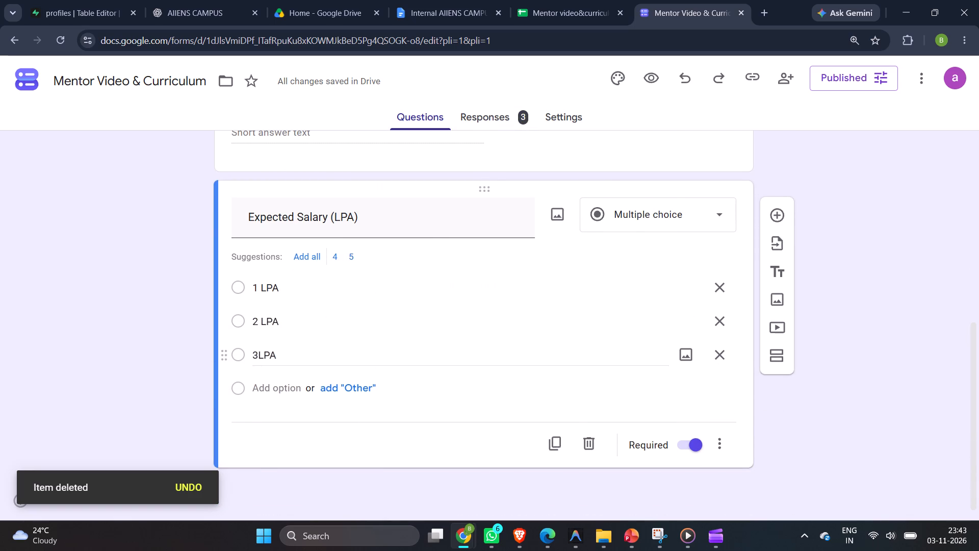
{"action": "scroll", "coordinate": [384, 297], "scroll_direction": "up", "scroll_amount": 1}
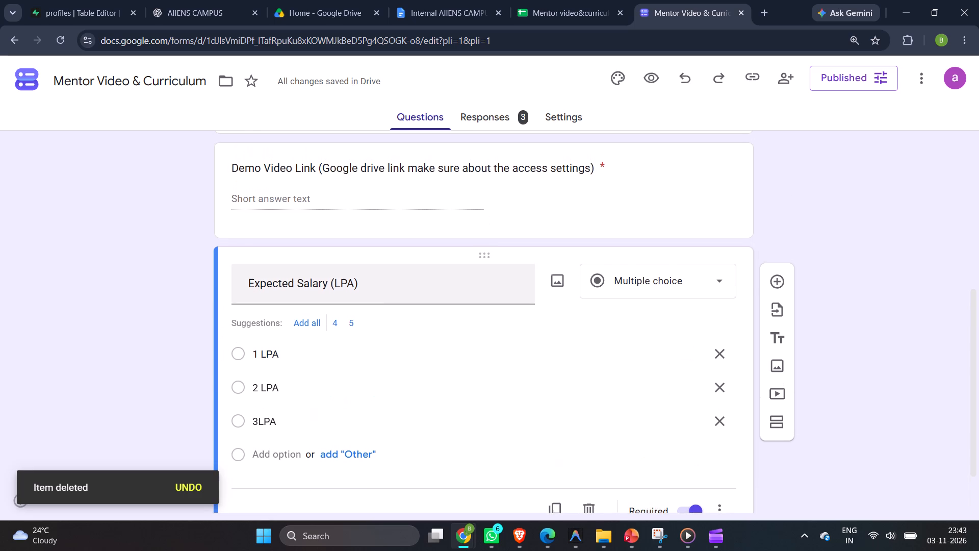
{"action": "scroll", "coordinate": [384, 297], "scroll_direction": "up", "scroll_amount": 3}
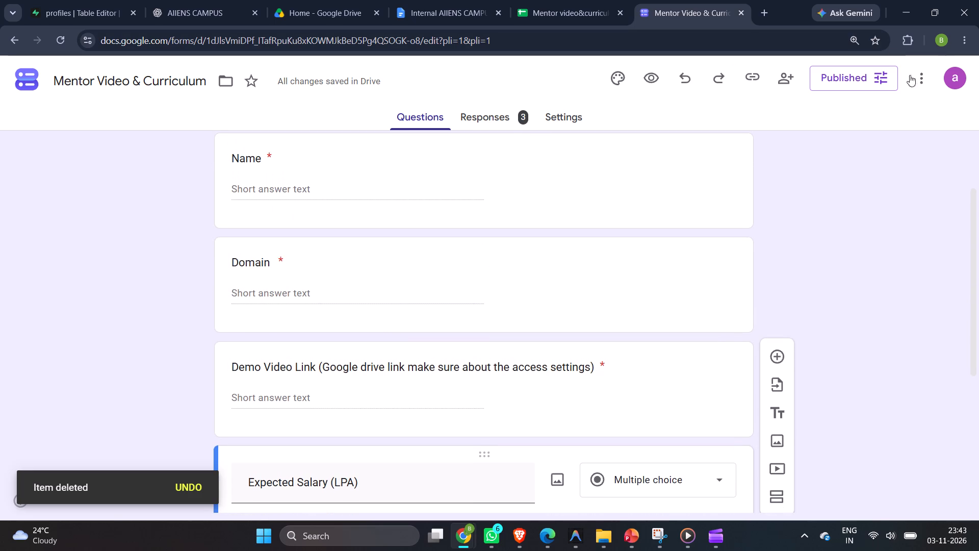
{"action": "scroll", "coordinate": [413, 217], "scroll_direction": "up", "scroll_amount": 2}
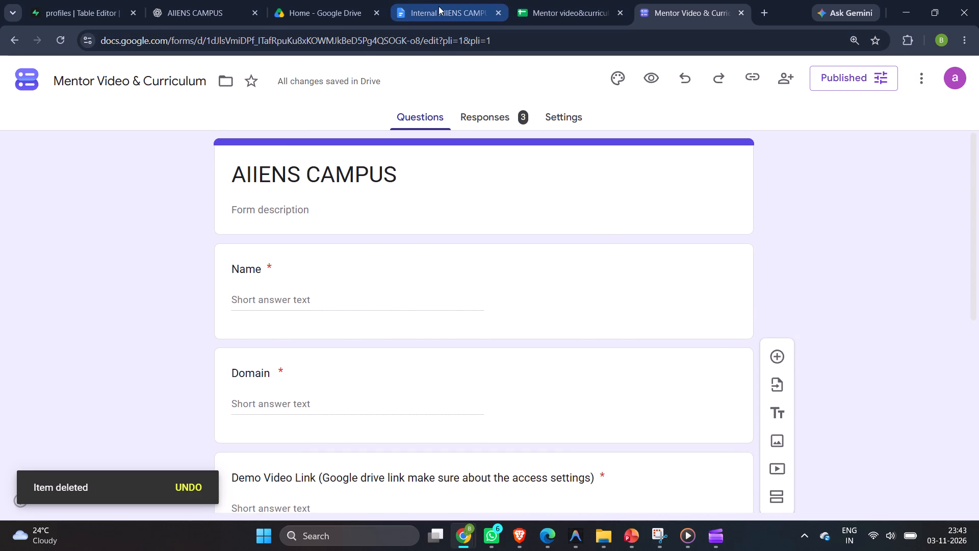
{"action": "left_click", "coordinate": [439, 6]}
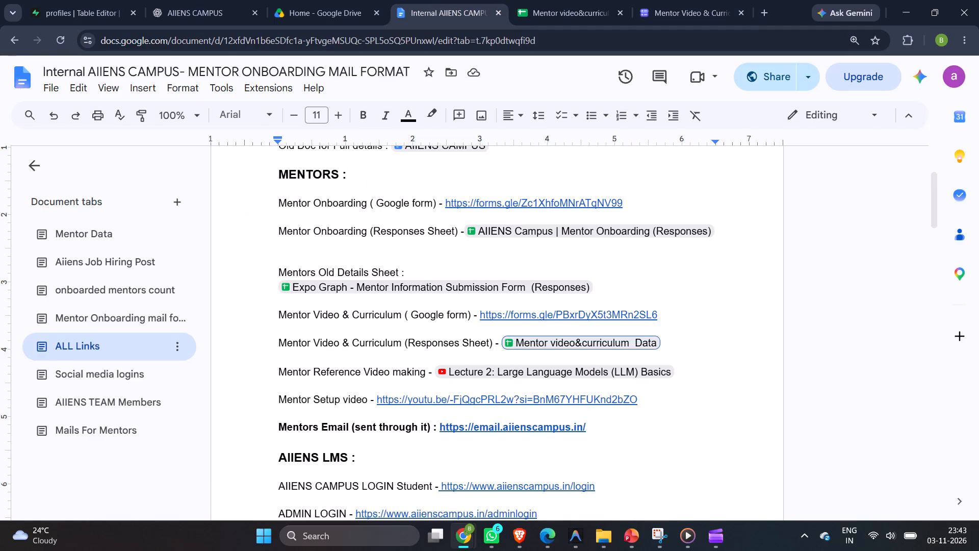
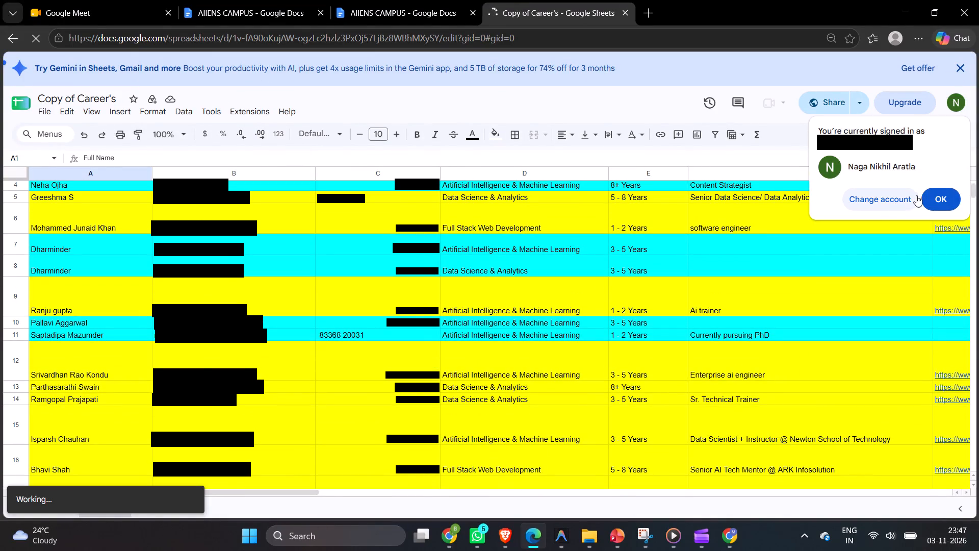
Keep the current account for the Copy of Career's sheet and tile its browser window side by side with WhatsApp.
{"action": "left_click", "coordinate": [939, 203]}
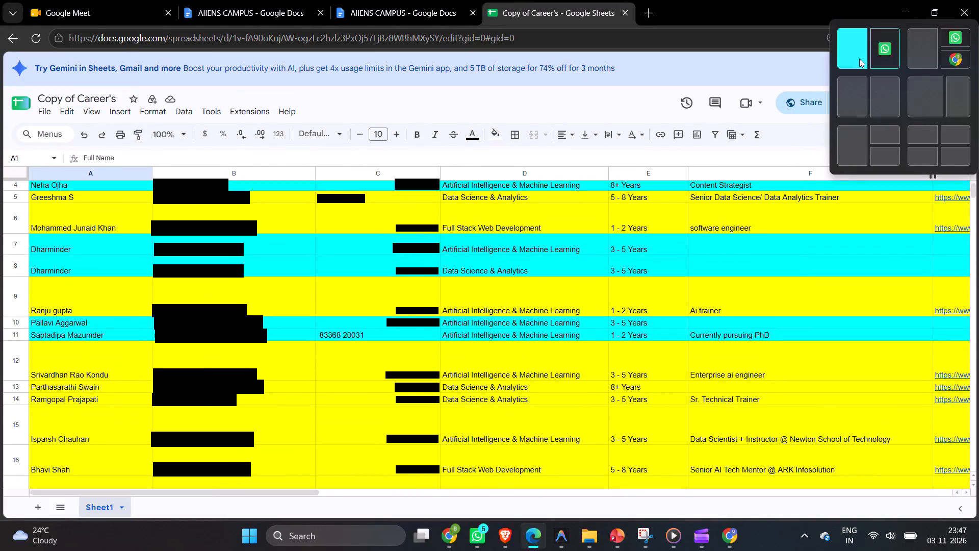
{"action": "left_click", "coordinate": [859, 59]}
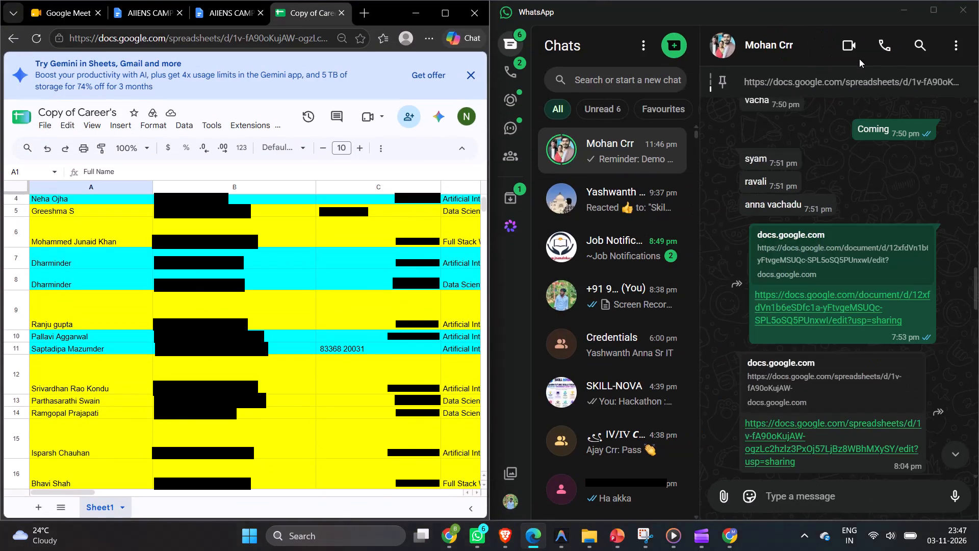
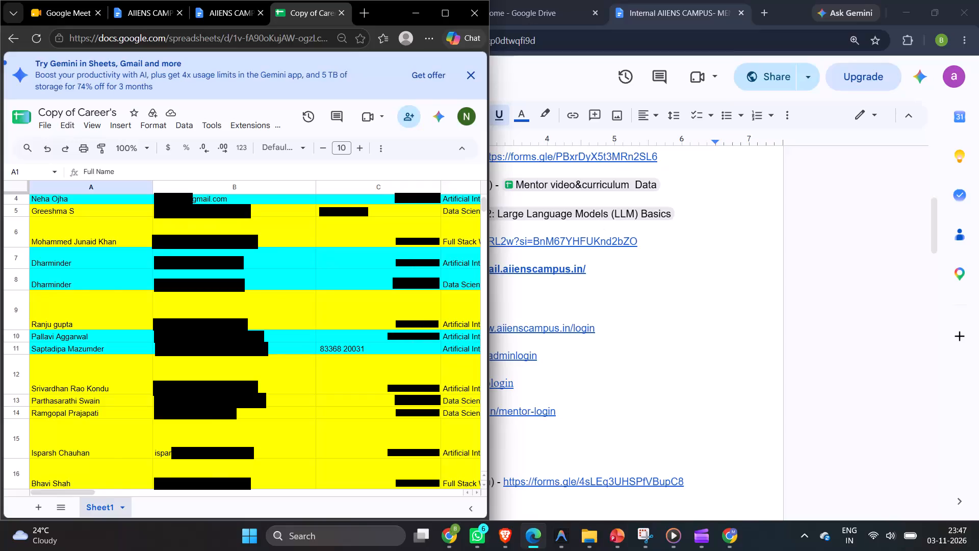
Open the Mentors Email link from the links document and tile the mail sender beside the Copy of Career's sheet.
{"action": "left_click", "coordinate": [534, 271]}
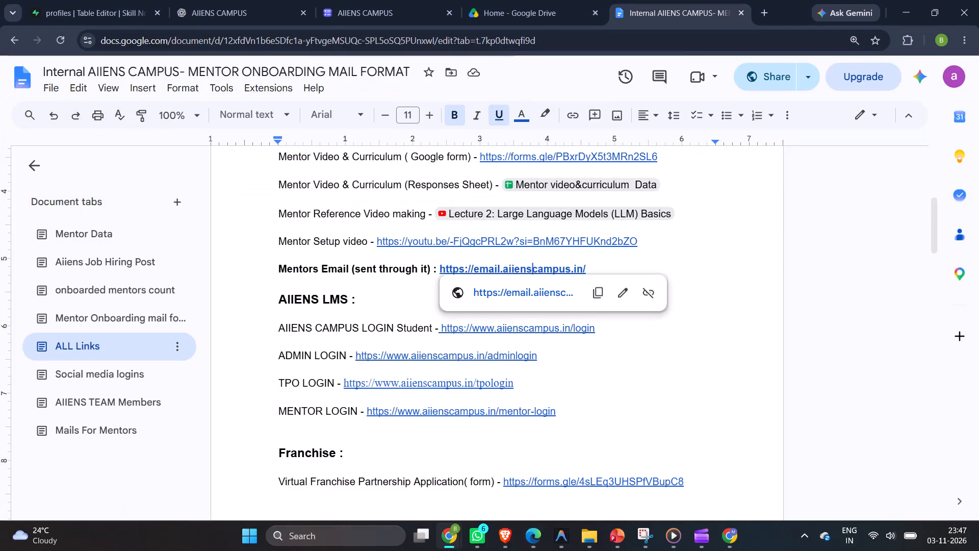
{"action": "left_click", "coordinate": [548, 292]}
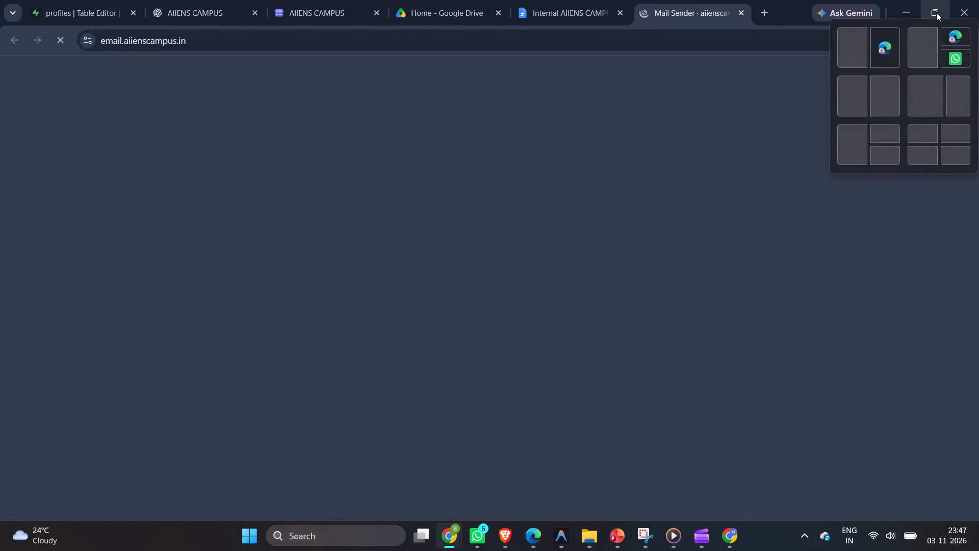
{"action": "left_click", "coordinate": [878, 51]}
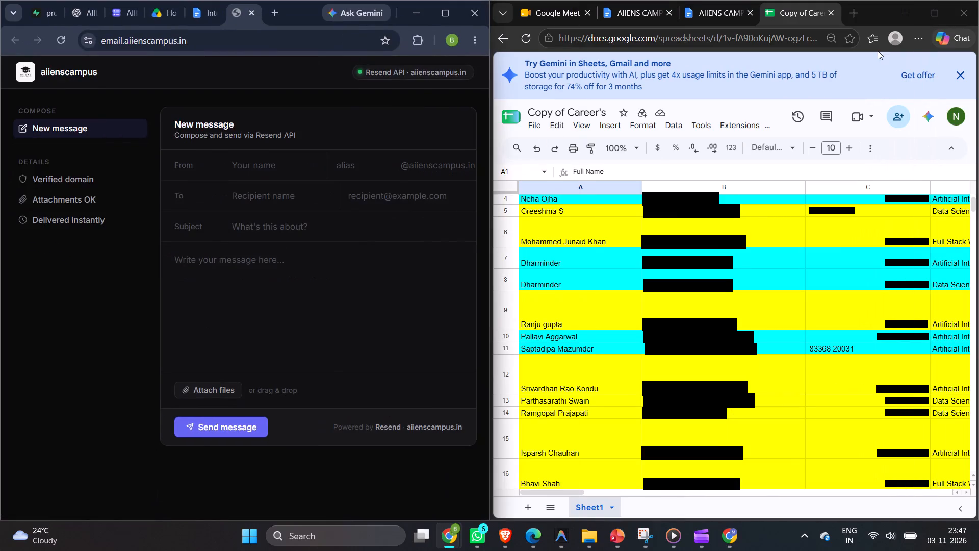
Enter the sender's name in the new message and move on to the sender alias.
{"action": "left_click", "coordinate": [273, 167]}
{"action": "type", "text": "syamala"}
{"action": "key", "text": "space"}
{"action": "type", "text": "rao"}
{"action": "left_click", "coordinate": [370, 165]}
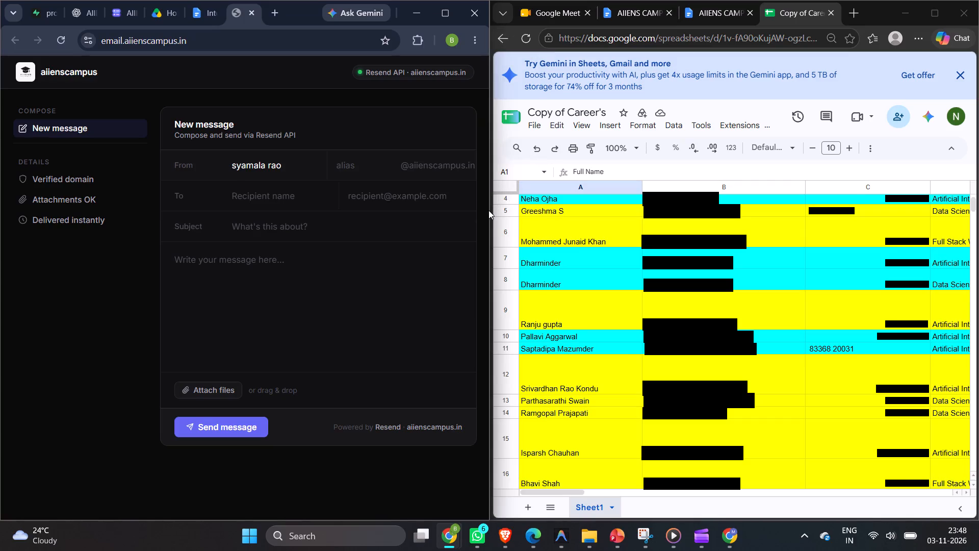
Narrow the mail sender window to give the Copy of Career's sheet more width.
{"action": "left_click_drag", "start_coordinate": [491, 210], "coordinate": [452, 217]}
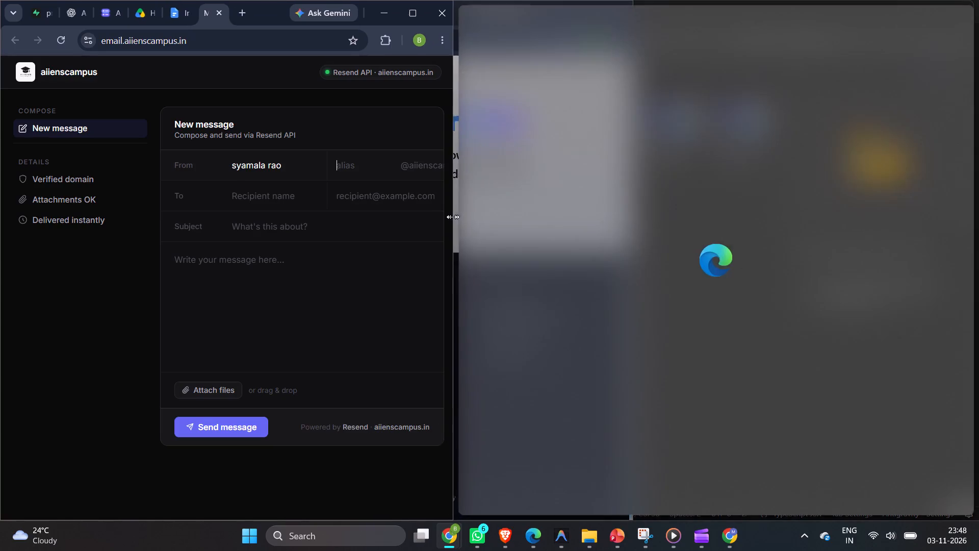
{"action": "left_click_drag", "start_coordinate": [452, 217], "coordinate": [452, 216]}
Close both AIIENS CAMPUS documents and Google Meet, keeping only the Copy of Career's sheet open in that browser window.
{"action": "left_click", "coordinate": [706, 2]}
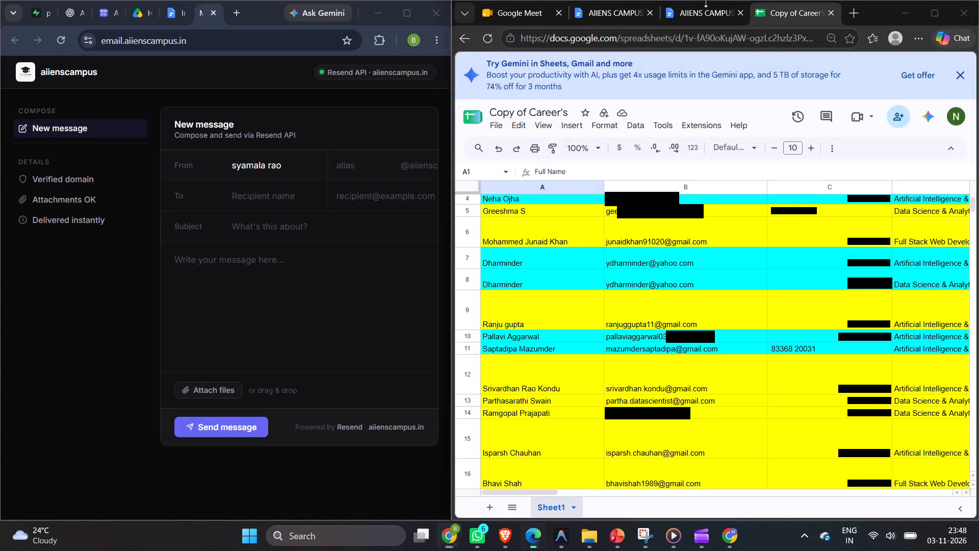
{"action": "left_click", "coordinate": [698, 16]}
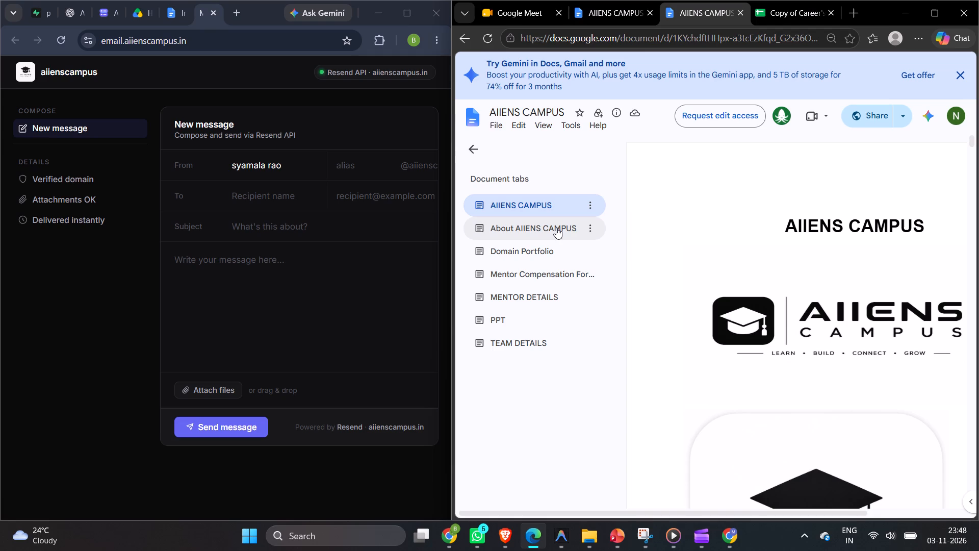
{"action": "left_click", "coordinate": [615, 15]}
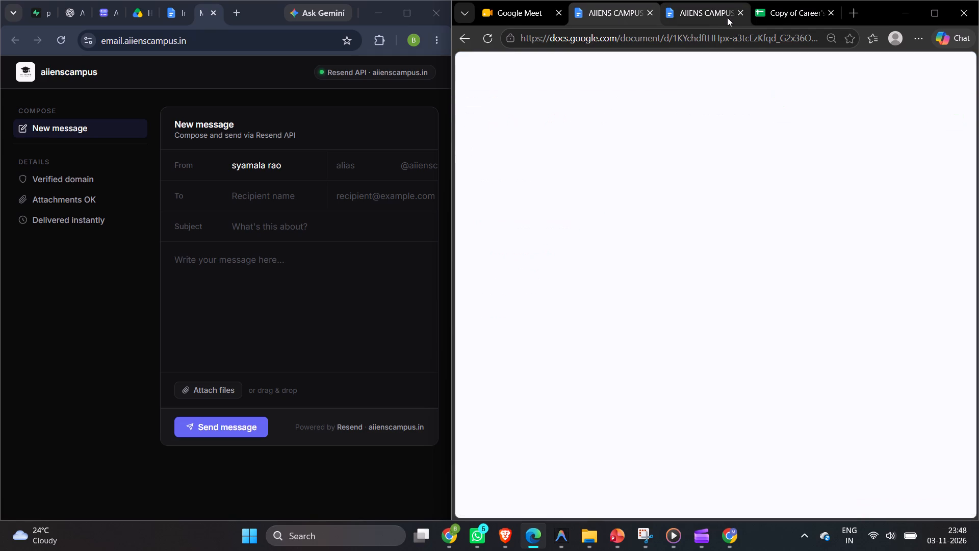
{"action": "left_click", "coordinate": [740, 14]}
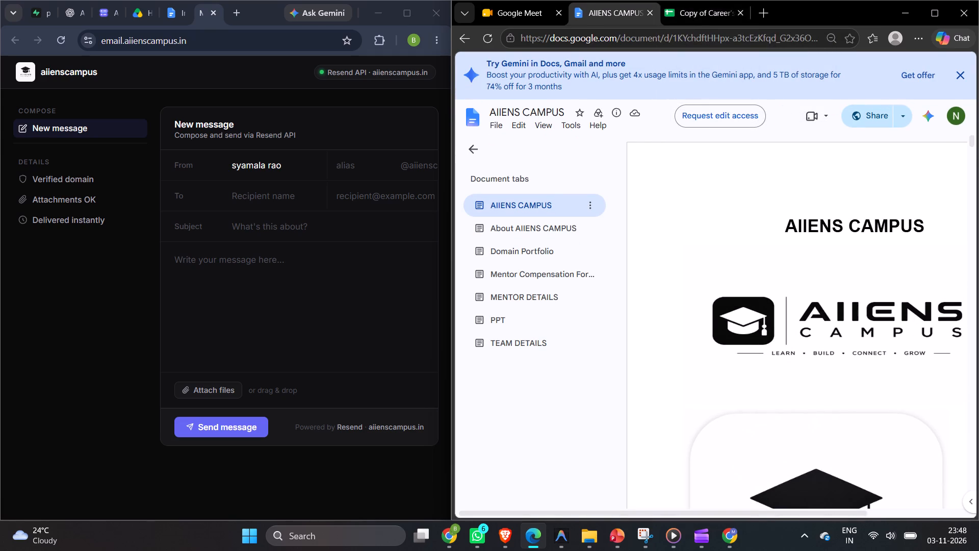
{"action": "left_click", "coordinate": [445, 530]}
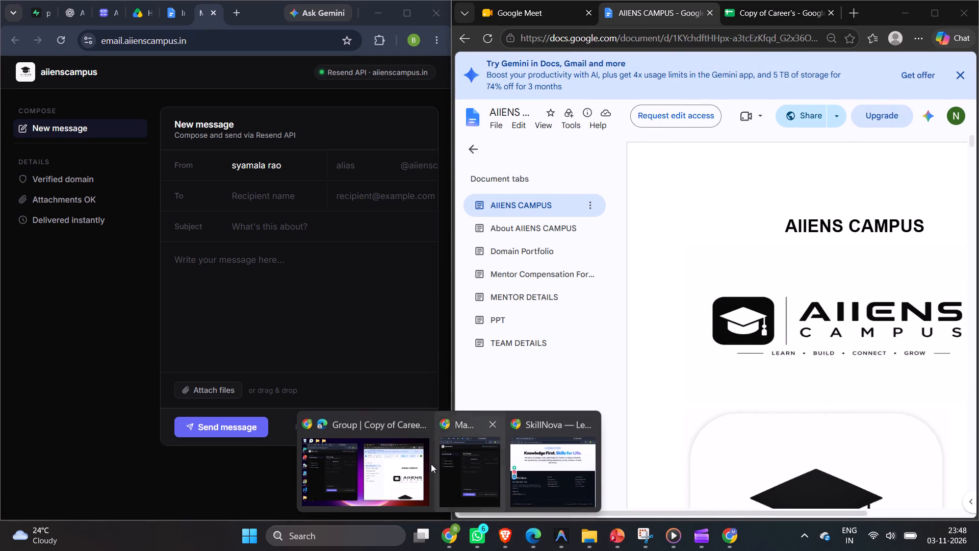
{"action": "left_click", "coordinate": [451, 471]}
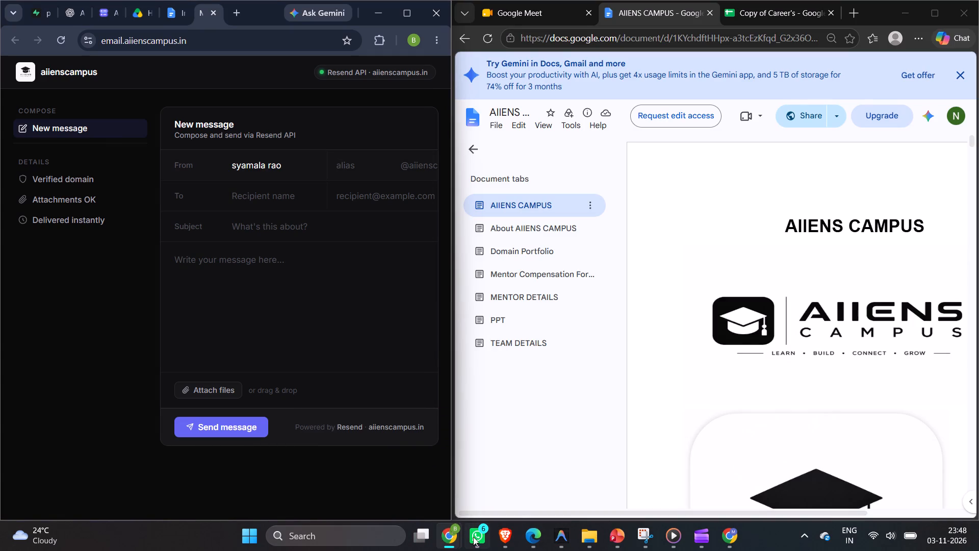
{"action": "left_click", "coordinate": [405, 472]}
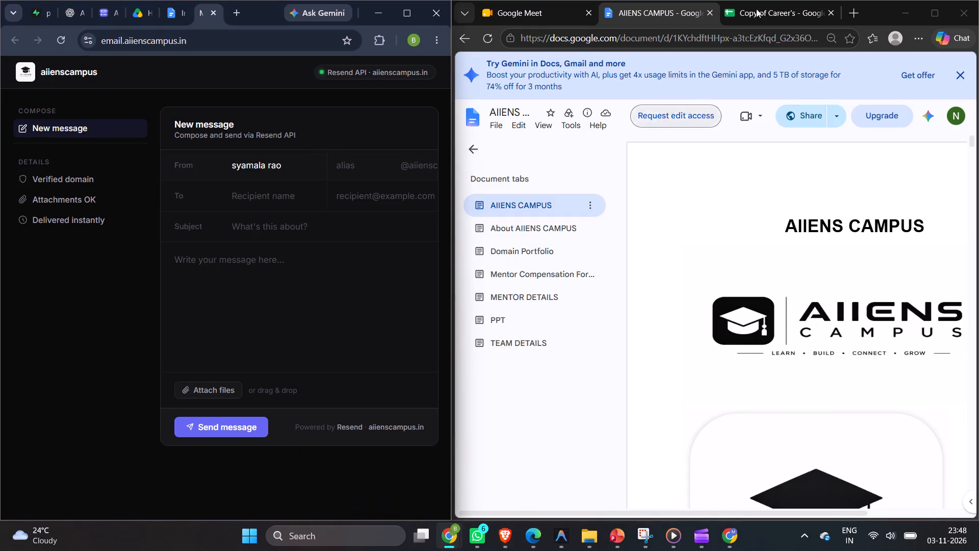
{"action": "left_click", "coordinate": [711, 13]}
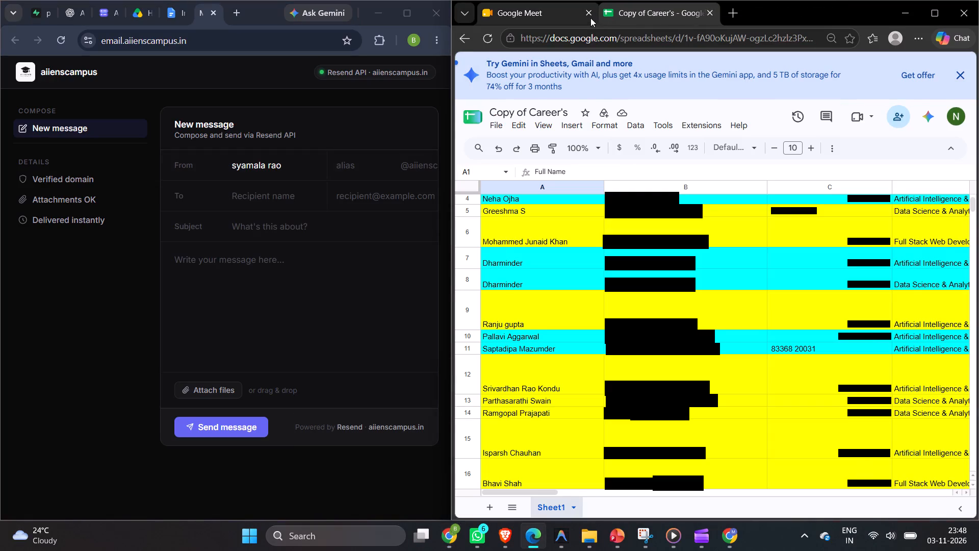
{"action": "left_click", "coordinate": [589, 14]}
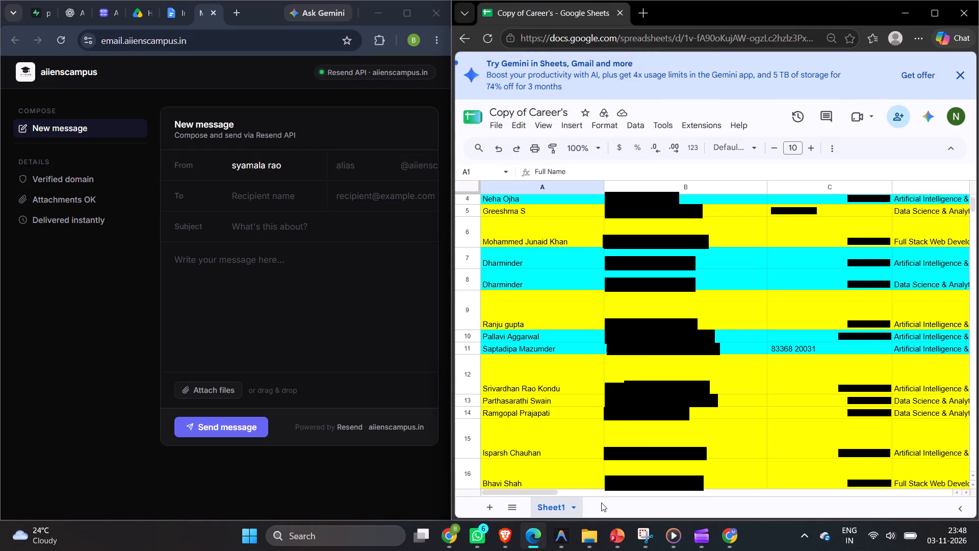
Open the "Mentor Who didn't submit Linked url form" response sheet linked at the end of the internal onboarding document's ALL Links section.
{"action": "left_click", "coordinate": [451, 542]}
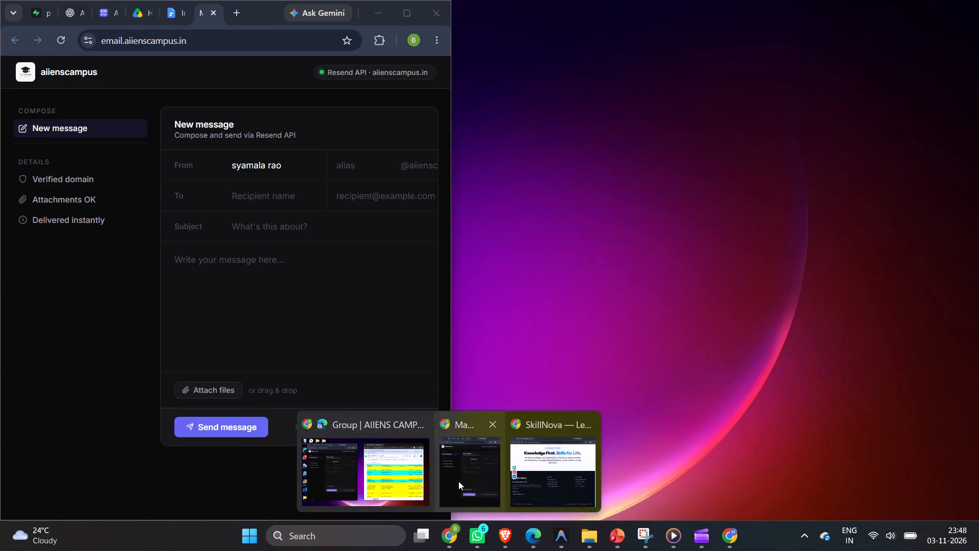
{"action": "left_click", "coordinate": [492, 482]}
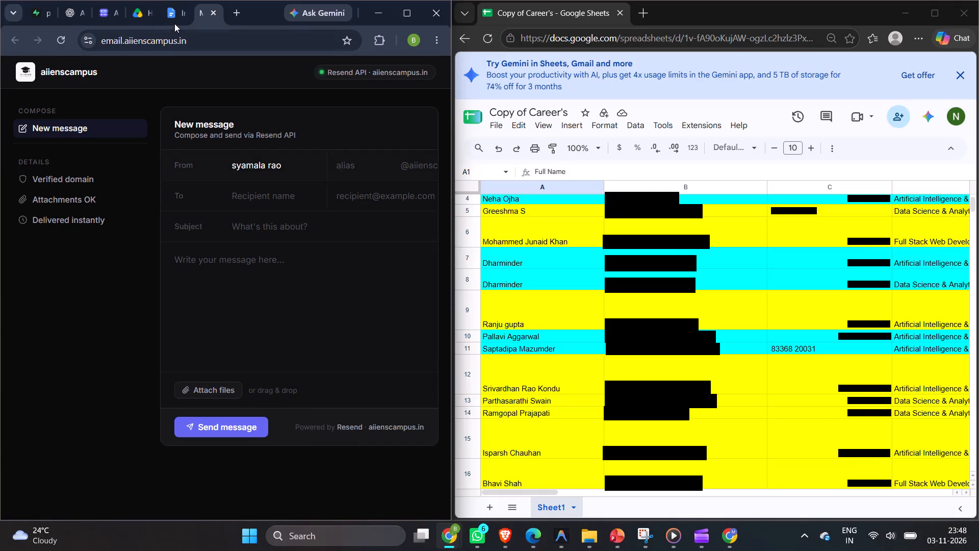
{"action": "left_click", "coordinate": [173, 22]}
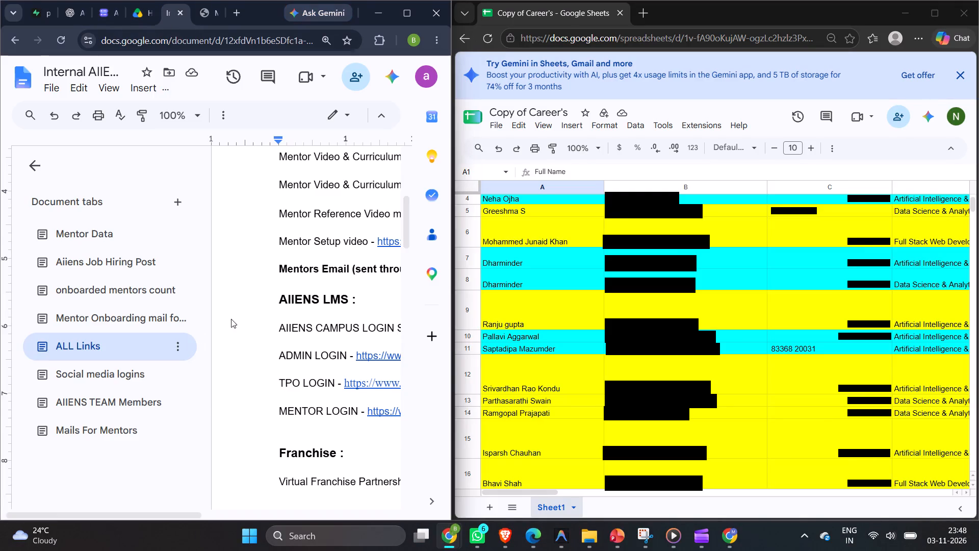
{"action": "scroll", "coordinate": [238, 319], "scroll_direction": "left", "scroll_amount": 3}
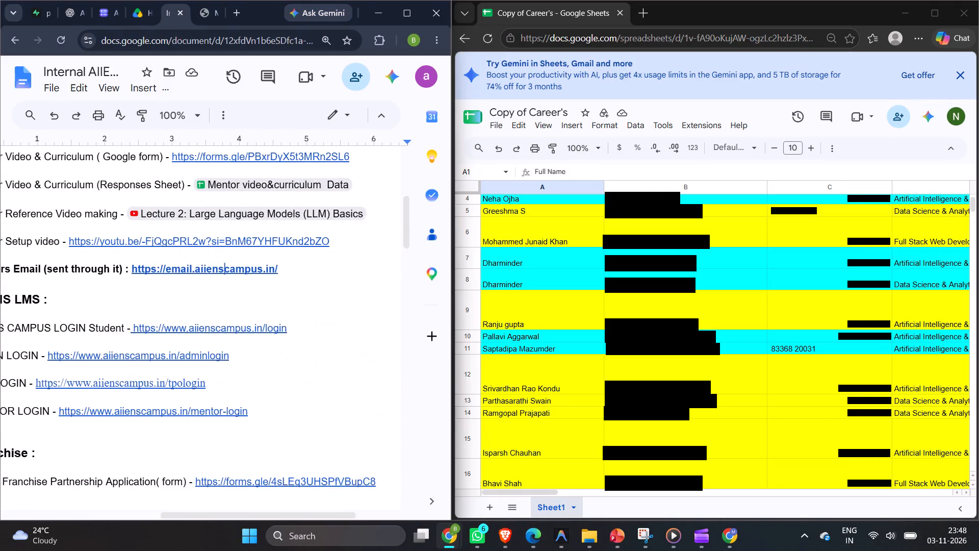
{"action": "scroll", "coordinate": [210, 308], "scroll_direction": "right", "scroll_amount": 1}
{"action": "scroll", "coordinate": [210, 308], "scroll_direction": "down", "scroll_amount": 1}
{"action": "scroll", "coordinate": [210, 308], "scroll_direction": "up", "scroll_amount": 2}
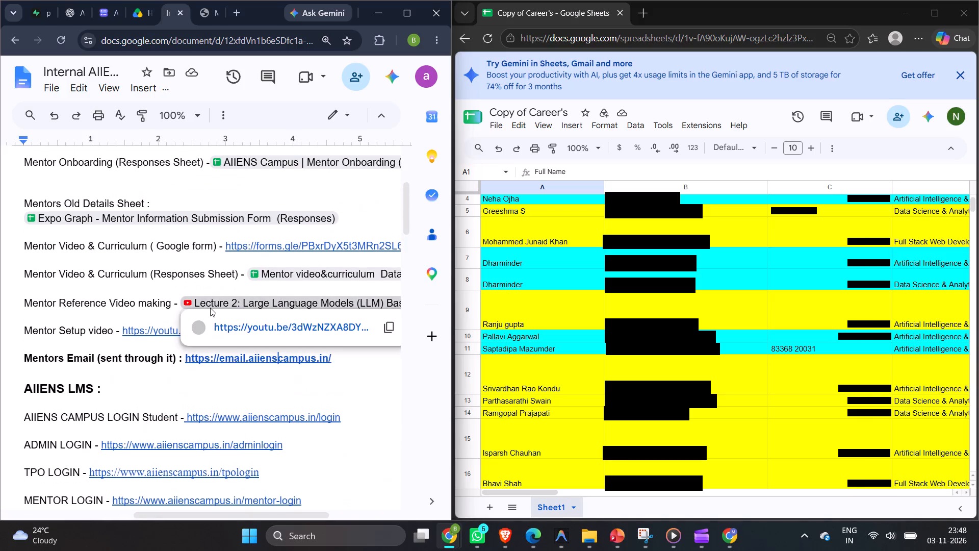
{"action": "scroll", "coordinate": [124, 312], "scroll_direction": "down", "scroll_amount": 1}
{"action": "scroll", "coordinate": [124, 312], "scroll_direction": "up", "scroll_amount": 1}
{"action": "scroll", "coordinate": [170, 303], "scroll_direction": "down", "scroll_amount": 3}
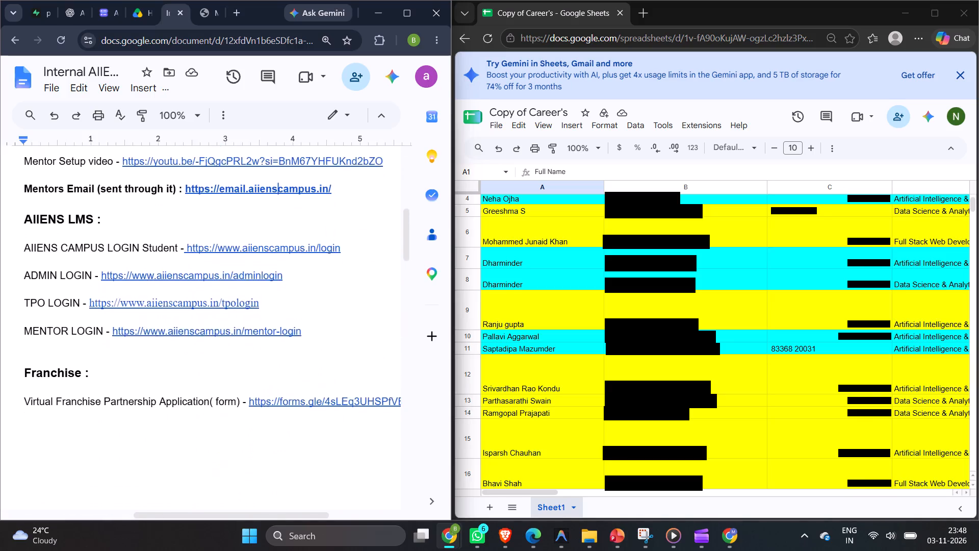
{"action": "scroll", "coordinate": [170, 303], "scroll_direction": "down", "scroll_amount": 5}
{"action": "scroll", "coordinate": [196, 413], "scroll_direction": "down", "scroll_amount": 1}
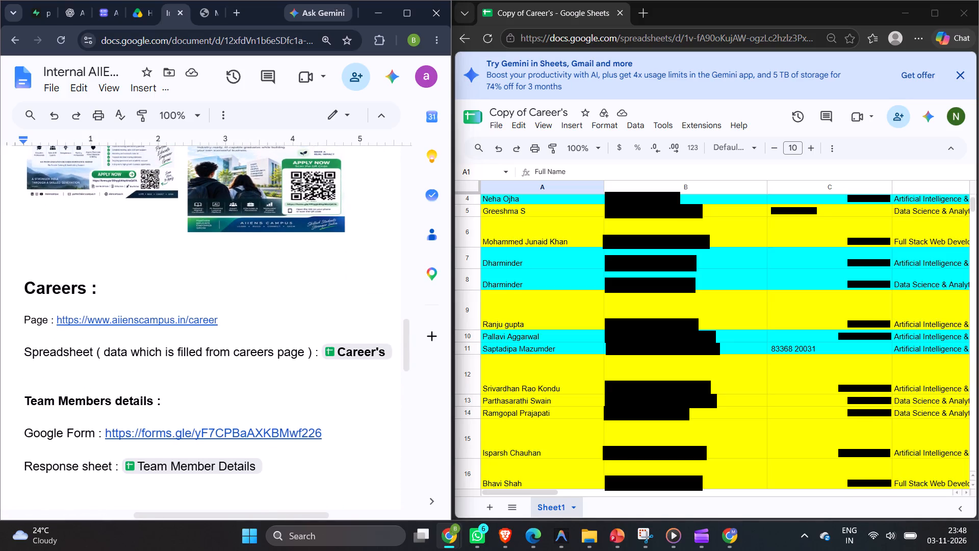
{"action": "scroll", "coordinate": [158, 440], "scroll_direction": "down", "scroll_amount": 4}
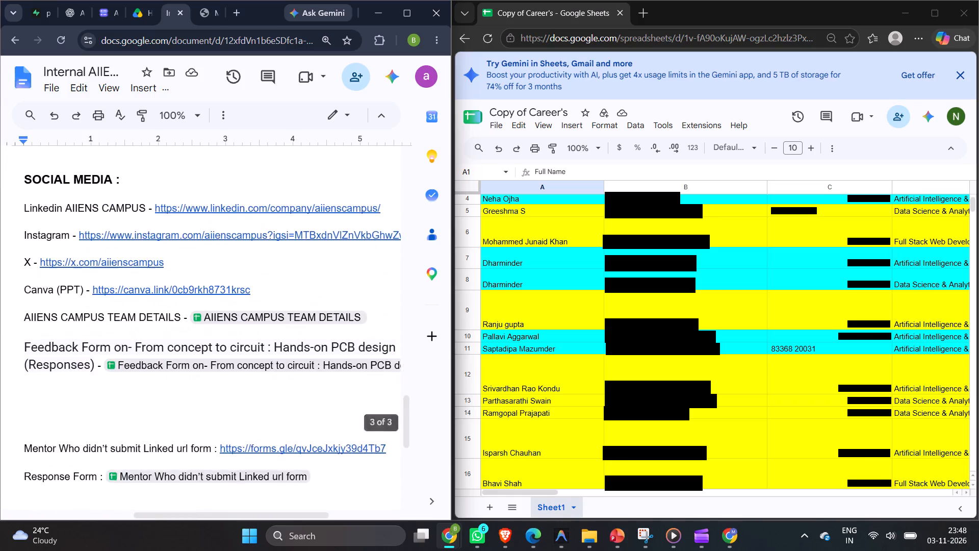
{"action": "scroll", "coordinate": [158, 440], "scroll_direction": "down", "scroll_amount": 1}
{"action": "left_click", "coordinate": [221, 420]}
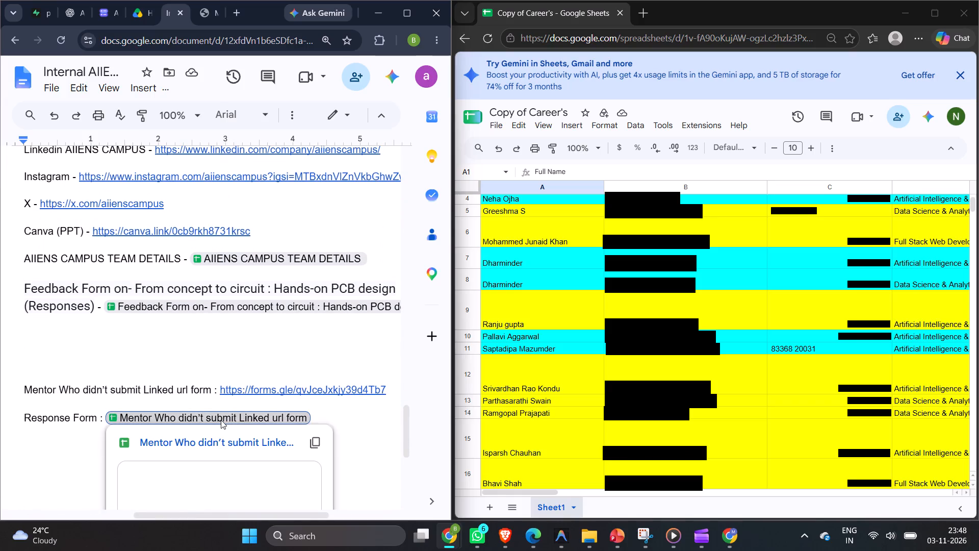
{"action": "left_click", "coordinate": [217, 440]}
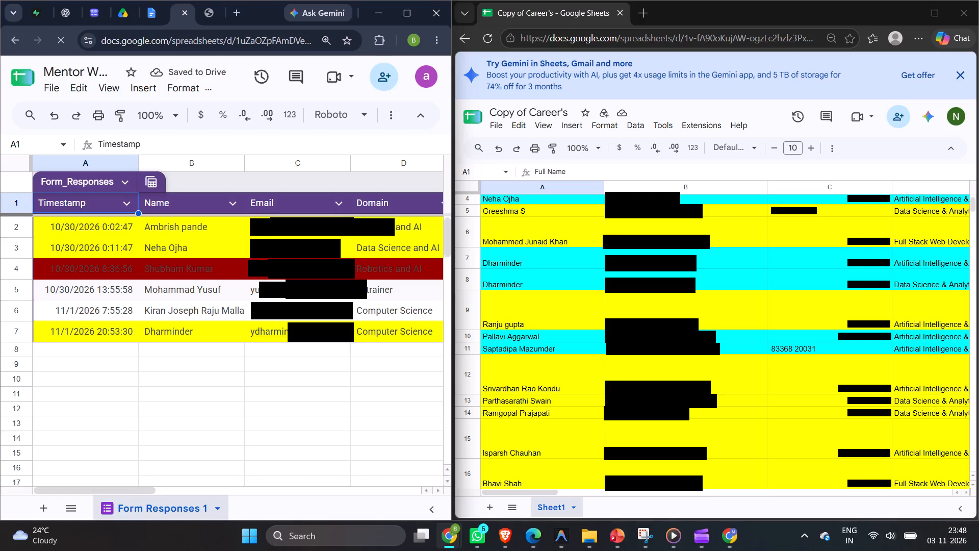
Copy the email address of the row 2 mentor from the response sheet.
{"action": "scroll", "coordinate": [263, 221], "scroll_direction": "left", "scroll_amount": 4}
{"action": "scroll", "coordinate": [263, 221], "scroll_direction": "right", "scroll_amount": 2}
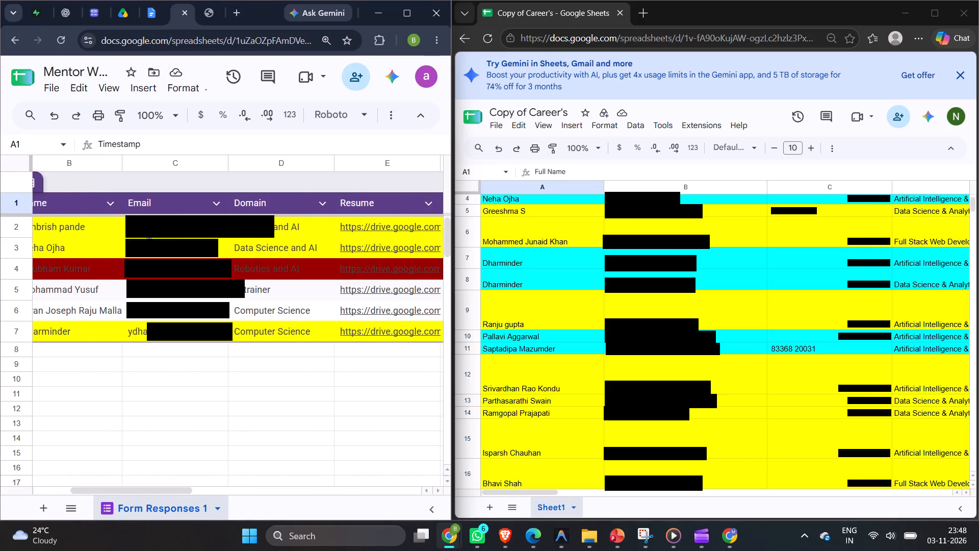
{"action": "double_click", "coordinate": [147, 231]}
{"action": "key", "text": "ctrl+a"}
{"action": "key", "text": "ctrl+c"}
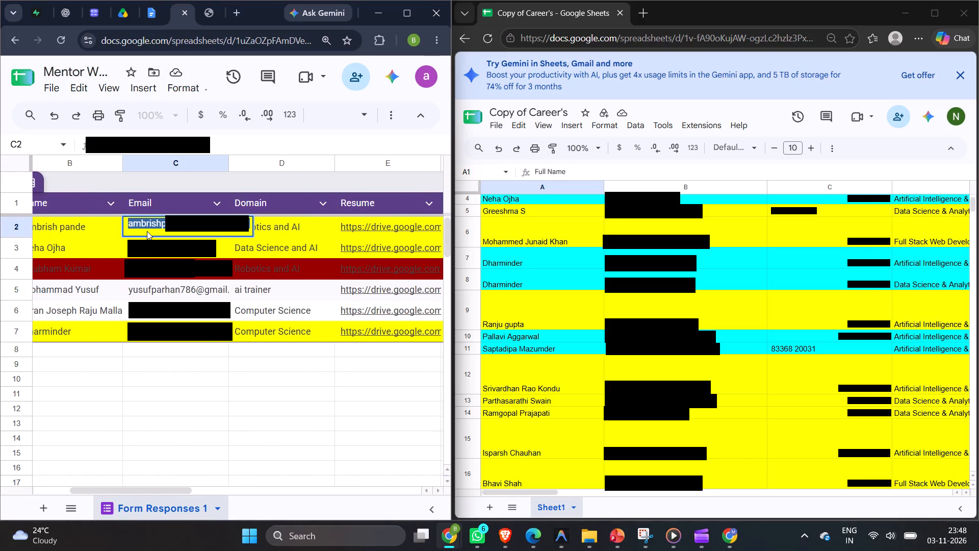
Minimise the Copy of Career's window, move the response sheet into its own window and tile it beside the mail sender.
{"action": "left_click", "coordinate": [210, 8]}
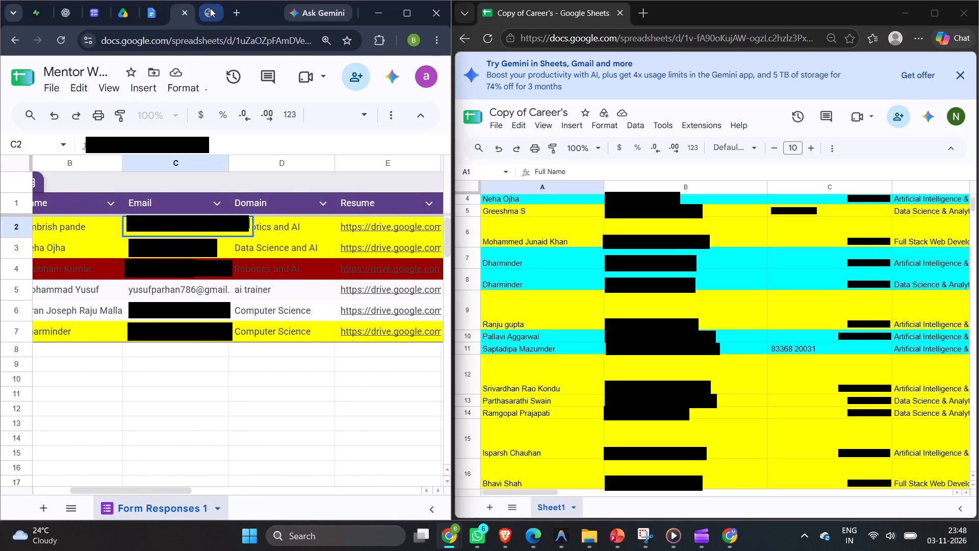
{"action": "left_click_drag", "start_coordinate": [210, 8], "coordinate": [224, 24]}
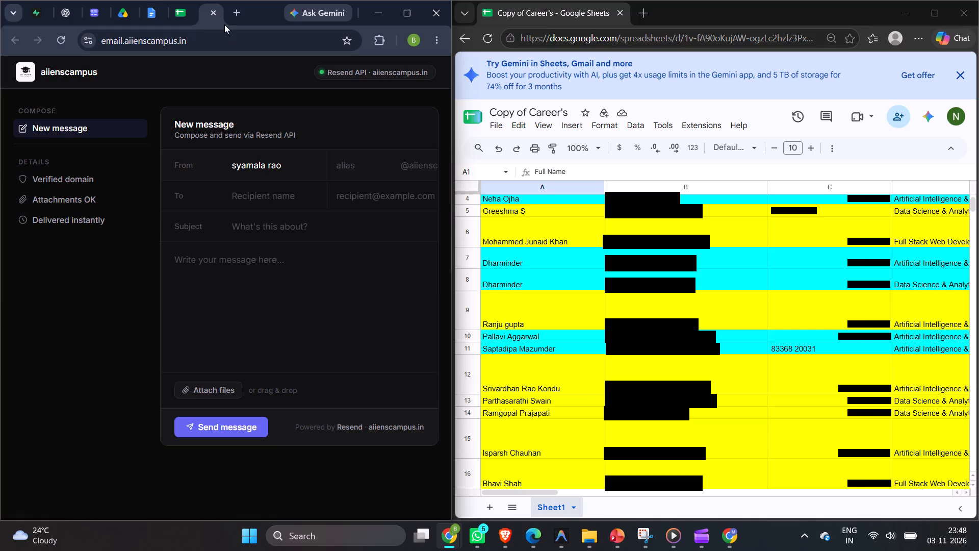
{"action": "left_click_drag", "start_coordinate": [224, 24], "coordinate": [219, 18]}
{"action": "left_click", "coordinate": [905, 7]}
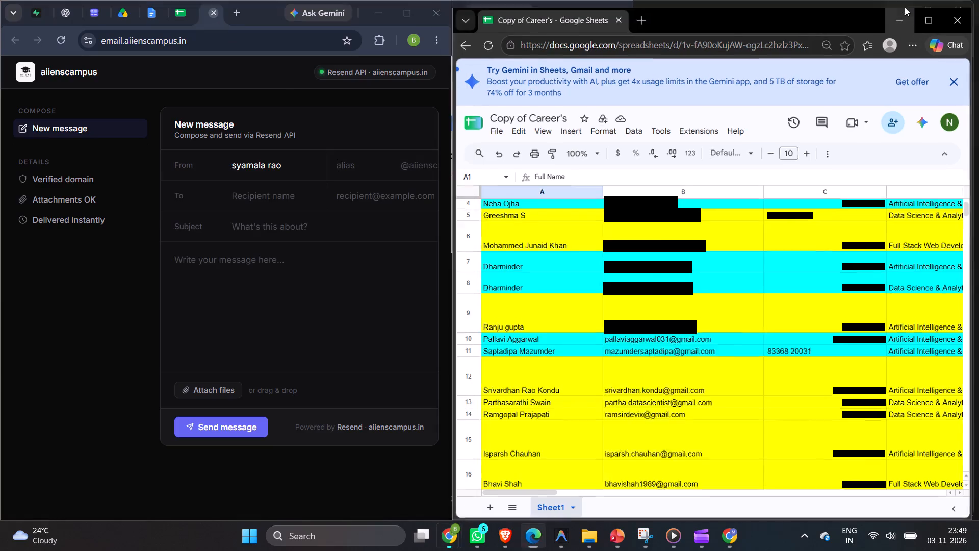
{"action": "left_click_drag", "start_coordinate": [178, 16], "coordinate": [247, 123]}
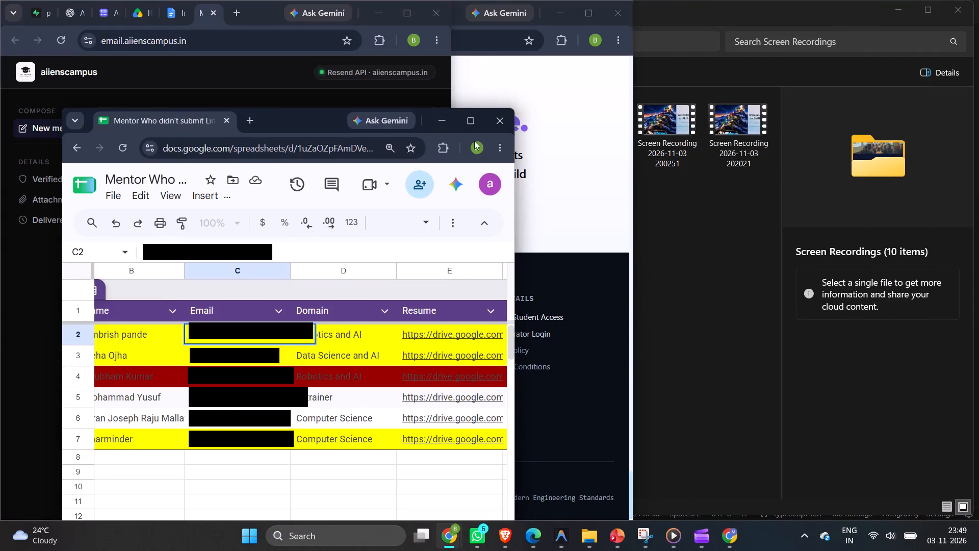
{"action": "left_click", "coordinate": [419, 148]}
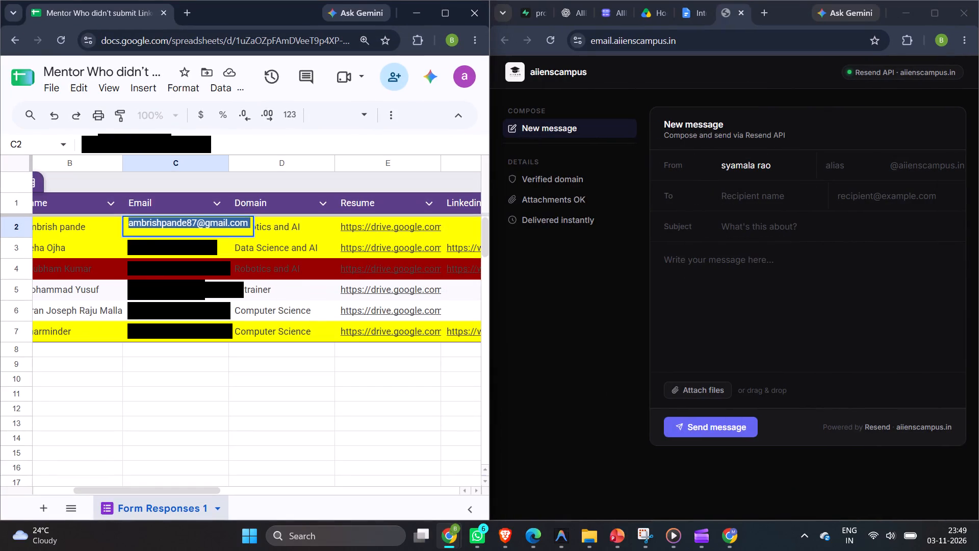
Paste the copied mentor email as the new message's recipient address.
{"action": "left_click", "coordinate": [784, 201]}
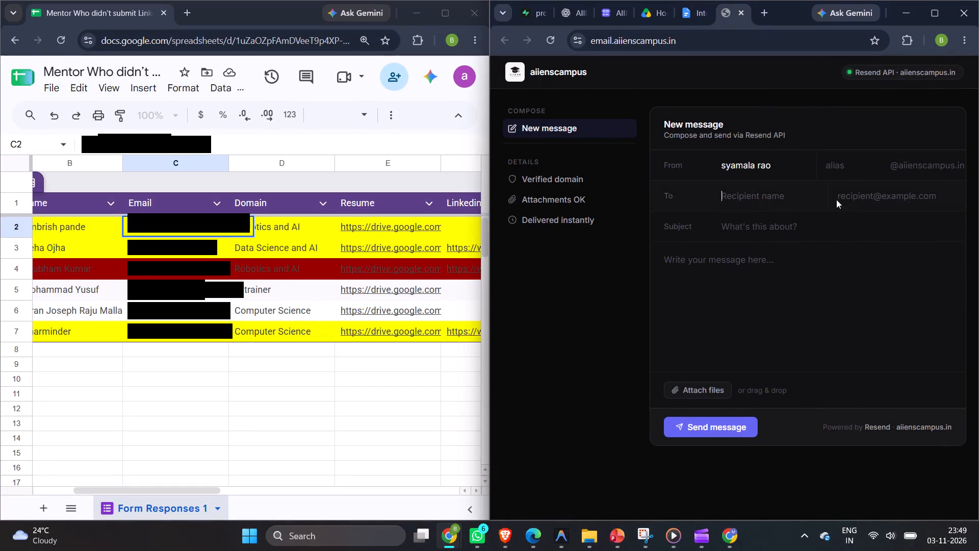
{"action": "left_click", "coordinate": [866, 196]}
{"action": "key", "text": "ctrl+v"}
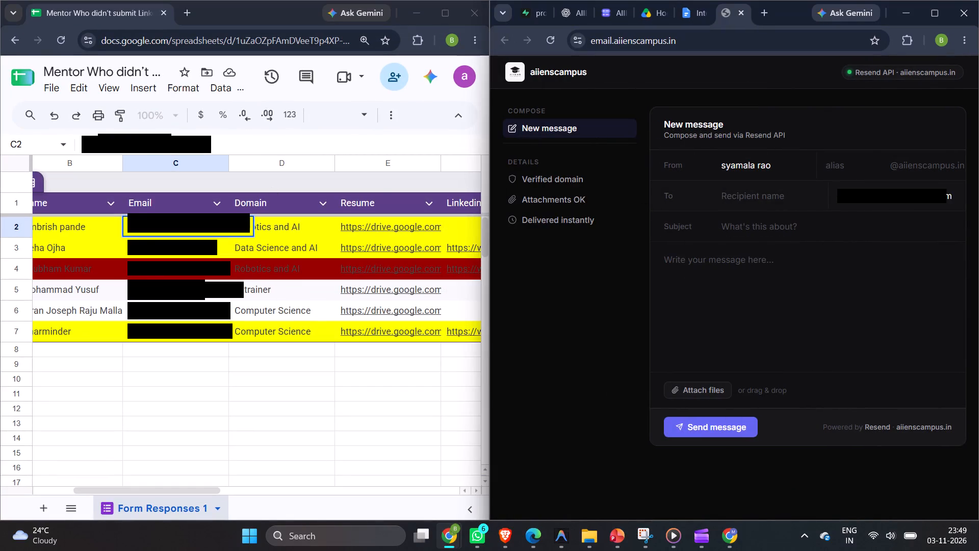
{"action": "left_click", "coordinate": [838, 196]}
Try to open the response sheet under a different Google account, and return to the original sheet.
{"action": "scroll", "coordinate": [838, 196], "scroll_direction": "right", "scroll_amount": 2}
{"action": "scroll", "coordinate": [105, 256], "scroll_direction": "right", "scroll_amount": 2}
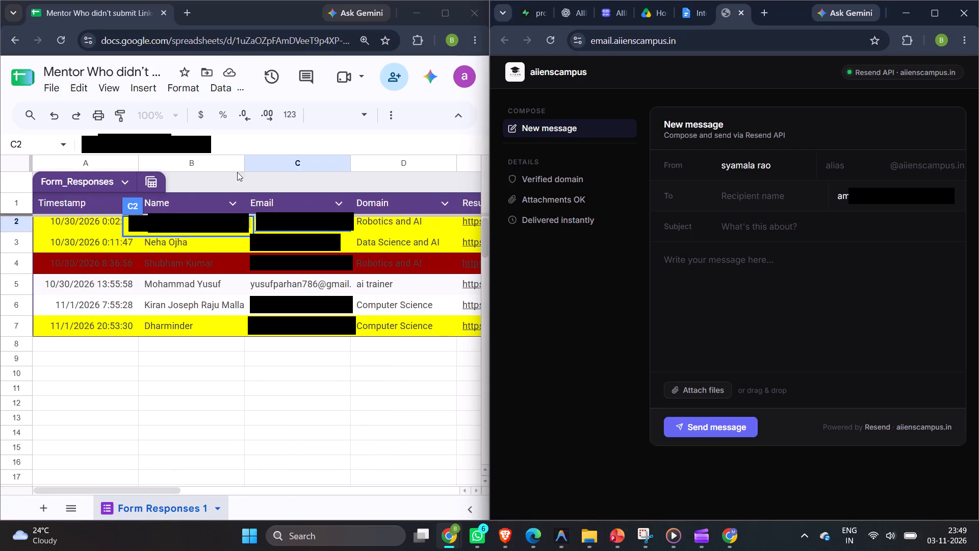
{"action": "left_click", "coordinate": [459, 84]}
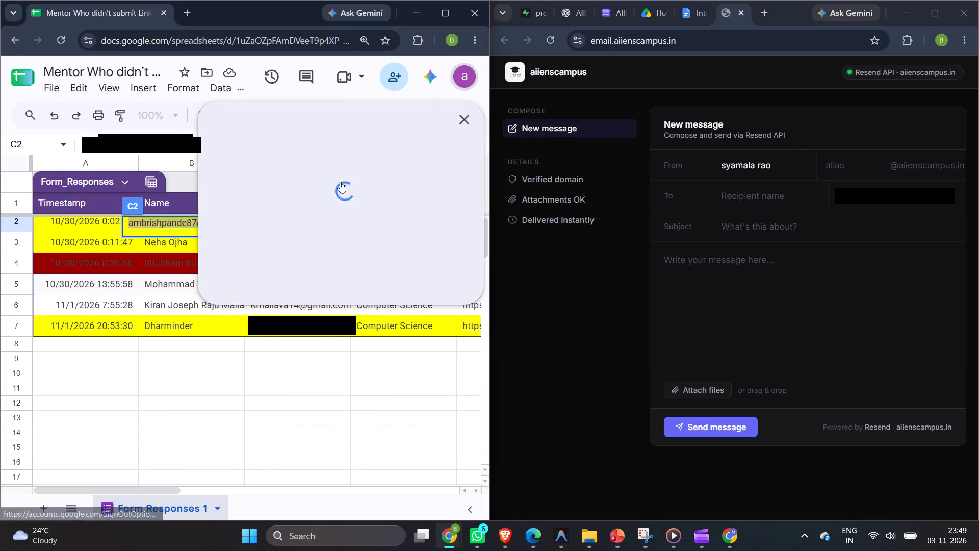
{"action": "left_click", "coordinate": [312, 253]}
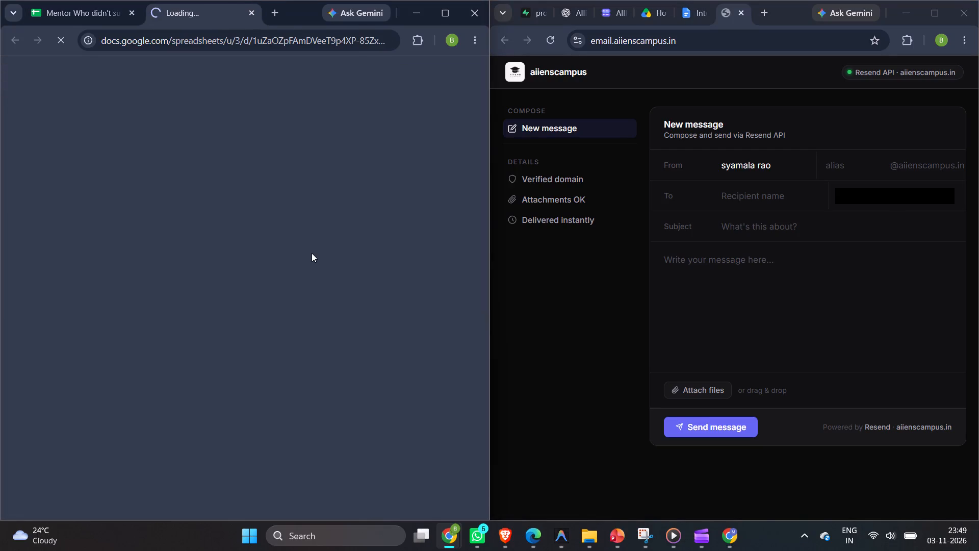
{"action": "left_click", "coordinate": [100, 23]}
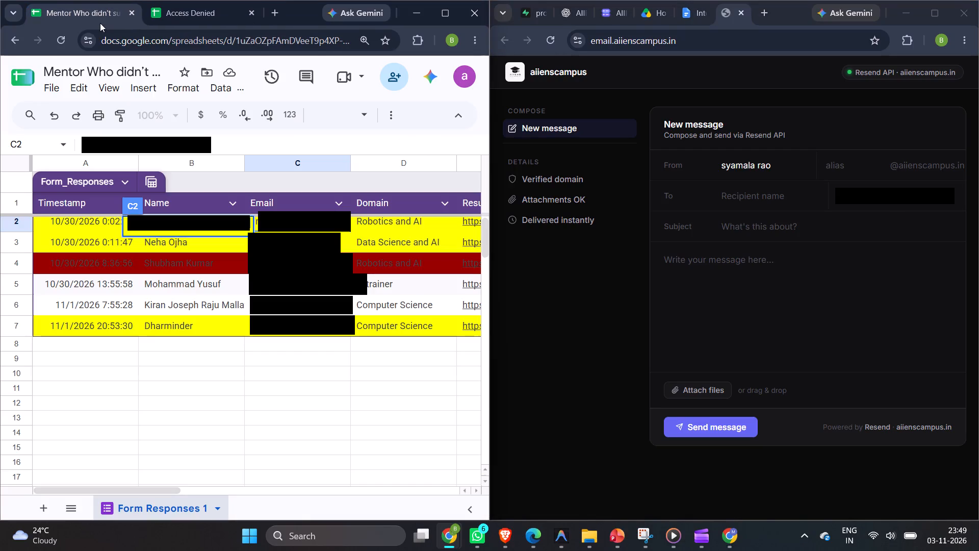
Copy the row 2 mentor's name from the response sheet into the new message's recipient name.
{"action": "left_click", "coordinate": [191, 260]}
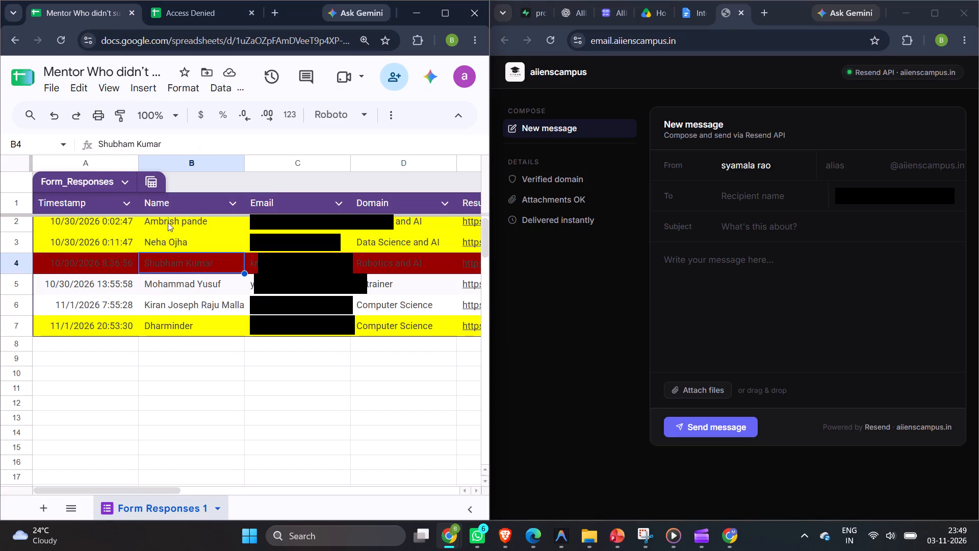
{"action": "double_click", "coordinate": [167, 222]}
{"action": "key", "text": "ctrl+a"}
{"action": "left_click", "coordinate": [167, 222]}
{"action": "double_click", "coordinate": [167, 222]}
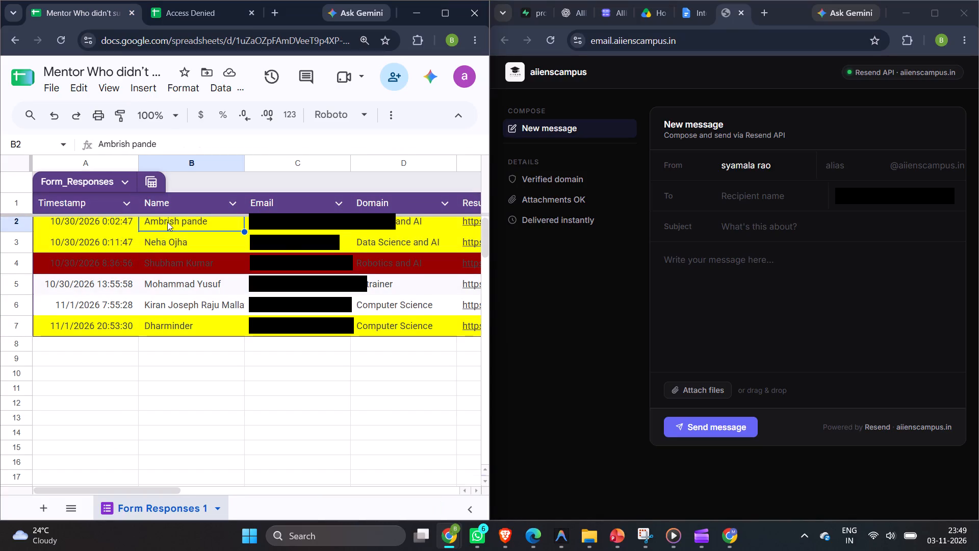
{"action": "key", "text": "ctrl+a"}
{"action": "key", "text": "ctrl+c"}
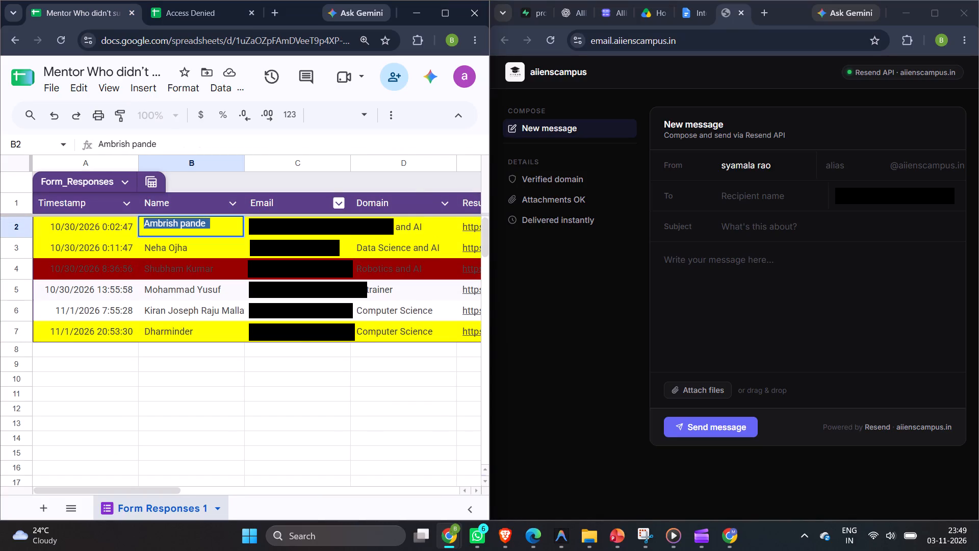
{"action": "left_click", "coordinate": [735, 197]}
{"action": "key", "text": "ctrl+v"}
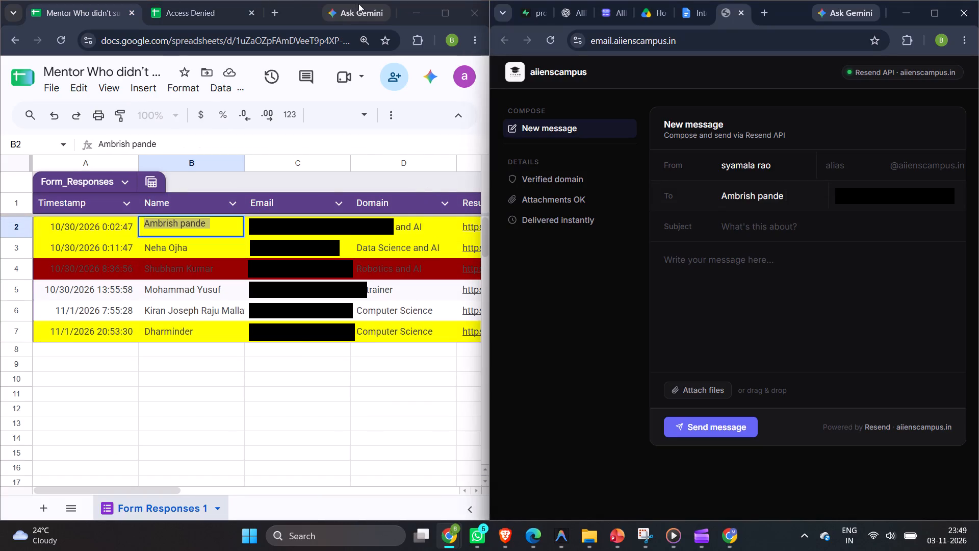
Open the Mentor Onboarding section of the internal AIIENS CAMPUS document and look through its email address table.
{"action": "left_click", "coordinate": [683, 13]}
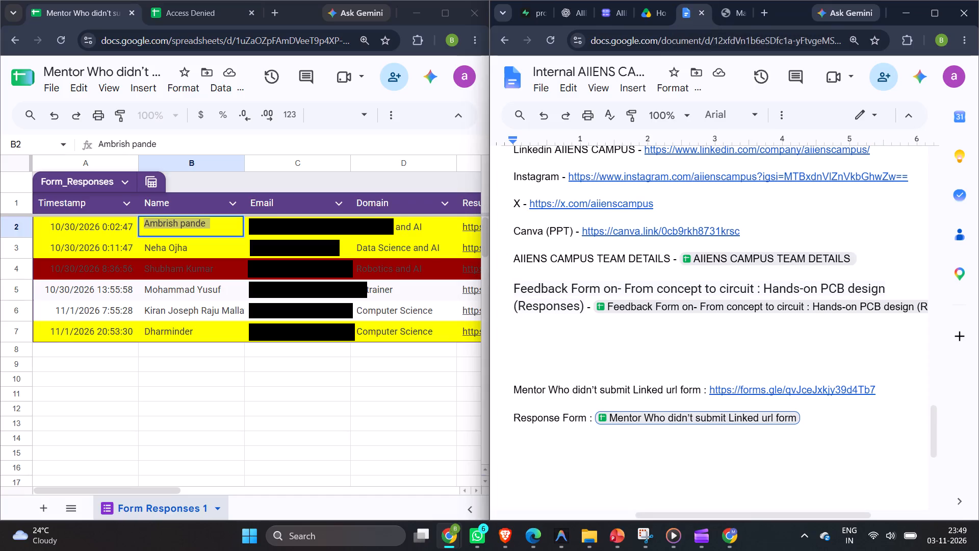
{"action": "scroll", "coordinate": [526, 205], "scroll_direction": "right", "scroll_amount": 5}
{"action": "scroll", "coordinate": [526, 205], "scroll_direction": "up", "scroll_amount": 1}
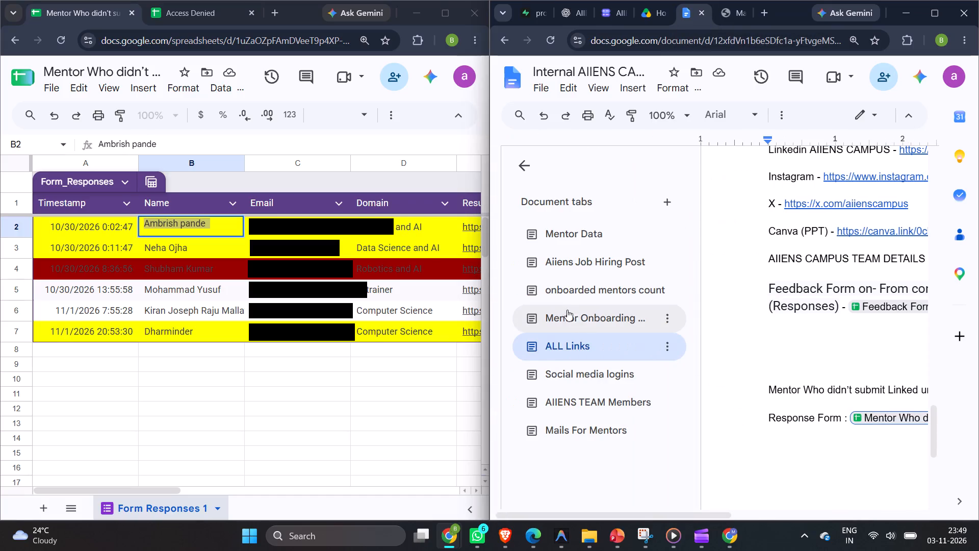
{"action": "left_click", "coordinate": [586, 317]}
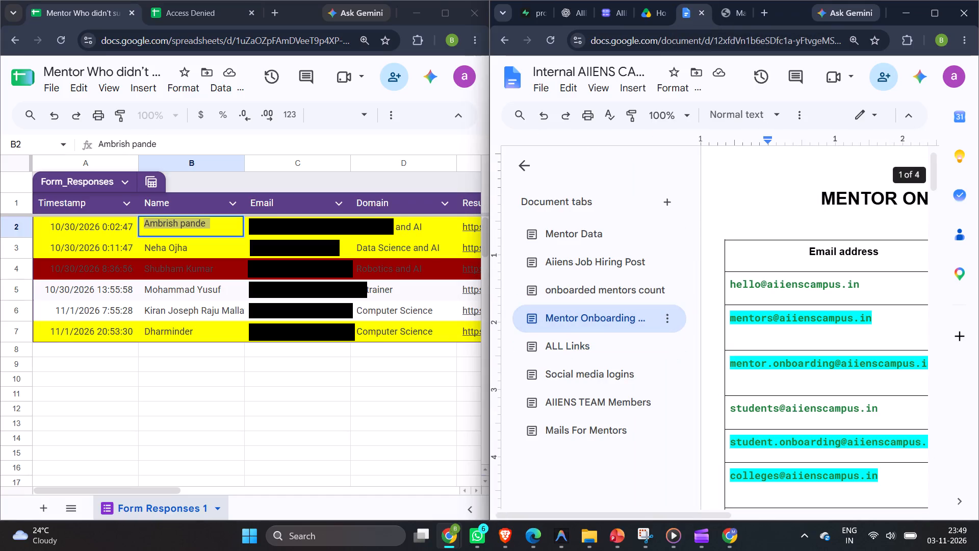
{"action": "scroll", "coordinate": [852, 310], "scroll_direction": "left", "scroll_amount": 1}
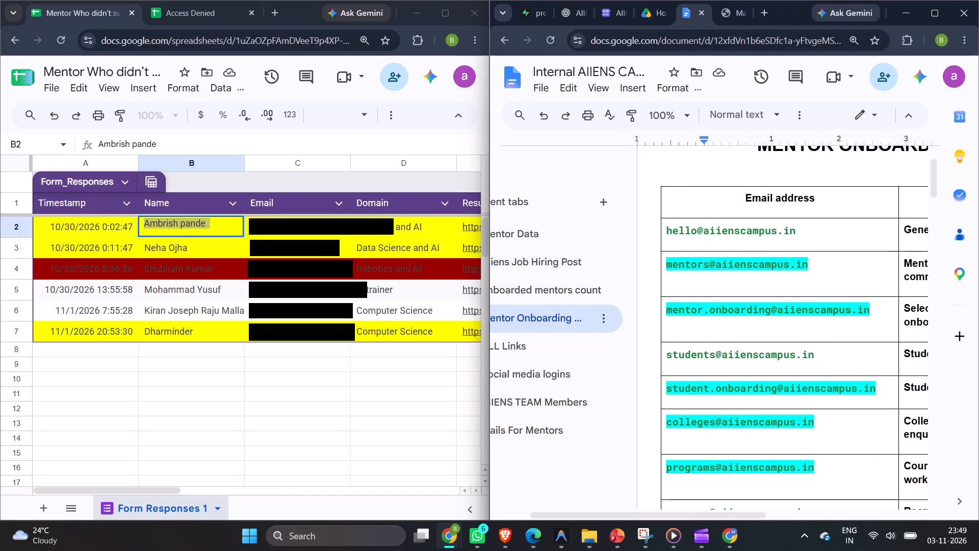
Copy the alias mentor.onboarding from the document's email address table into the new message's From alias.
{"action": "left_click_drag", "start_coordinate": [666, 311], "coordinate": [771, 307]}
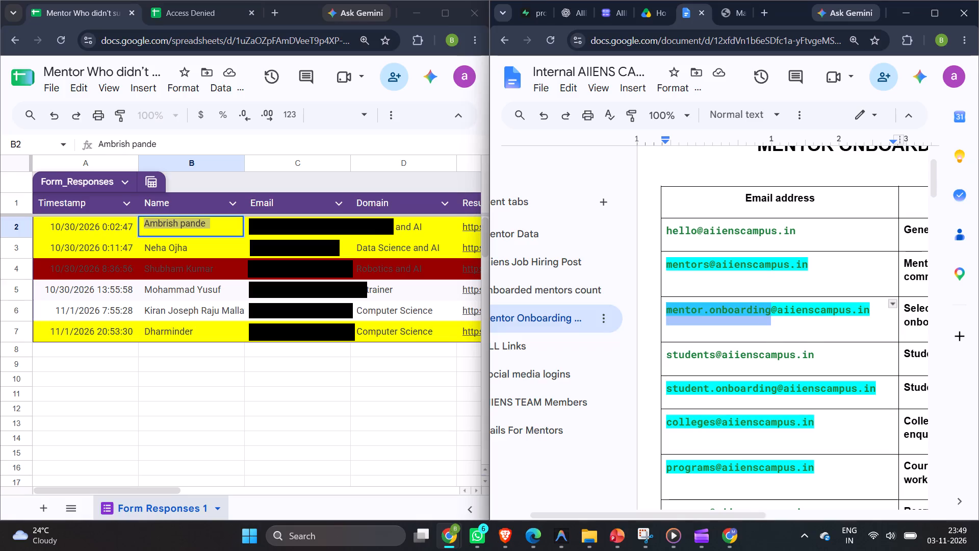
{"action": "key", "text": "ctrl+c"}
{"action": "left_click", "coordinate": [726, 16]}
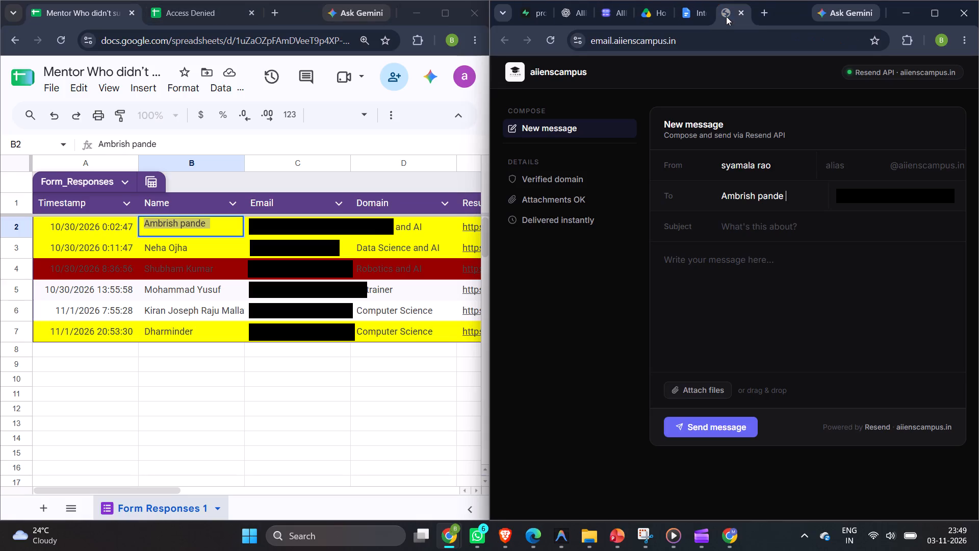
{"action": "left_click", "coordinate": [854, 165]}
{"action": "key", "text": "ctrl+v"}
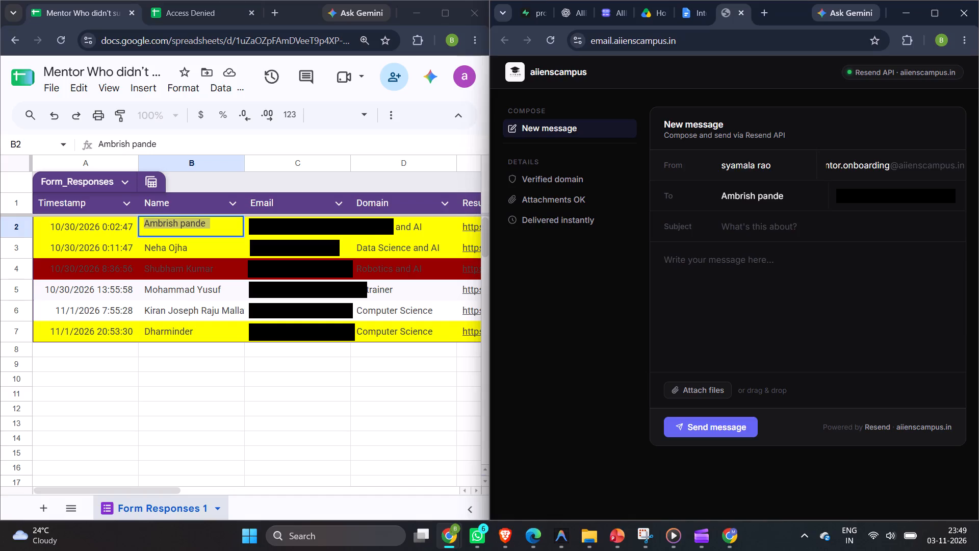
Capitalize the first letter of the sender's first name in the new message's From name.
{"action": "left_click", "coordinate": [730, 166]}
{"action": "key", "text": "Left"}
{"action": "key", "text": "BackSpace"}
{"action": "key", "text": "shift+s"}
Widen the browser window holding the new message by narrowing the response sheet's window, to view the whole sender alias.
{"action": "scroll", "coordinate": [823, 218], "scroll_direction": "left", "scroll_amount": 1}
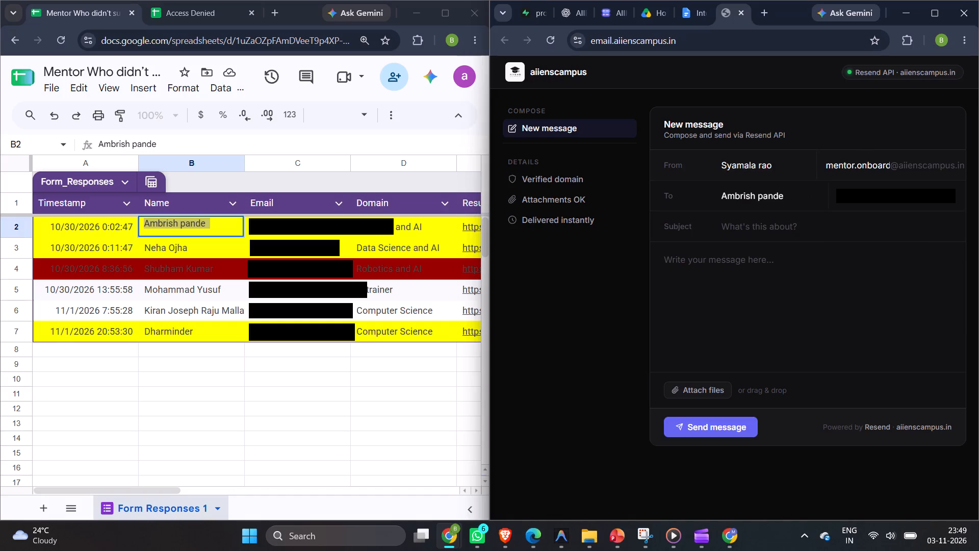
{"action": "left_click", "coordinate": [870, 158]}
{"action": "left_click_drag", "start_coordinate": [488, 228], "coordinate": [253, 264]}
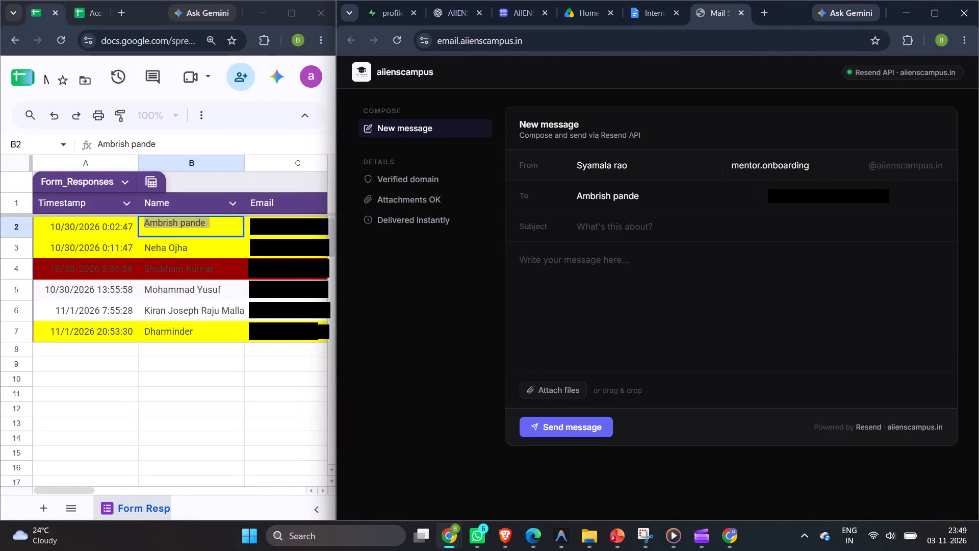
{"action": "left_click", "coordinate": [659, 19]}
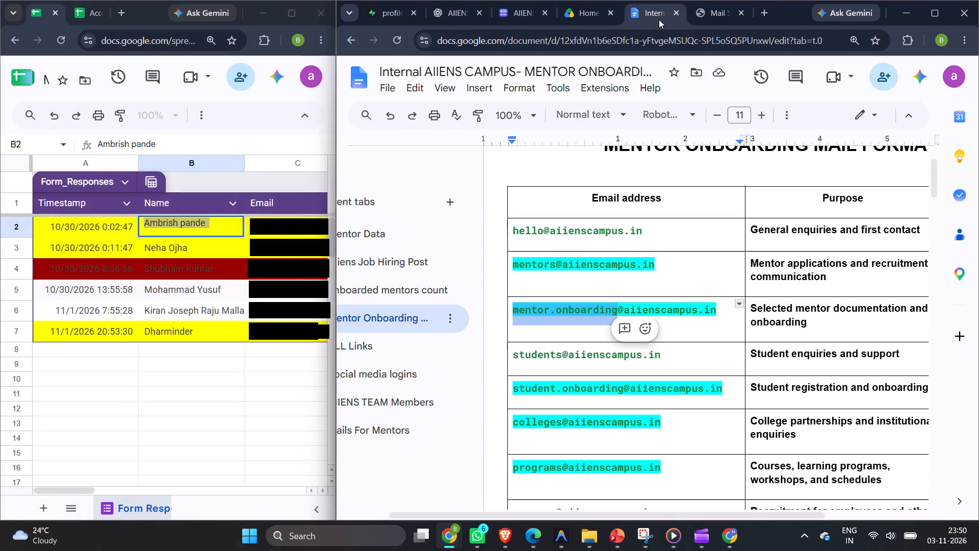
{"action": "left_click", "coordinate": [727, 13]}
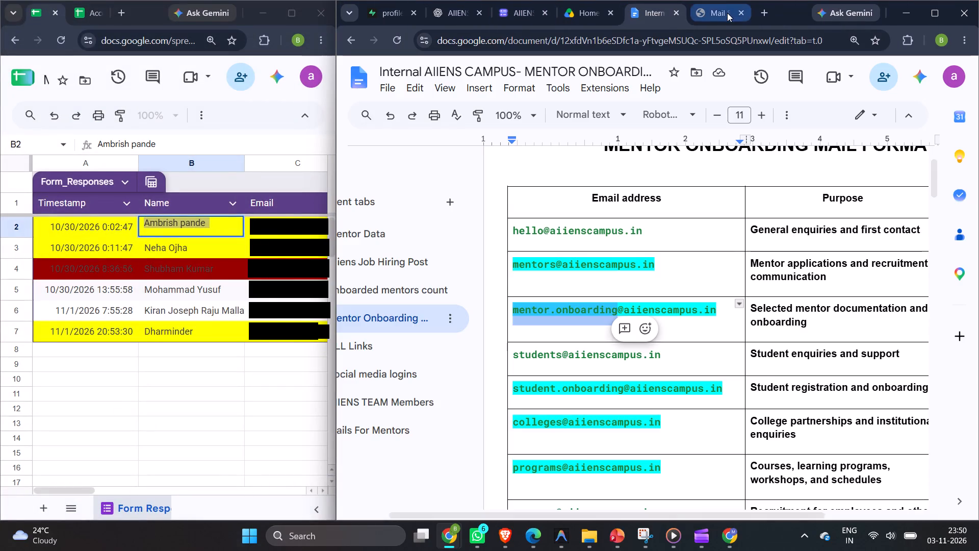
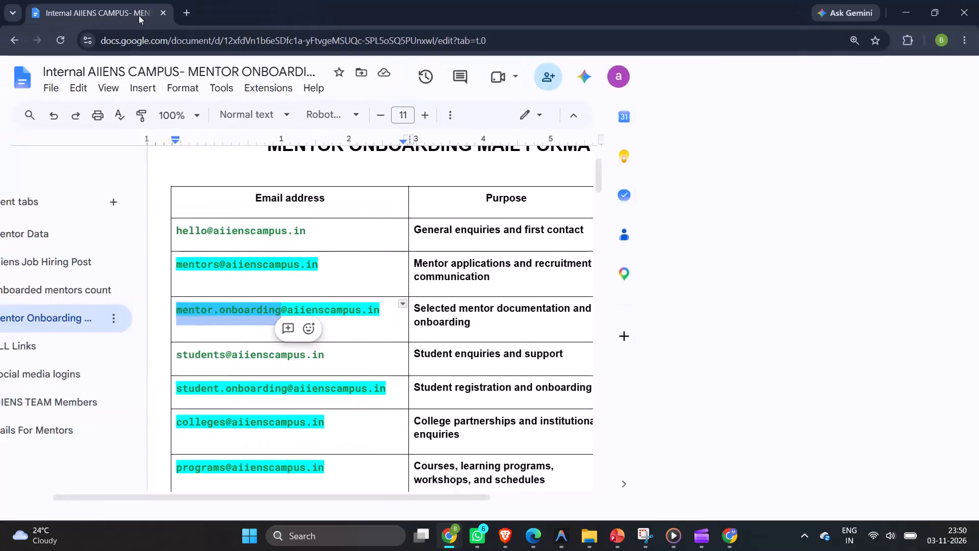
Move the internal AIIENS CAMPUS document into the response sheet's window, alongside the email composer.
{"action": "left_click_drag", "start_coordinate": [134, 15], "coordinate": [157, 130]}
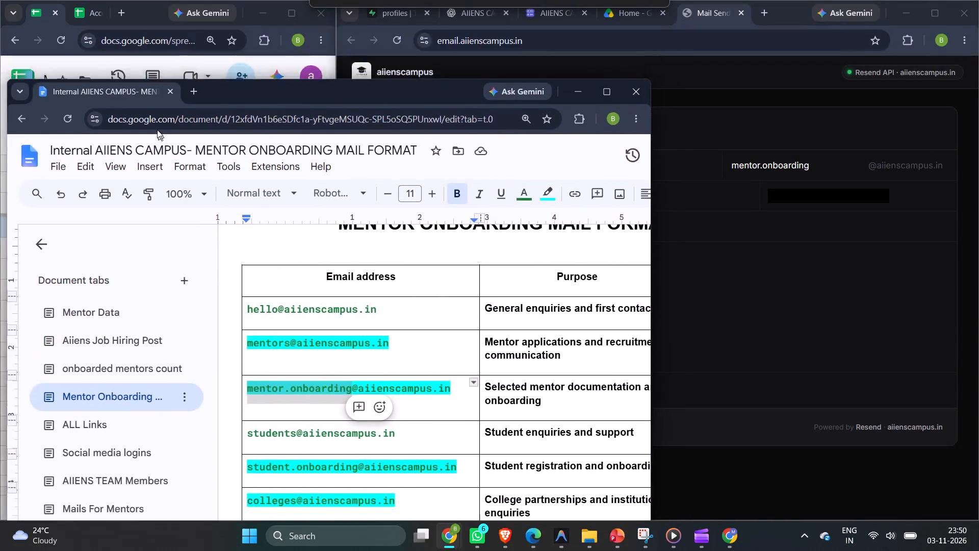
{"action": "left_click_drag", "start_coordinate": [157, 130], "coordinate": [145, 106]}
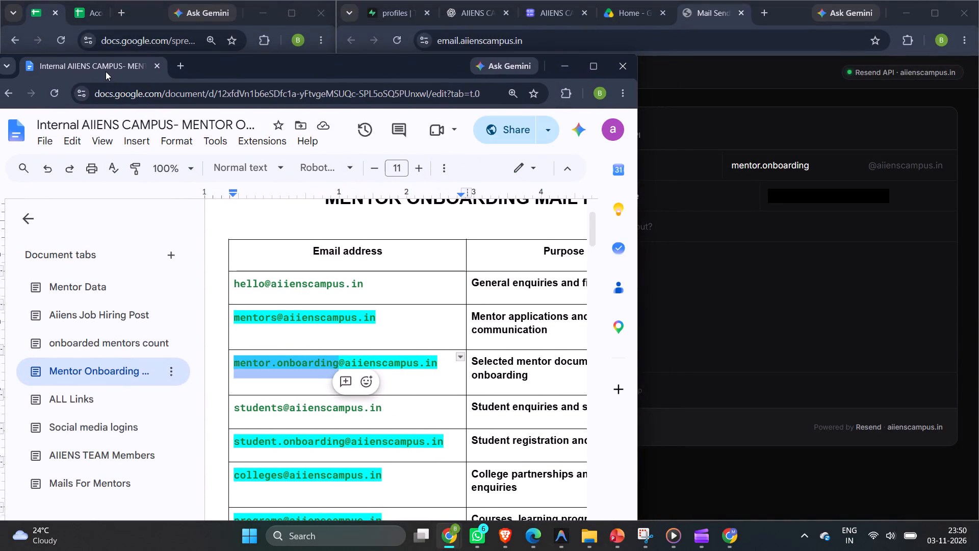
{"action": "left_click_drag", "start_coordinate": [105, 70], "coordinate": [112, 21]}
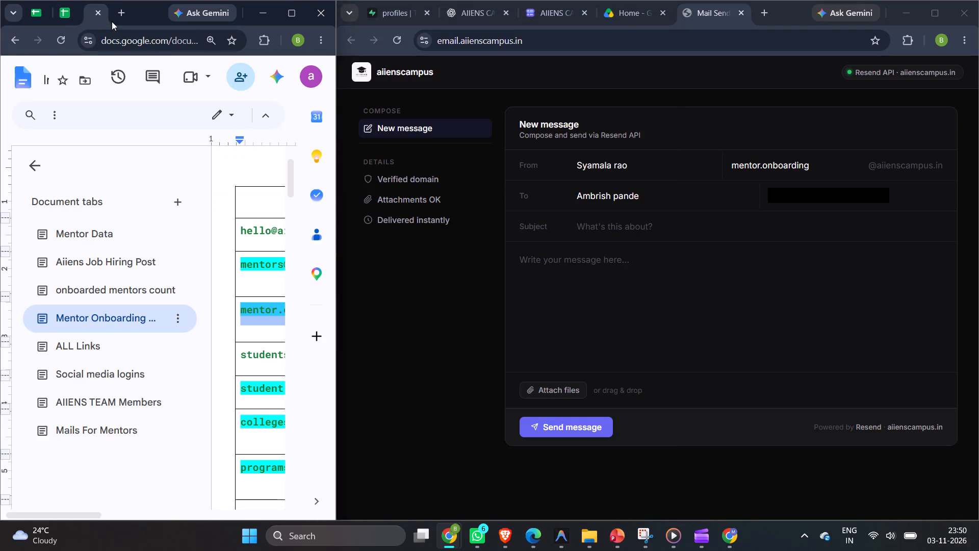
Open the document's Mails For Mentors section and view the thank-you reply mail for mentor applicants.
{"action": "scroll", "coordinate": [100, 306], "scroll_direction": "left", "scroll_amount": 1}
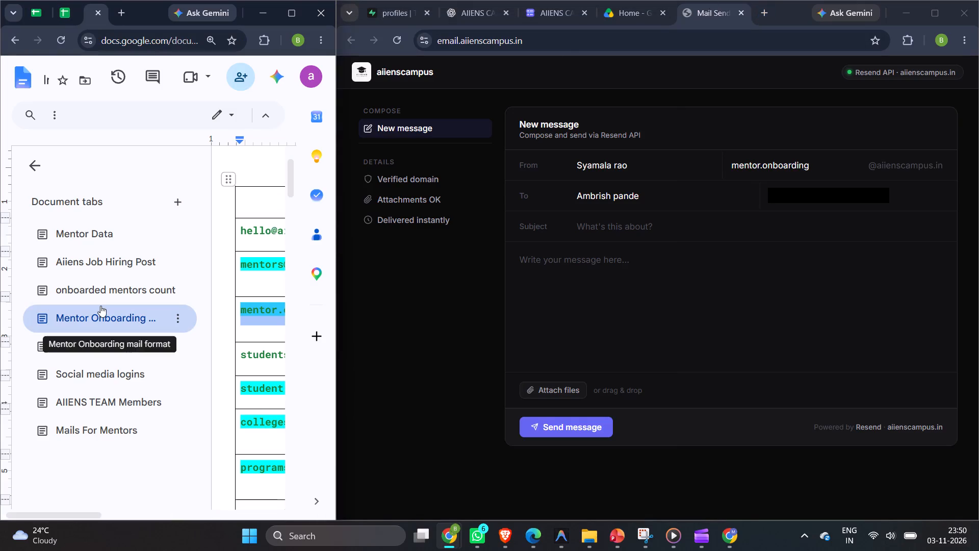
{"action": "scroll", "coordinate": [100, 306], "scroll_direction": "left", "scroll_amount": 1}
{"action": "left_click", "coordinate": [97, 427]}
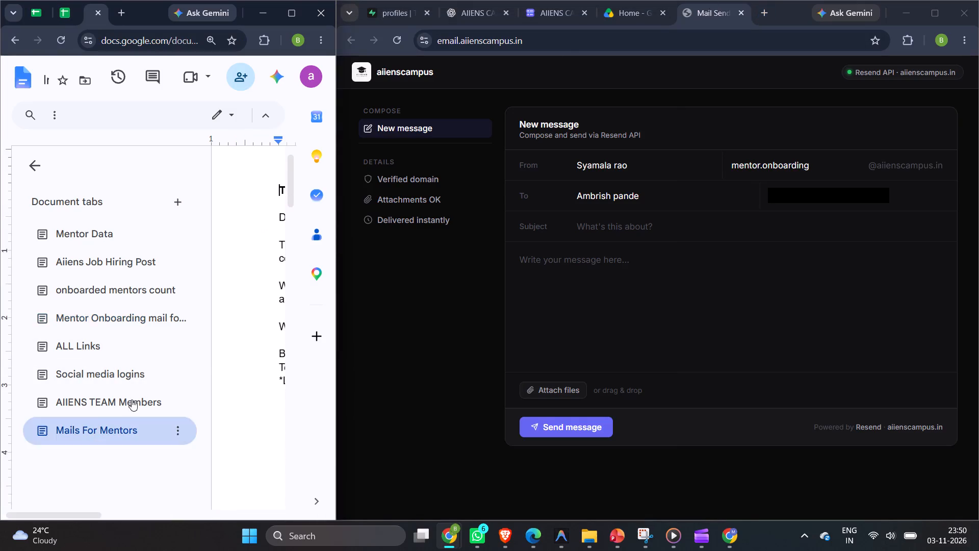
{"action": "scroll", "coordinate": [211, 360], "scroll_direction": "left", "scroll_amount": 4}
{"action": "scroll", "coordinate": [211, 360], "scroll_direction": "up", "scroll_amount": 2}
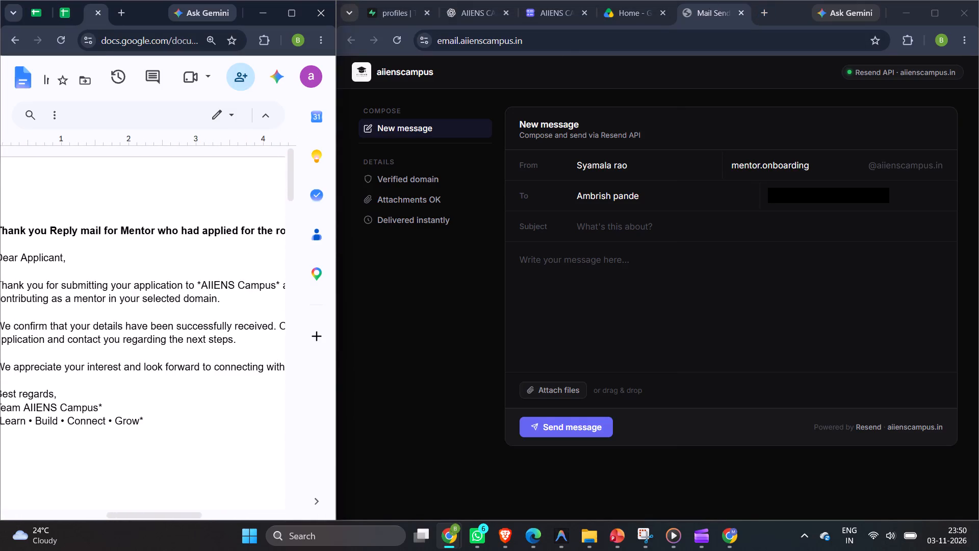
{"action": "scroll", "coordinate": [236, 269], "scroll_direction": "right", "scroll_amount": 2}
{"action": "scroll", "coordinate": [236, 269], "scroll_direction": "up", "scroll_amount": 1}
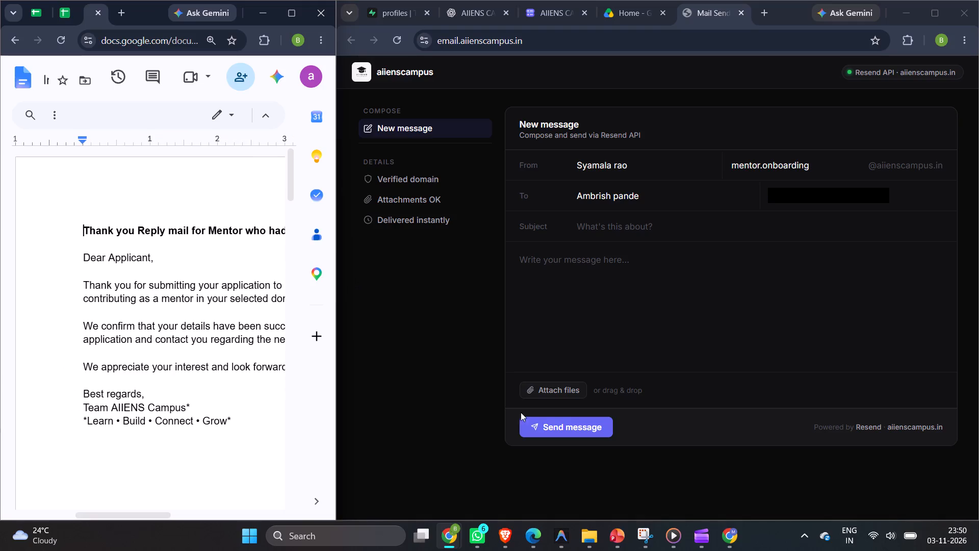
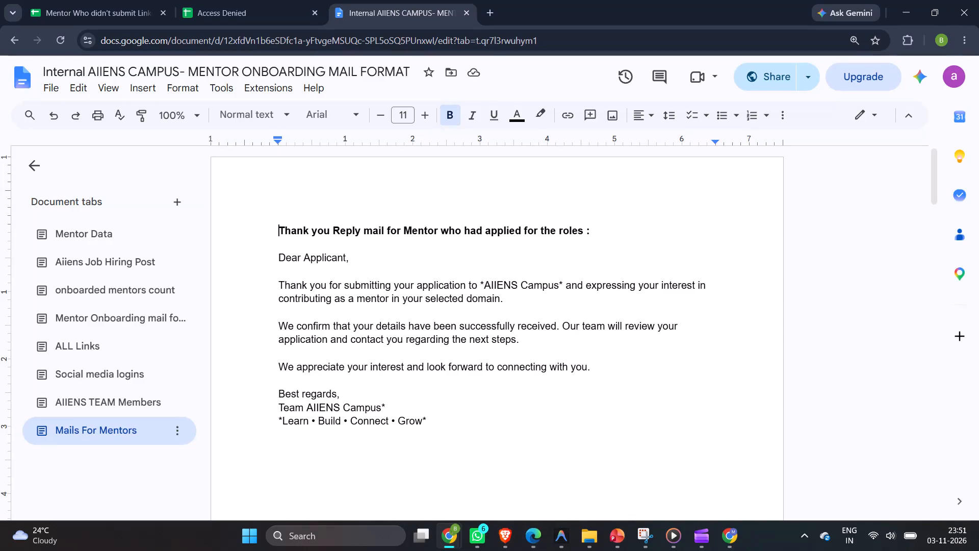
Copy the subject text "Regarding the Next Stage of Mentor Selection – Demo Teaching Video Submission | AIIENS Campus" from the careers-form response mail template.
{"action": "scroll", "coordinate": [432, 320], "scroll_direction": "up", "scroll_amount": 2}
{"action": "scroll", "coordinate": [432, 320], "scroll_direction": "down", "scroll_amount": 8}
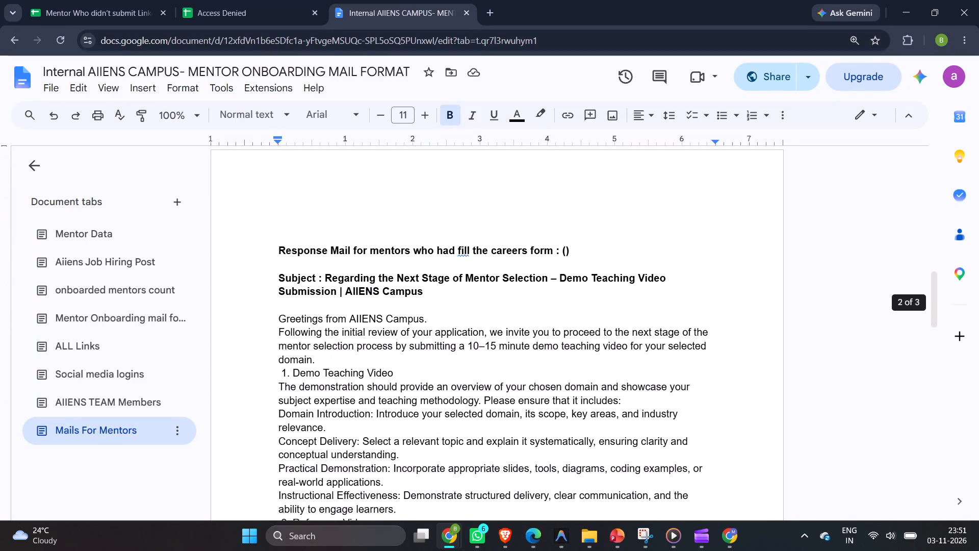
{"action": "left_click_drag", "start_coordinate": [325, 261], "coordinate": [444, 284]}
{"action": "key", "text": "ctrl+c"}
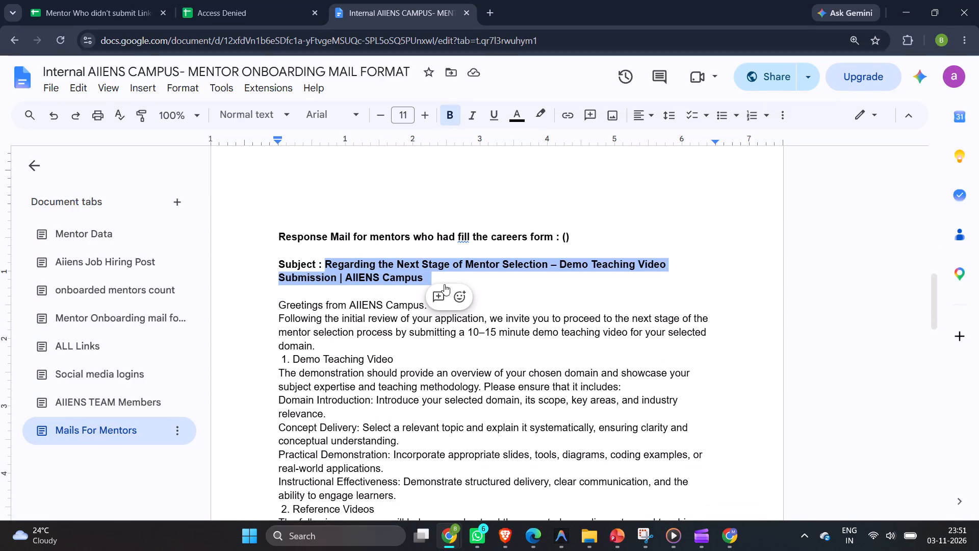
Look through the template for mentors with missing LinkedIn details and the closing sections of the careers-form response mail.
{"action": "scroll", "coordinate": [588, 383], "scroll_direction": "down", "scroll_amount": 9}
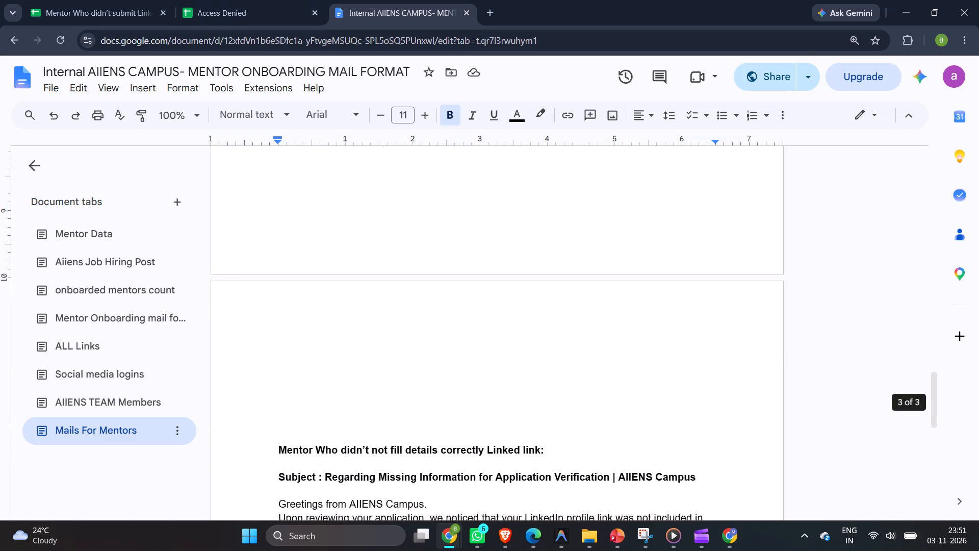
{"action": "scroll", "coordinate": [588, 383], "scroll_direction": "down", "scroll_amount": 2}
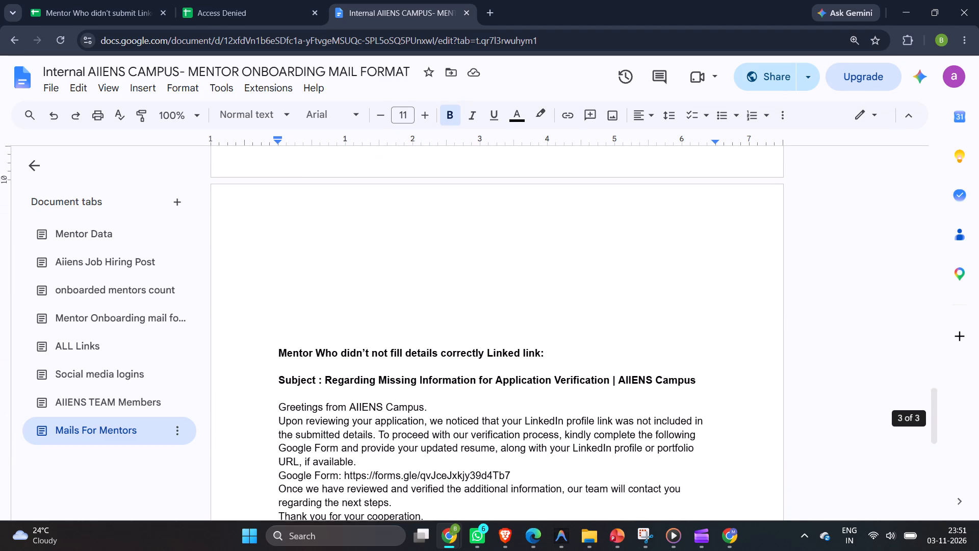
{"action": "scroll", "coordinate": [588, 383], "scroll_direction": "down", "scroll_amount": 2}
{"action": "left_click", "coordinate": [588, 383]}
{"action": "scroll", "coordinate": [588, 383], "scroll_direction": "up", "scroll_amount": 2}
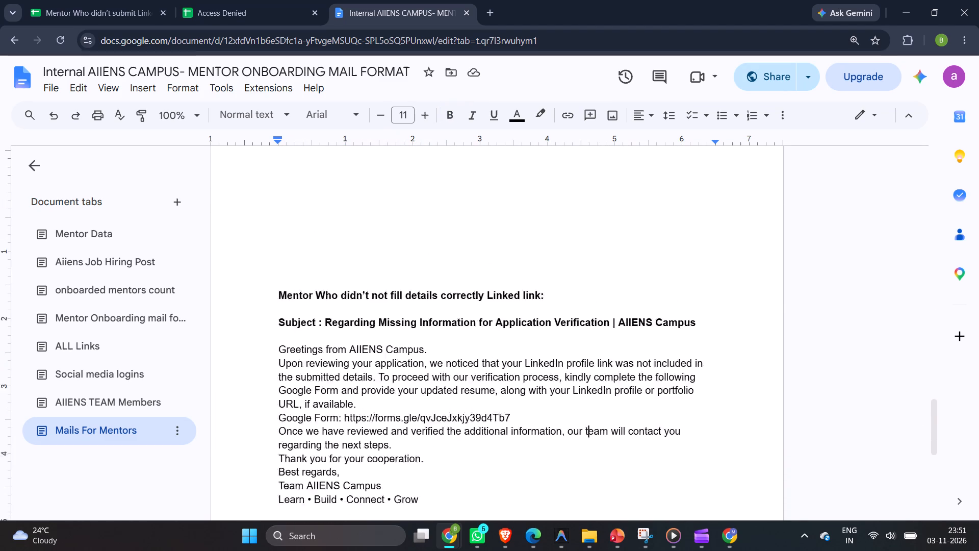
{"action": "scroll", "coordinate": [588, 383], "scroll_direction": "up", "scroll_amount": 6}
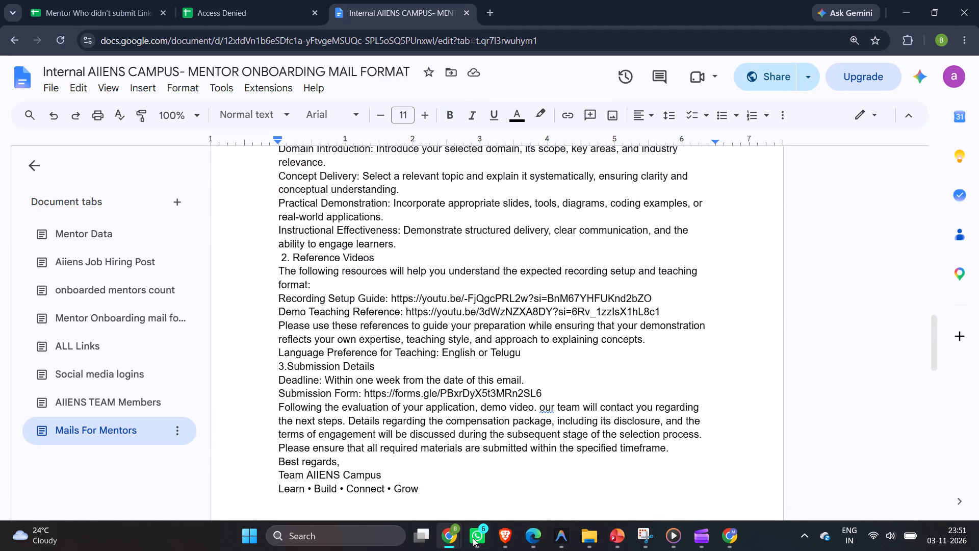
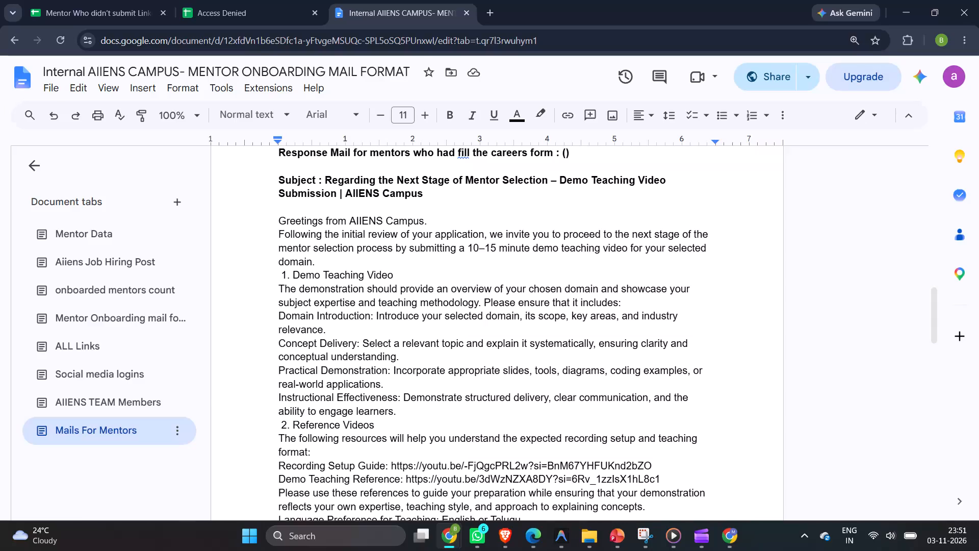
Copy the careers-form response mail body, from "Greetings from AIIENS Campus." through the closing line "Learn • Build • Connect • Grow".
{"action": "left_click_drag", "start_coordinate": [279, 219], "coordinate": [363, 414]}
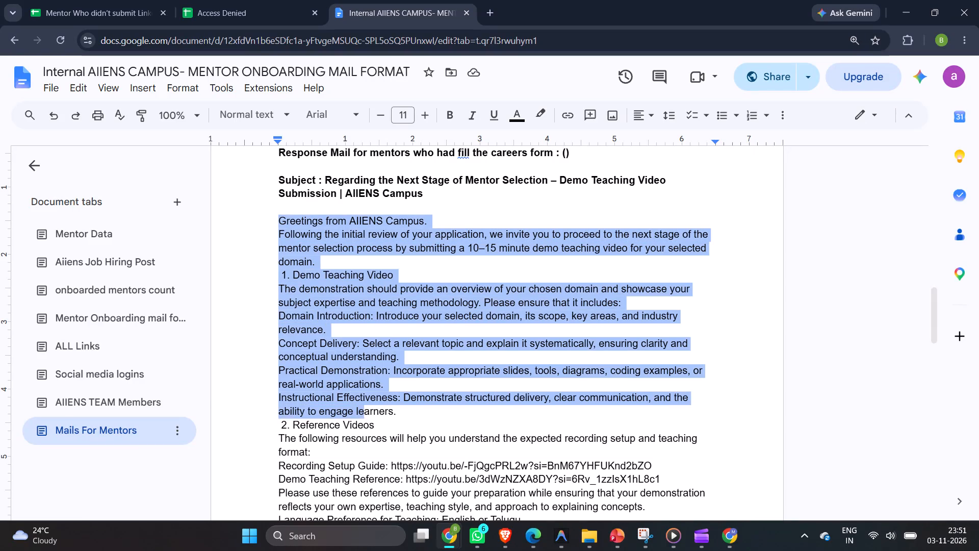
{"action": "left_click_drag", "start_coordinate": [363, 414], "coordinate": [414, 490]}
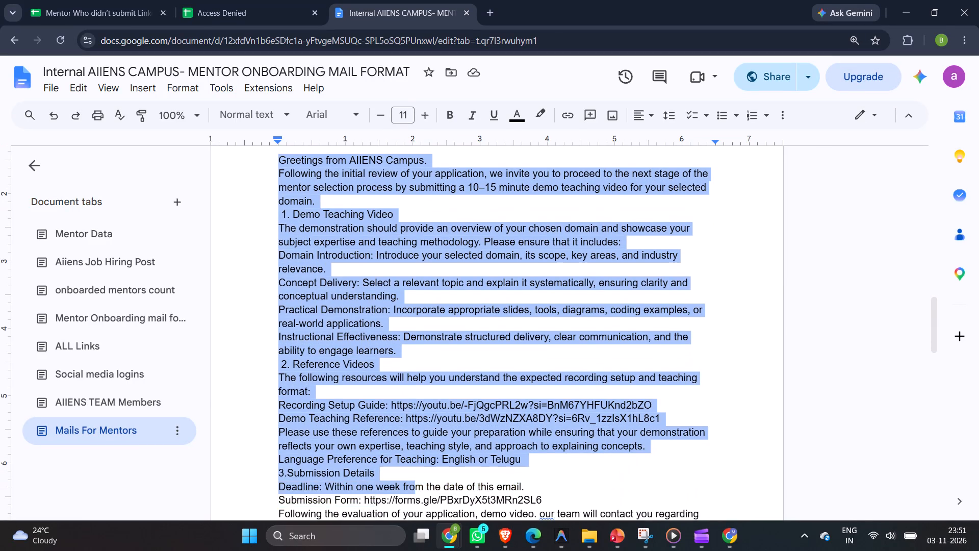
{"action": "left_click_drag", "start_coordinate": [414, 490], "coordinate": [443, 191]}
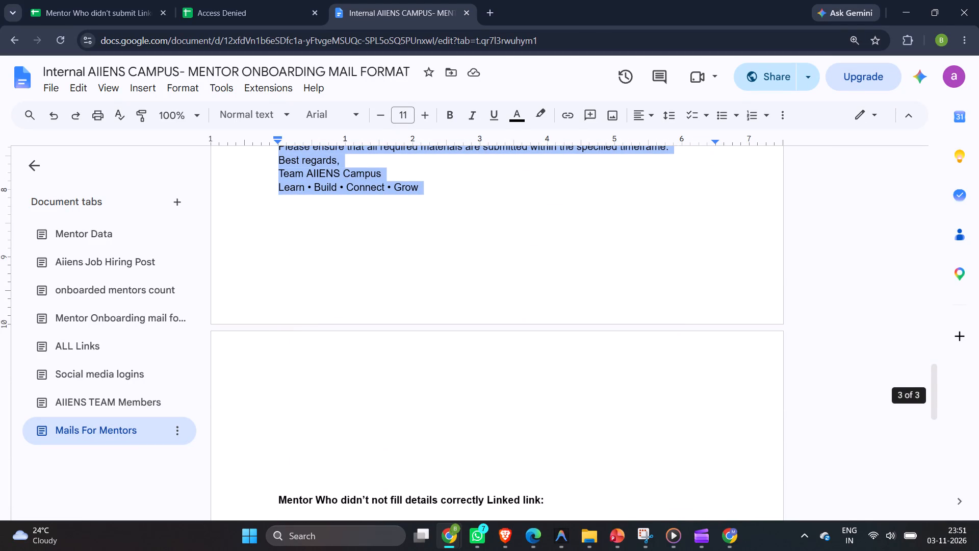
{"action": "key", "text": "ctrl+c"}
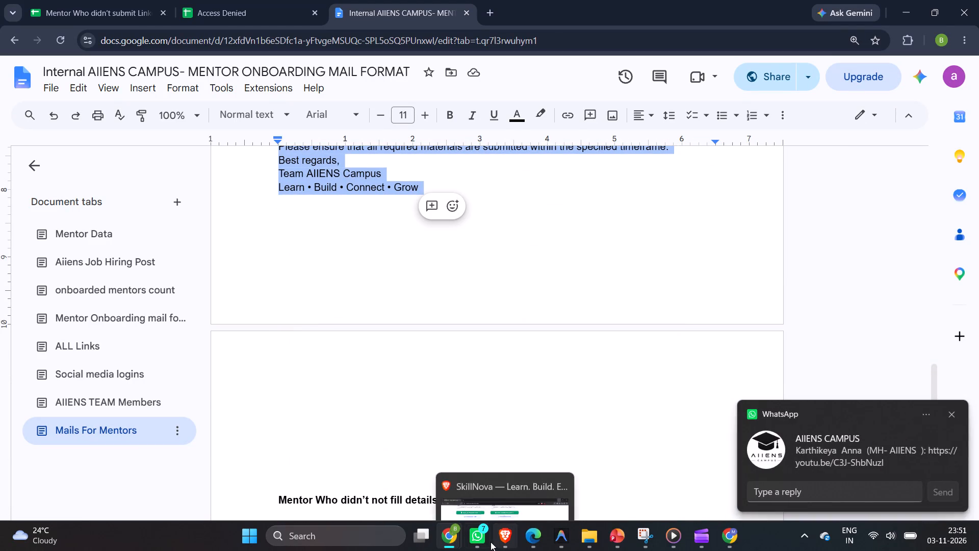
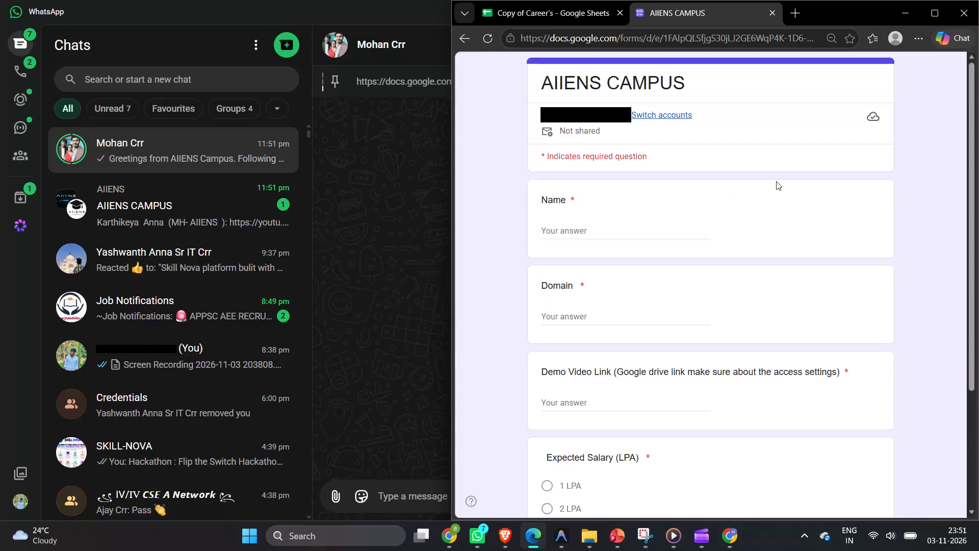
Look through the remaining questions of the AIIENS CAMPUS form, down to the expected salary options.
{"action": "scroll", "coordinate": [776, 181], "scroll_direction": "down", "scroll_amount": 2}
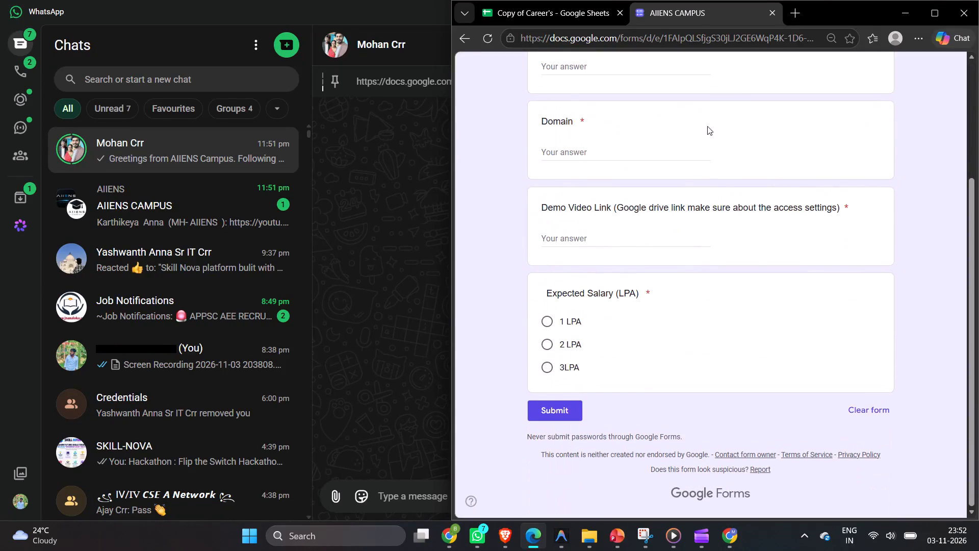
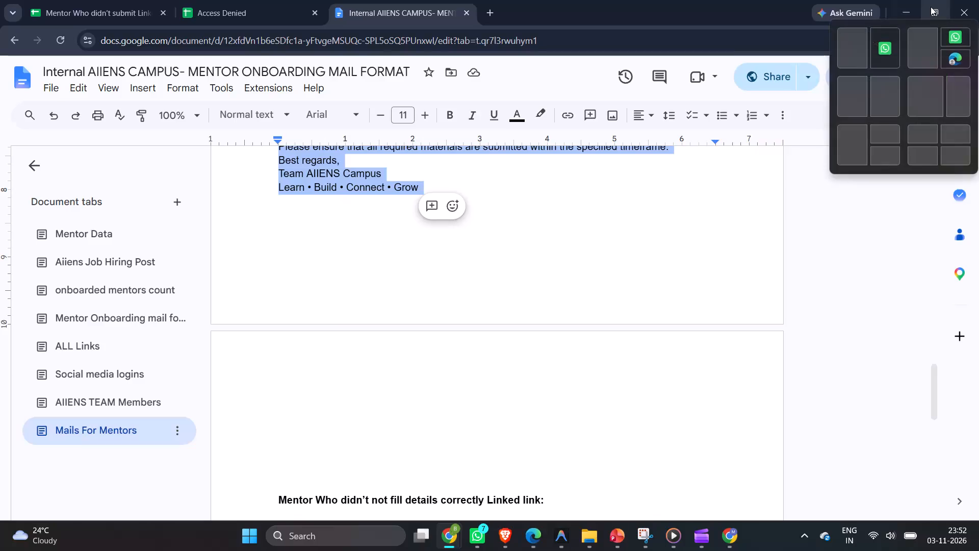
Snap the browser window showing the mentor mail format document to the left half of the desktop.
{"action": "left_click", "coordinate": [841, 87]}
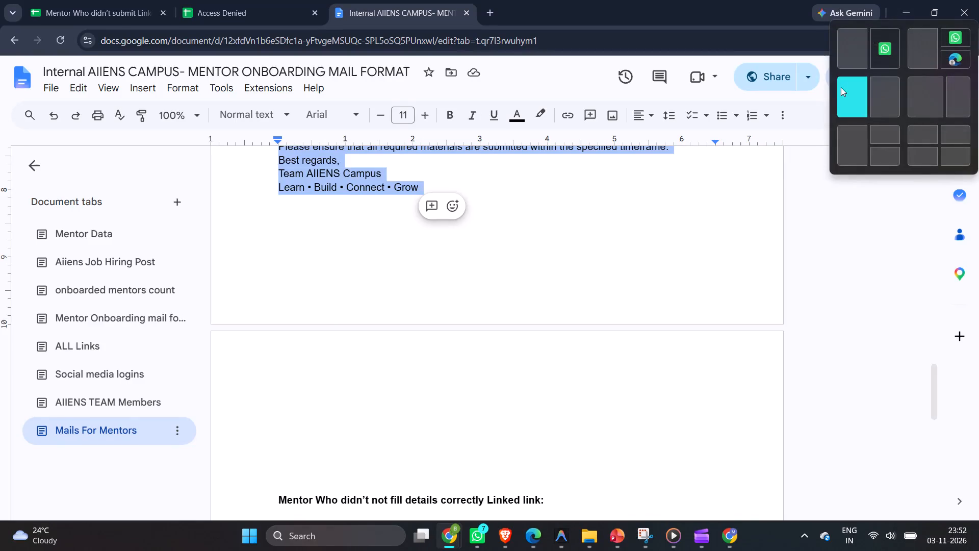
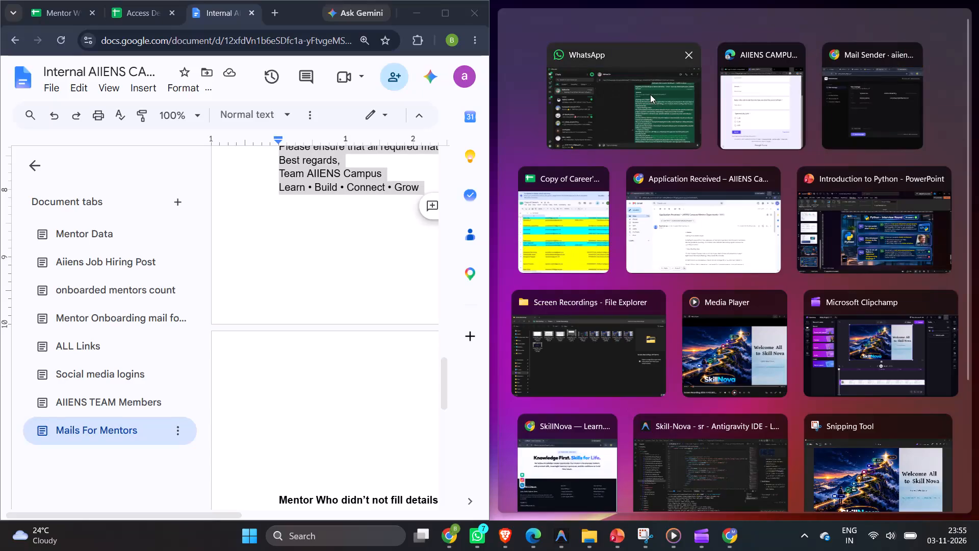
Place the Mail Sender window side by side with the internal AIIENS CAMPUS document.
{"action": "left_click", "coordinate": [855, 89]}
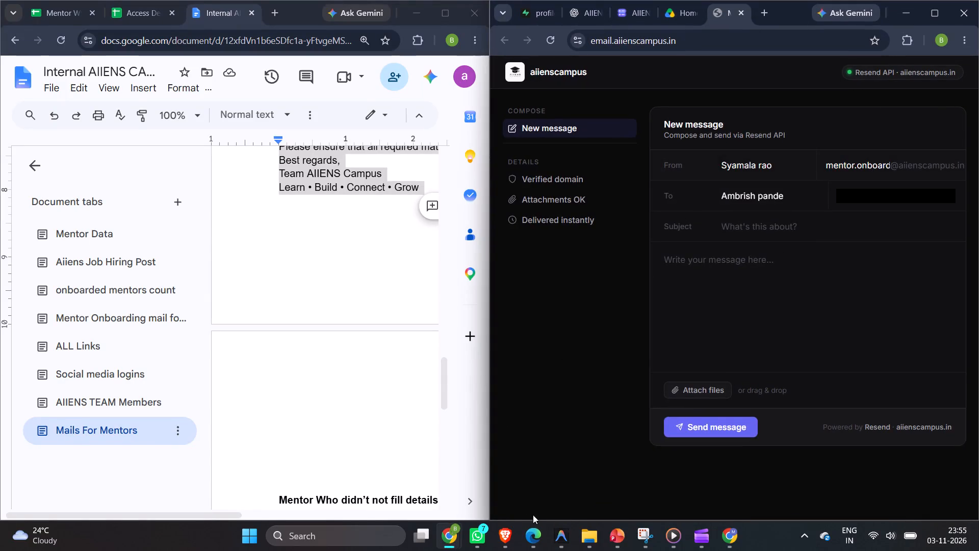
Close the access-restricted Google Sheets page and return to the Mails For Mentors section of the internal document.
{"action": "left_click", "coordinate": [140, 16]}
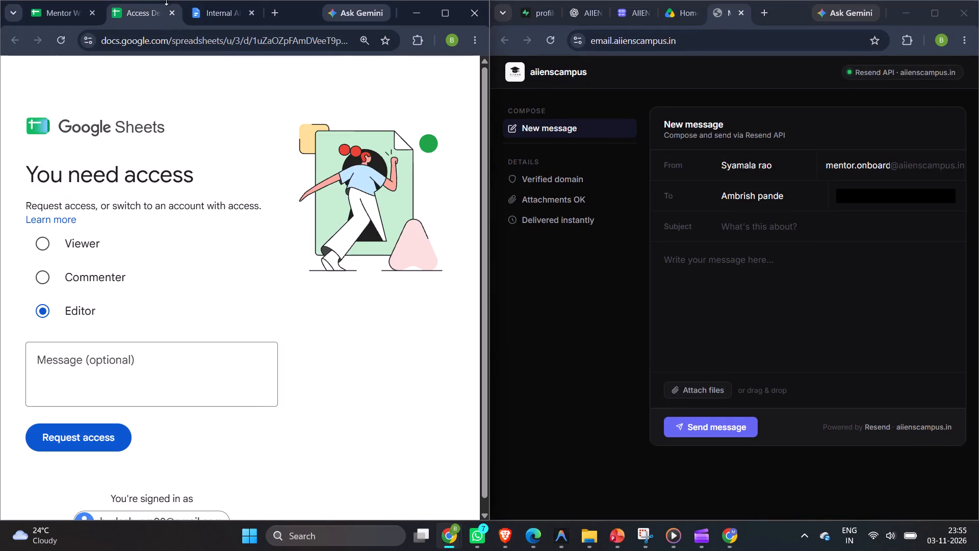
{"action": "left_click", "coordinate": [176, 15]}
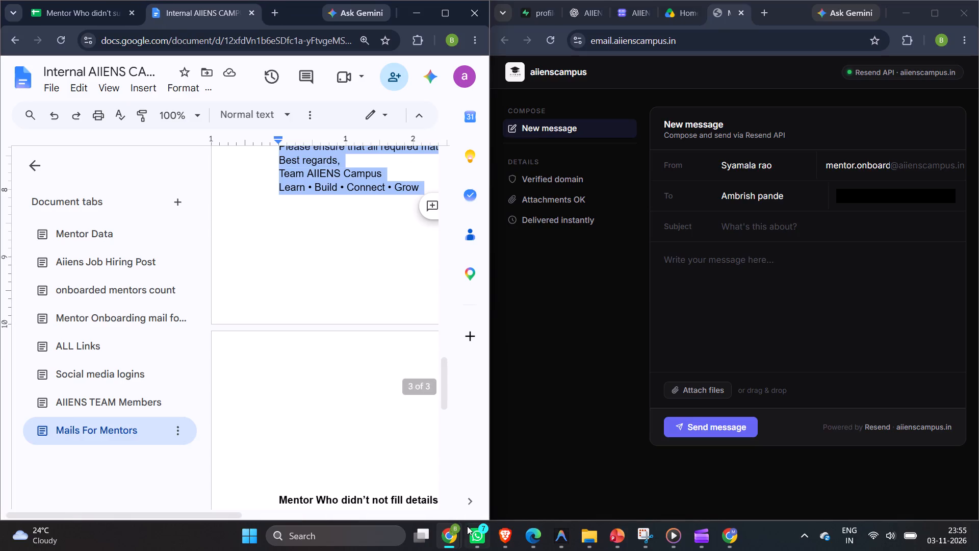
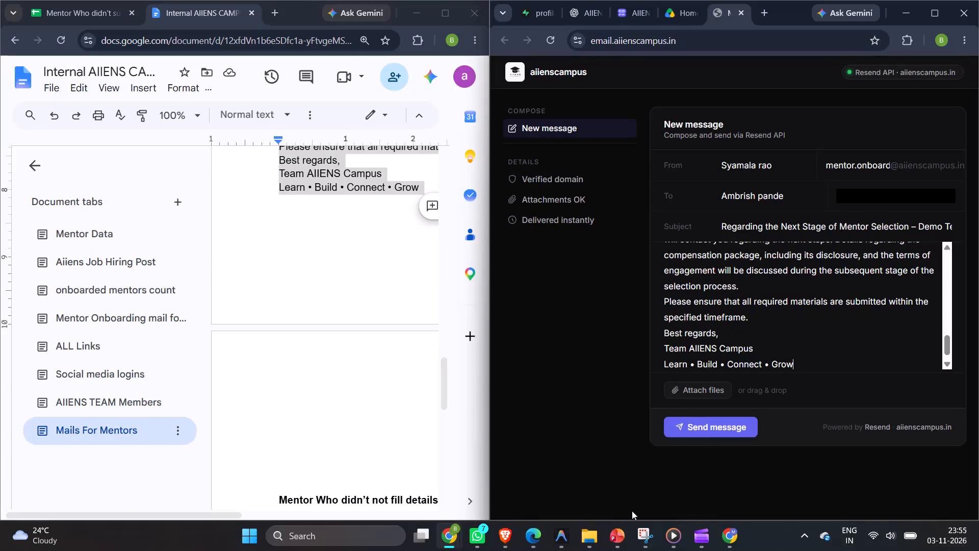
Switch to File Explorer and find the AIIENS CAMPUS logo JPEG in the Downloads folder.
{"action": "left_click", "coordinate": [598, 542]}
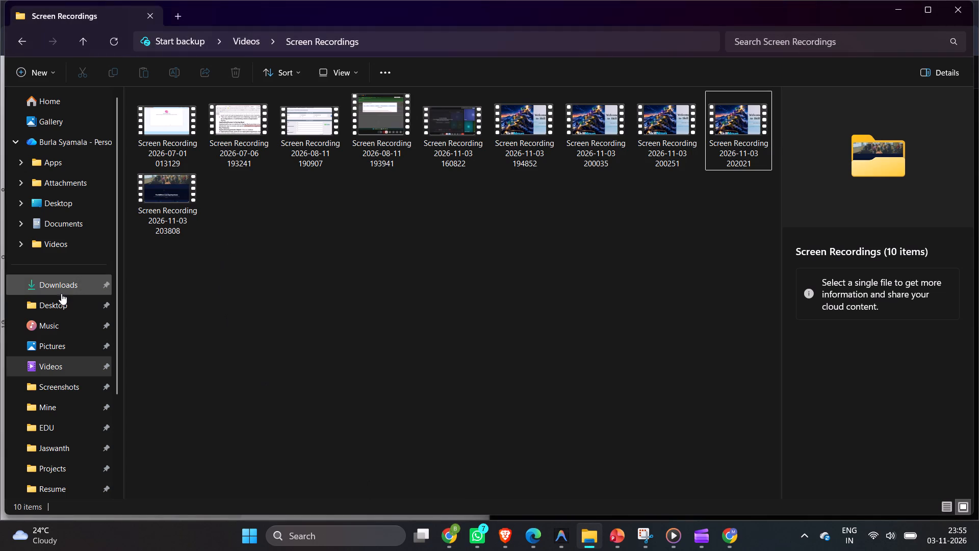
{"action": "left_click", "coordinate": [61, 292]}
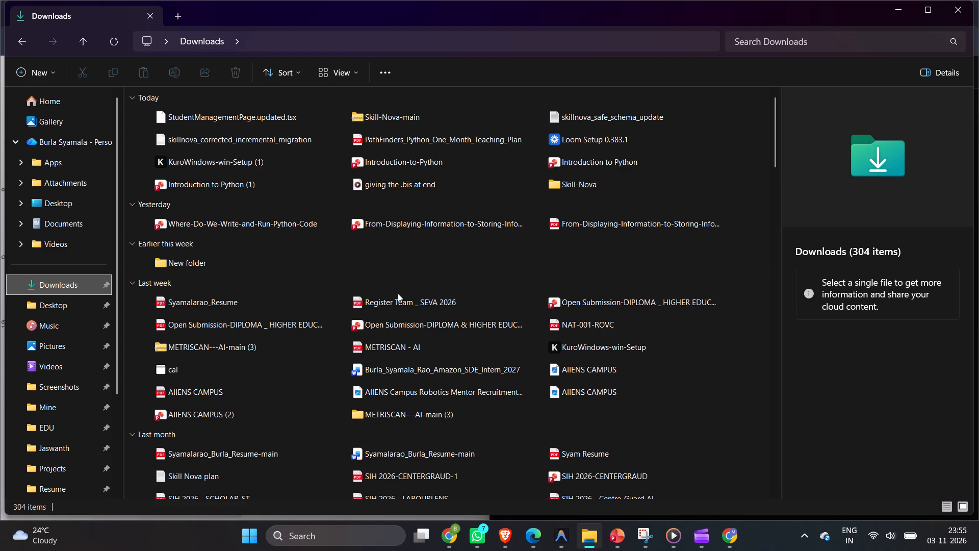
{"action": "scroll", "coordinate": [398, 293], "scroll_direction": "down", "scroll_amount": 1}
{"action": "scroll", "coordinate": [383, 383], "scroll_direction": "down", "scroll_amount": 2}
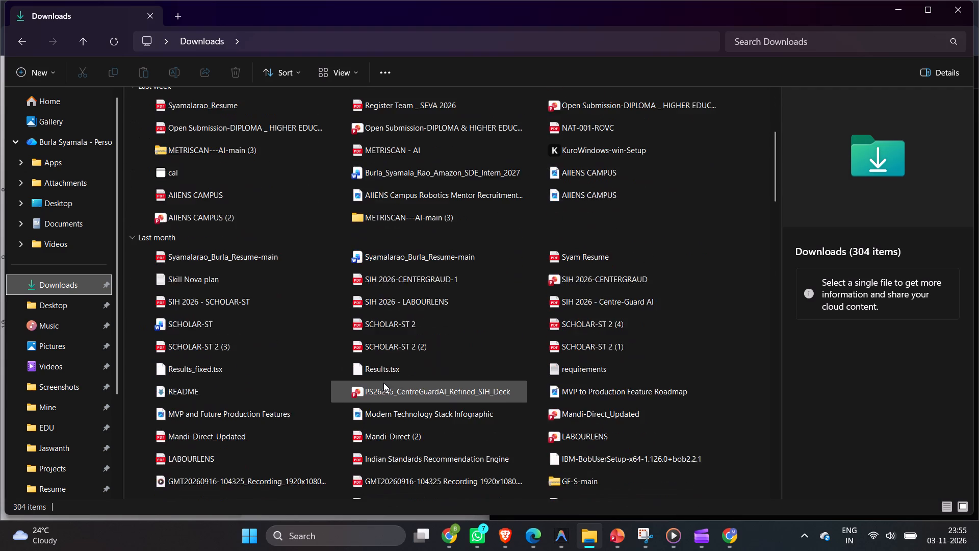
{"action": "scroll", "coordinate": [383, 383], "scroll_direction": "down", "scroll_amount": 2}
{"action": "scroll", "coordinate": [238, 299], "scroll_direction": "up", "scroll_amount": 1}
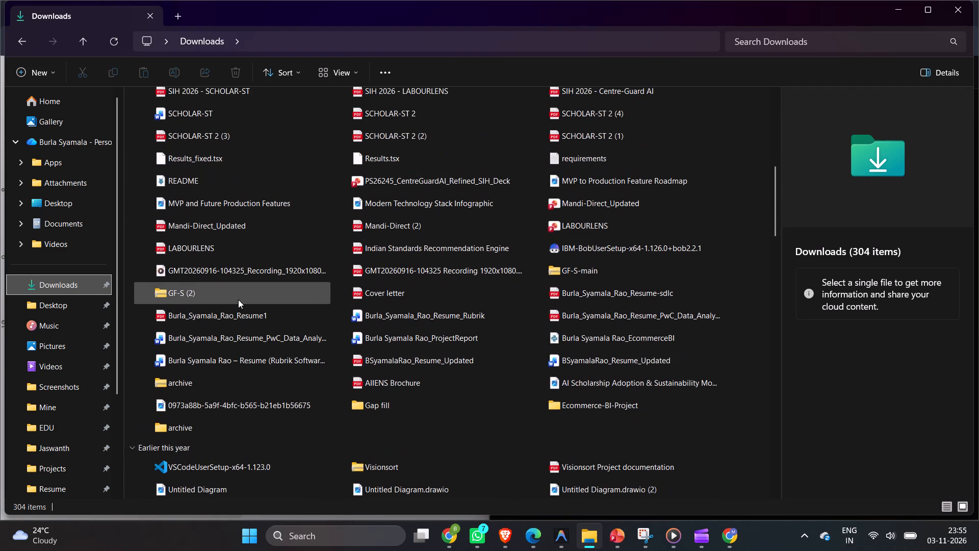
{"action": "scroll", "coordinate": [238, 299], "scroll_direction": "up", "scroll_amount": 5}
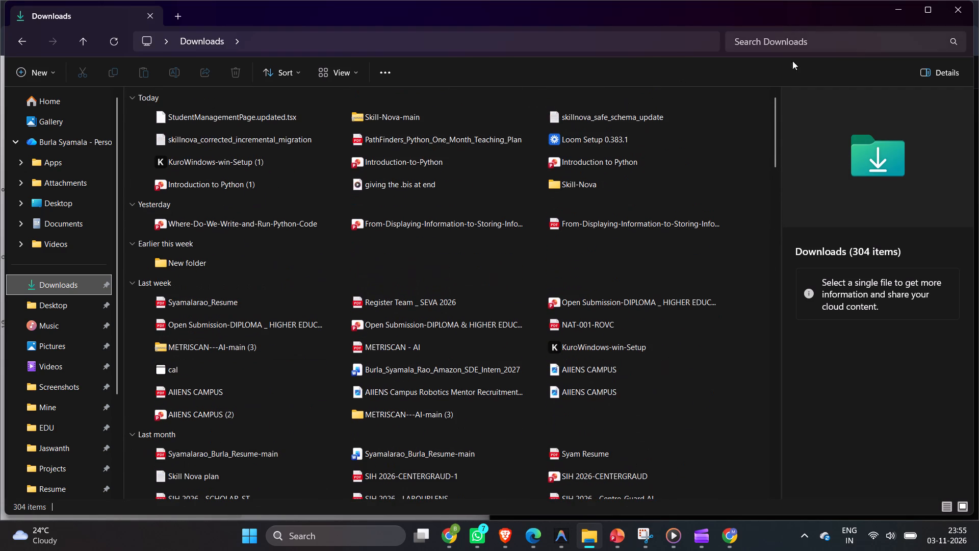
{"action": "left_click", "coordinate": [591, 377]}
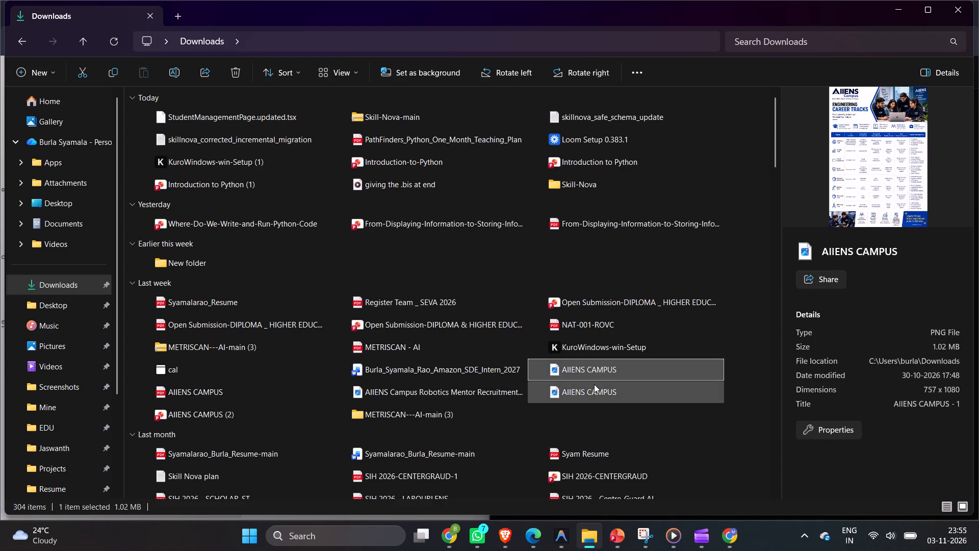
{"action": "left_click", "coordinate": [594, 384]}
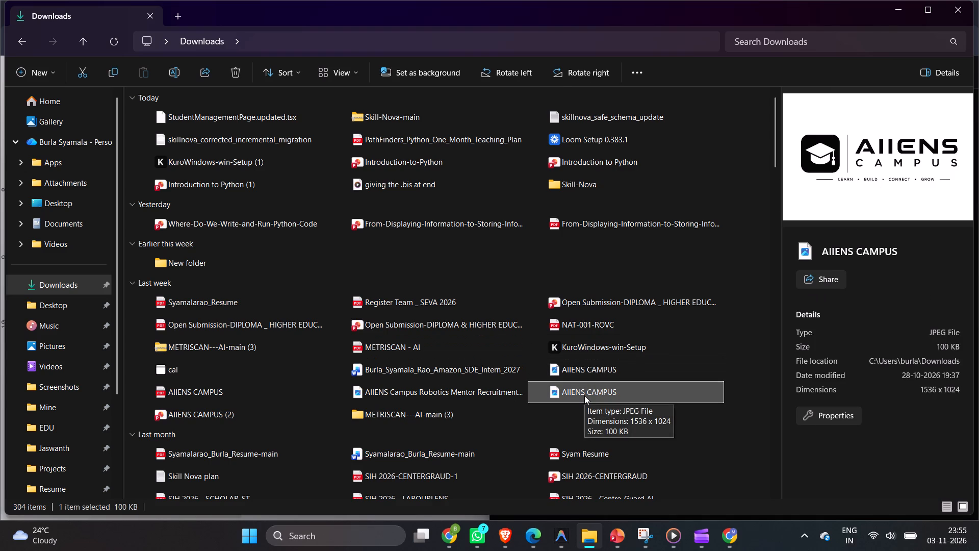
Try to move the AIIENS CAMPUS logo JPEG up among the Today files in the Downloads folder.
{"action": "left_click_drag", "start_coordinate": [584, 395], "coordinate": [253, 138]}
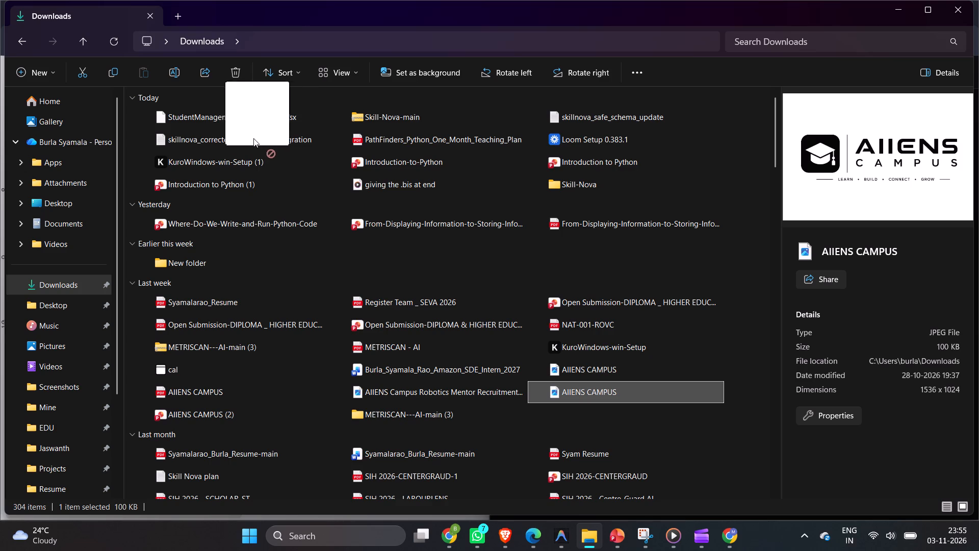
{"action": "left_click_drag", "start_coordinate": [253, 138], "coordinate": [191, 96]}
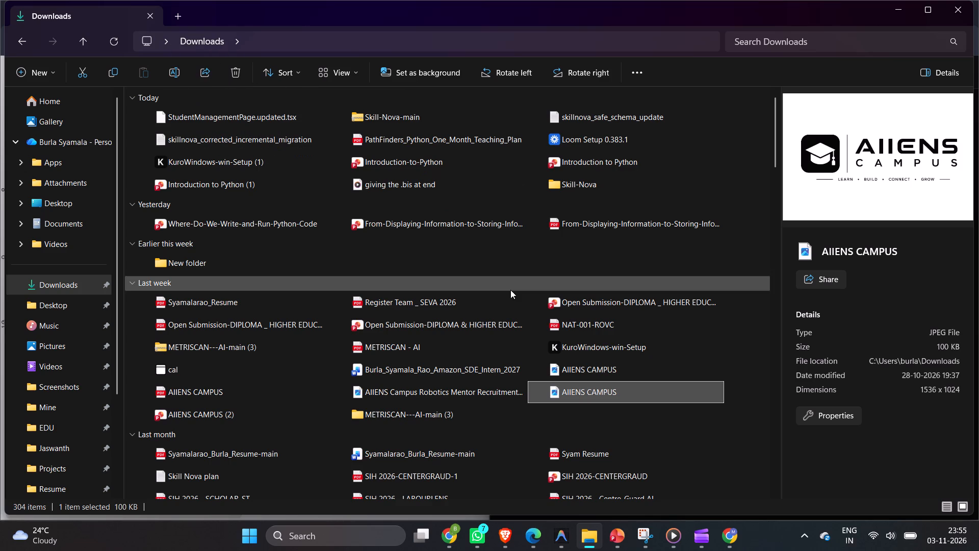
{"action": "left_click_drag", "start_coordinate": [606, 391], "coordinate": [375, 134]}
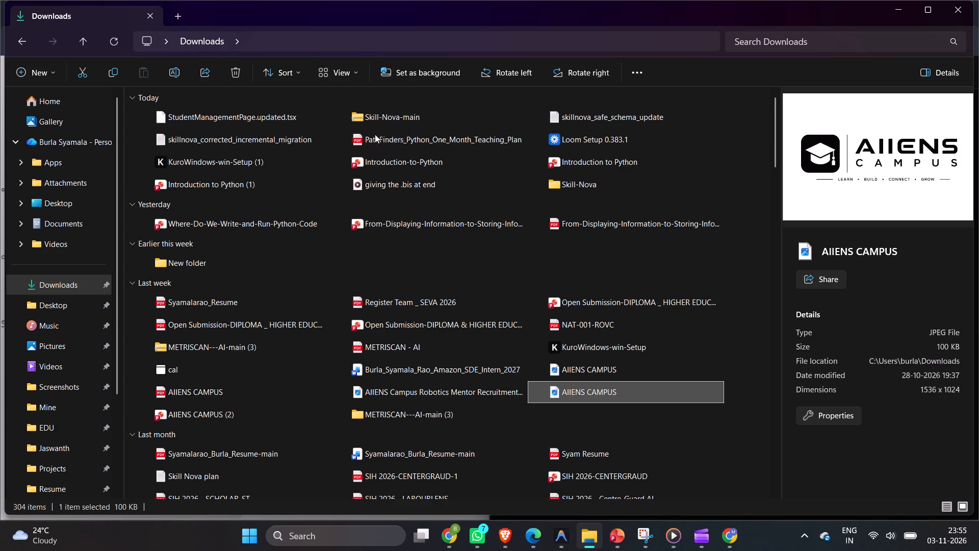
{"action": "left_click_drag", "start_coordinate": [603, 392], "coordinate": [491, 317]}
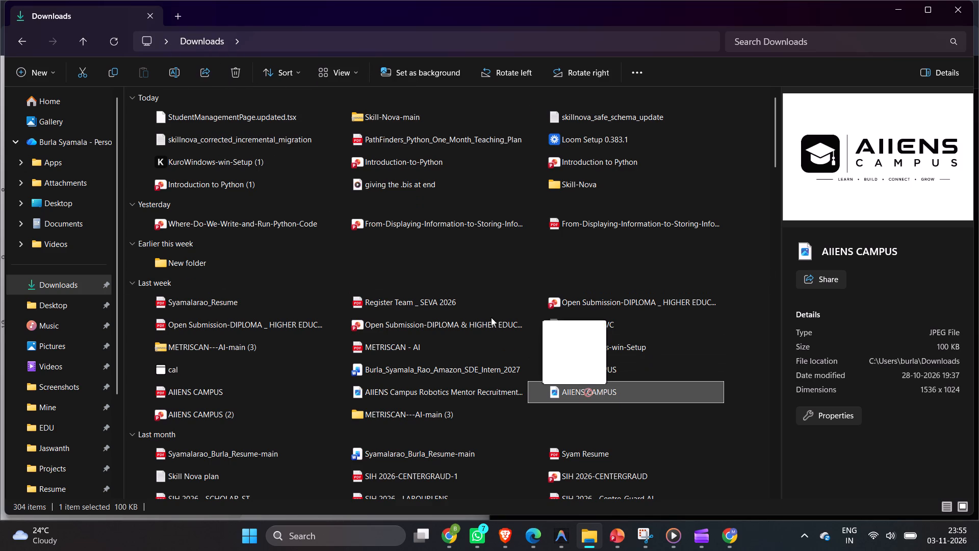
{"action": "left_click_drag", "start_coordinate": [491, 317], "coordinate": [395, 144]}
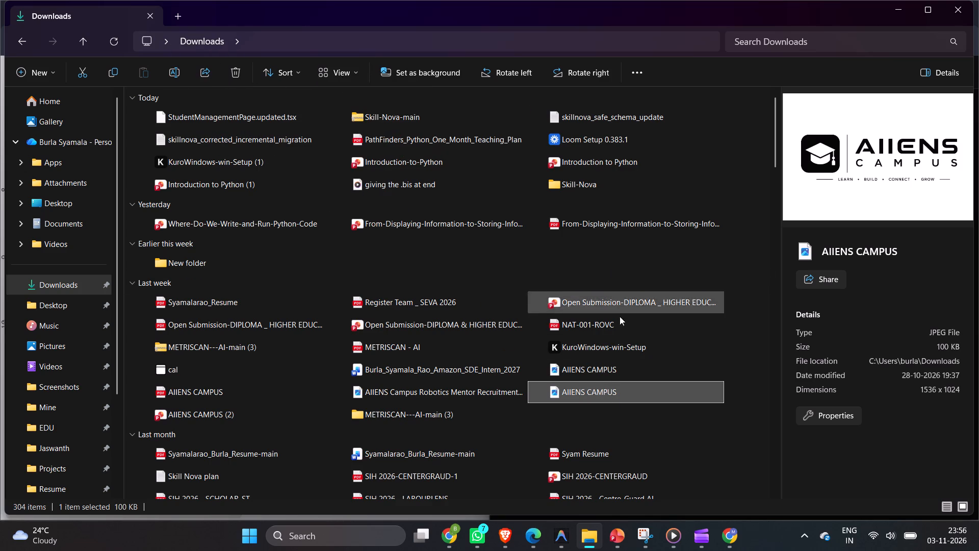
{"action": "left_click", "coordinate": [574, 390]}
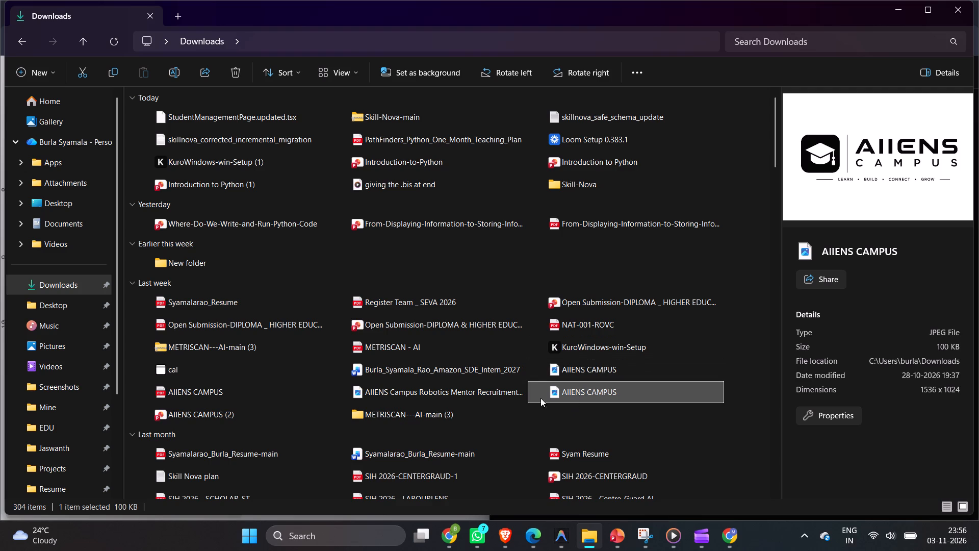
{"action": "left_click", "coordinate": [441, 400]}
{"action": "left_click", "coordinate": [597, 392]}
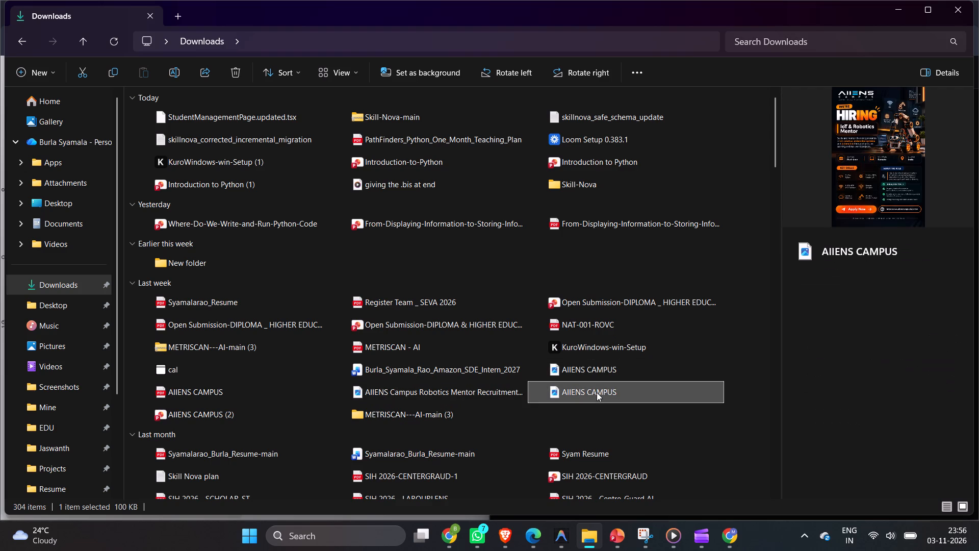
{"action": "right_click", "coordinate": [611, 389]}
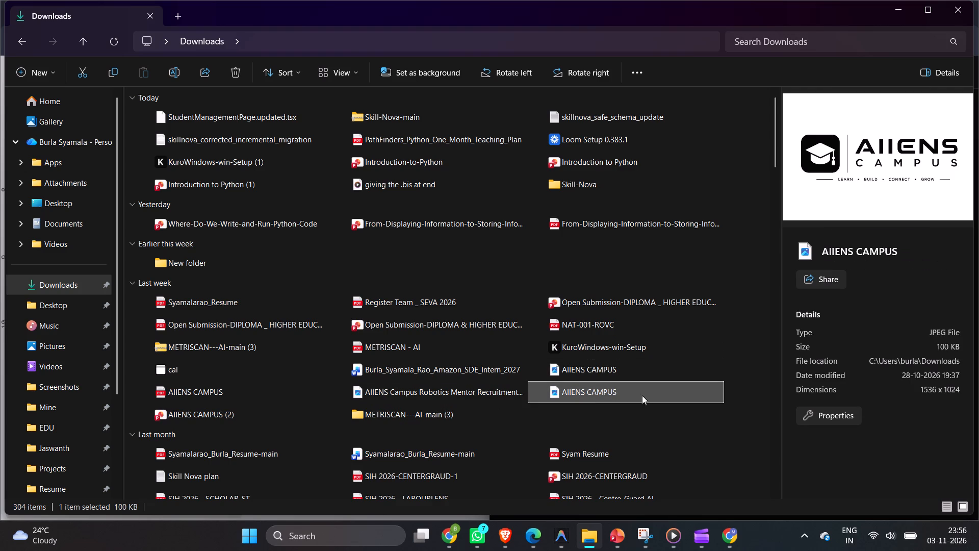
Rename the Engineering Career Tracks PNG in Downloads as AIIENS CAMPUS1.
{"action": "left_click", "coordinate": [616, 392]}
{"action": "left_click", "coordinate": [597, 390]}
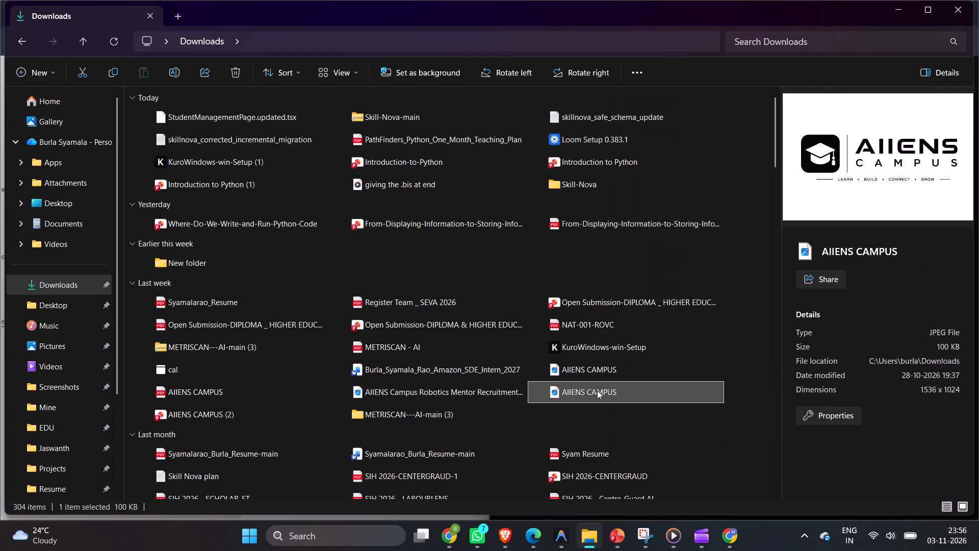
{"action": "left_click", "coordinate": [597, 390]}
{"action": "left_click", "coordinate": [613, 366]}
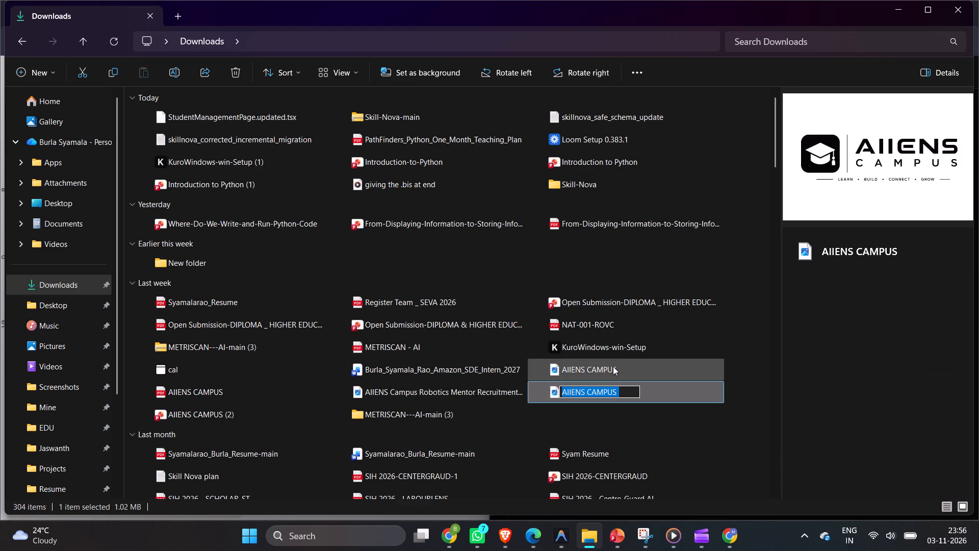
{"action": "left_click", "coordinate": [615, 367]}
{"action": "left_click", "coordinate": [615, 367]}
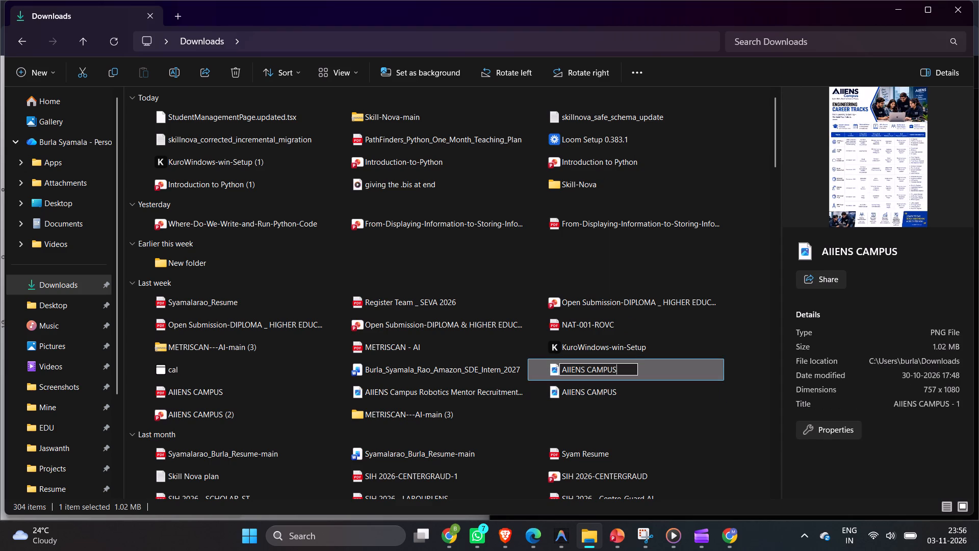
{"action": "key", "text": "1"}
{"action": "key", "text": "Return"}
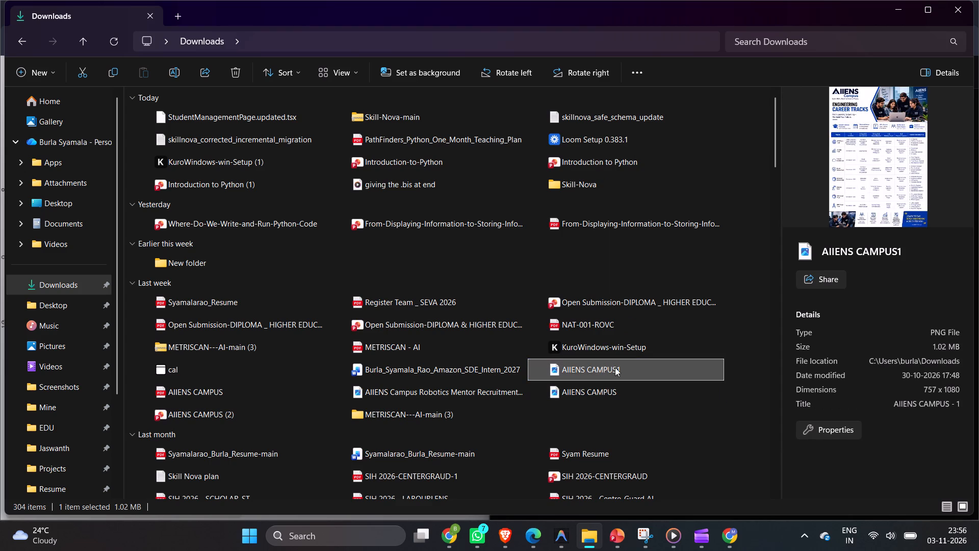
Open the AIIENS CAMPUS logo JPEG in Downloads to preview it, and minimise the preview.
{"action": "left_click", "coordinate": [612, 385]}
{"action": "double_click", "coordinate": [614, 389]}
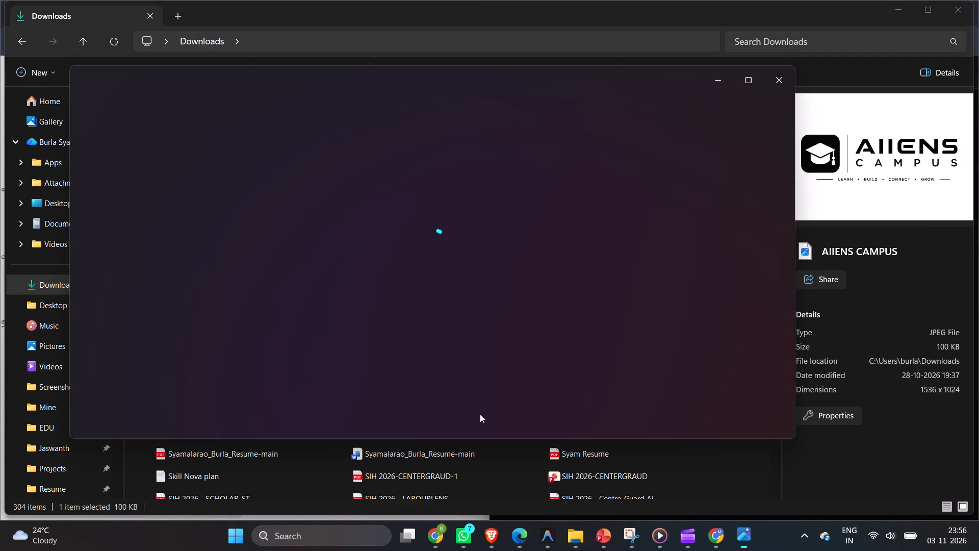
{"action": "left_click", "coordinate": [723, 73]}
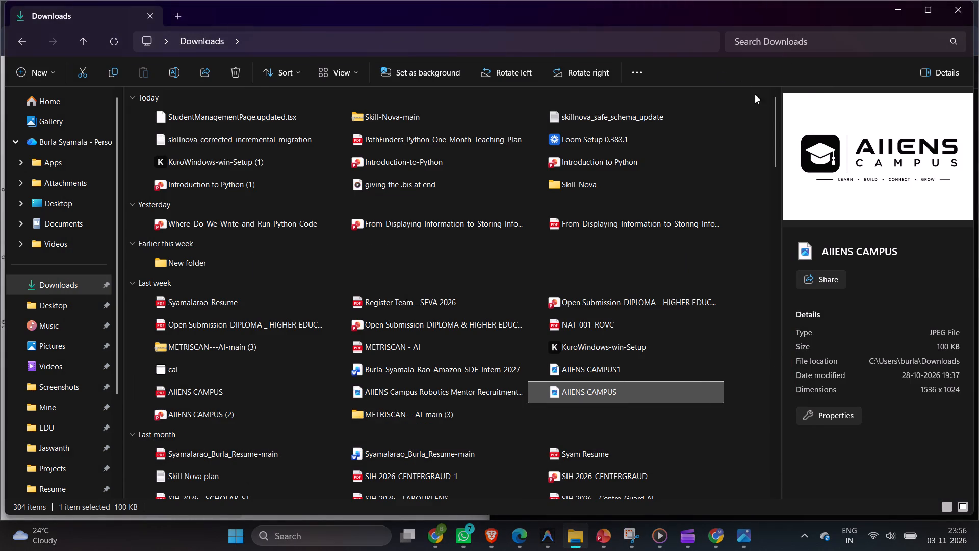
Copy the AIIENS CAMPUS logo JPEG from Downloads into the Desktop folder.
{"action": "left_click", "coordinate": [558, 394]}
{"action": "right_click", "coordinate": [558, 394]}
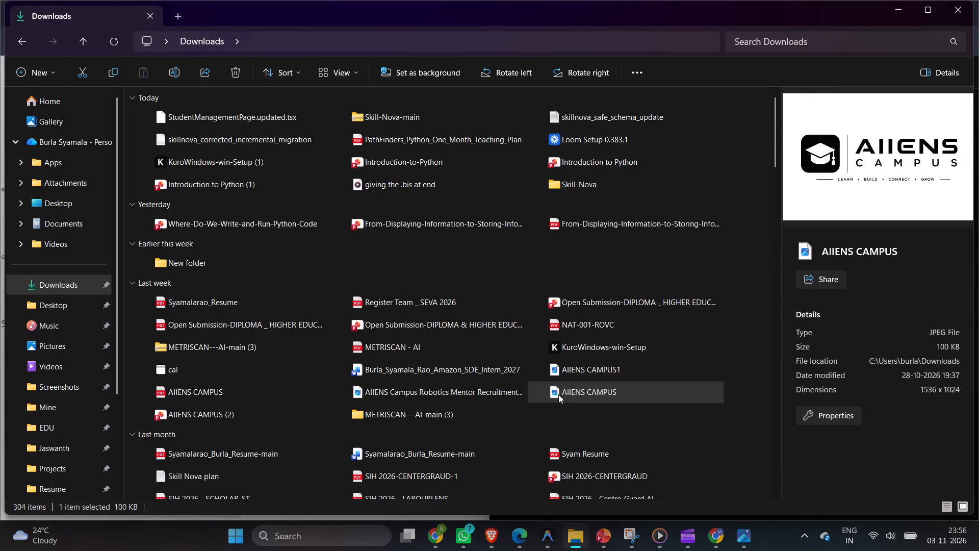
{"action": "left_click", "coordinate": [622, 23]}
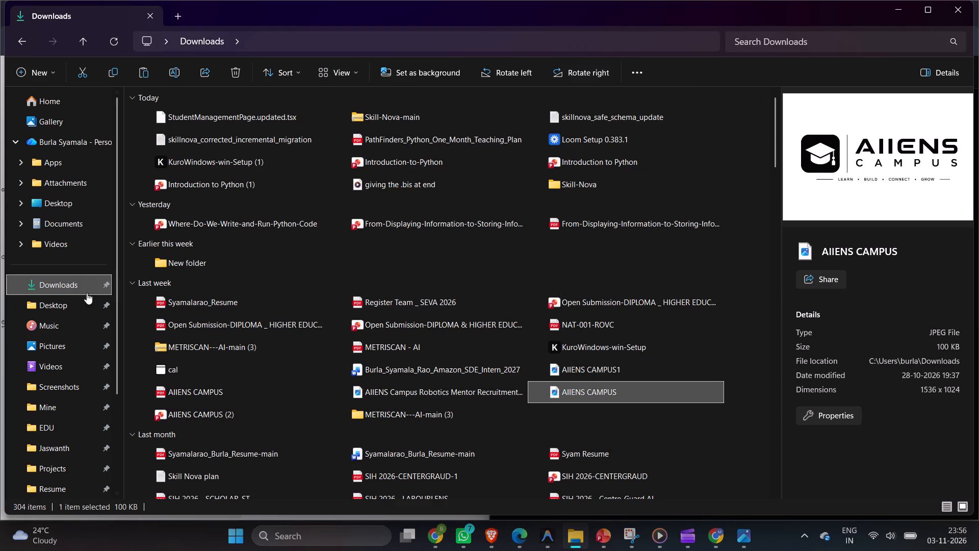
{"action": "left_click", "coordinate": [82, 297]}
{"action": "key", "text": "ctrl+v"}
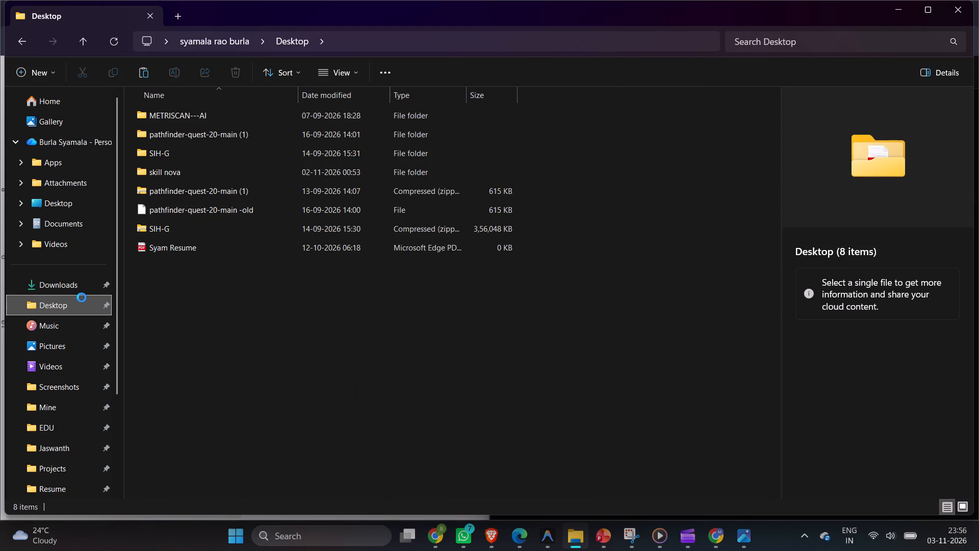
Open the AIIENS CAMPUS logo copy in the Desktop folder to check it, and minimise the preview.
{"action": "double_click", "coordinate": [199, 265]}
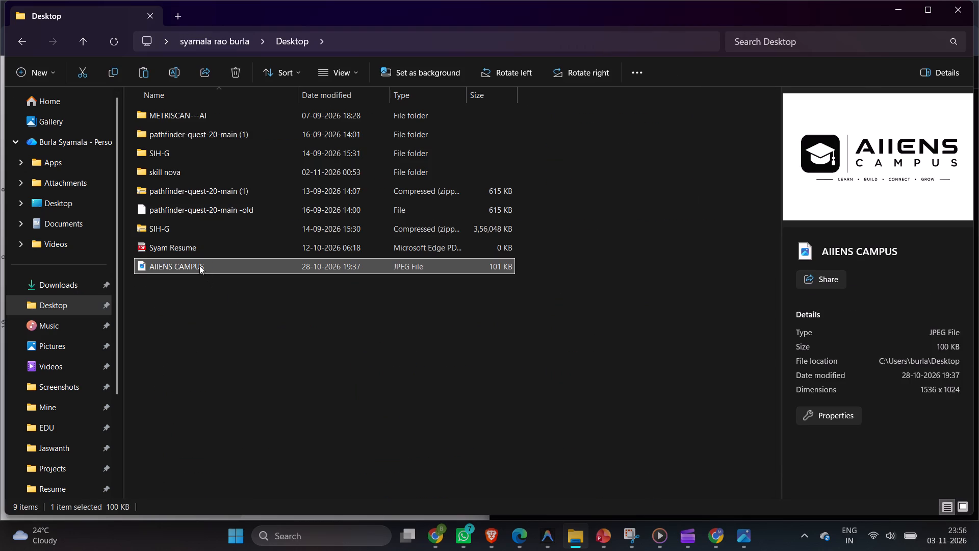
{"action": "left_click", "coordinate": [721, 75]}
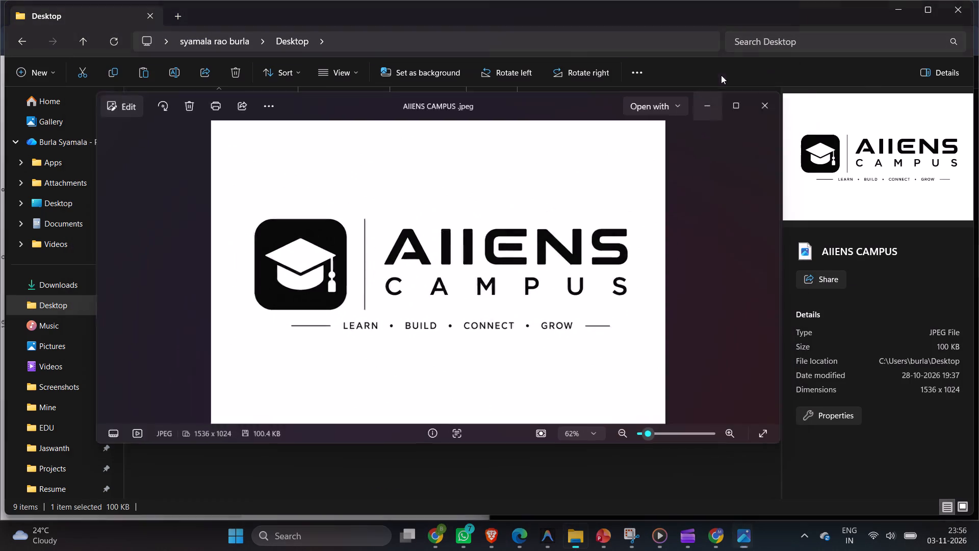
Return to the mail sender and attach the AIIENS CAMPUS JPEG from the Desktop folder to the message.
{"action": "left_click", "coordinate": [908, 2]}
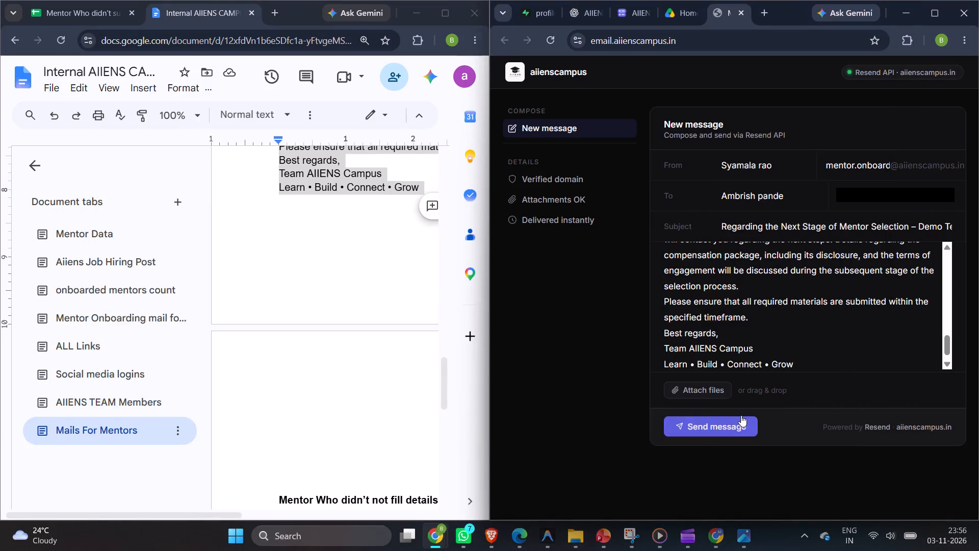
{"action": "left_click", "coordinate": [694, 390]}
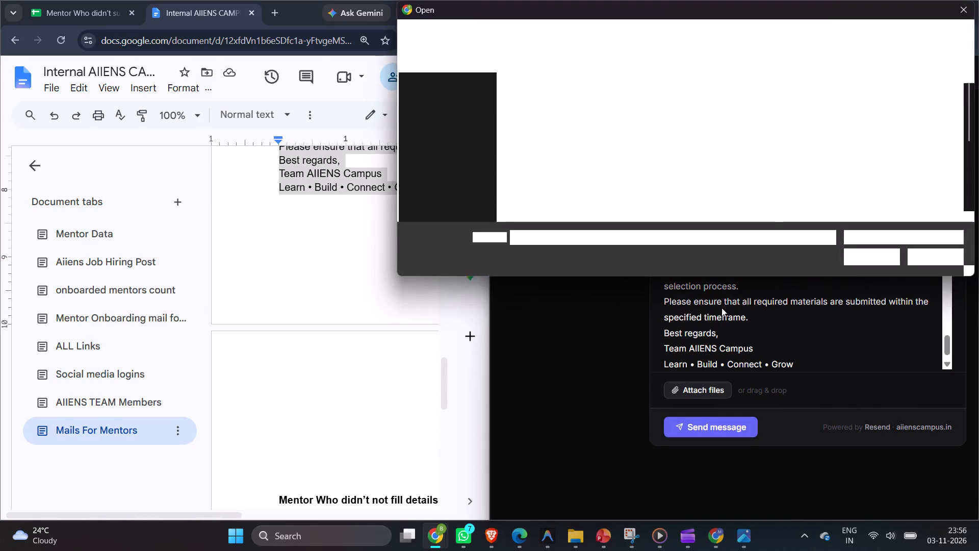
{"action": "left_click", "coordinate": [450, 145]}
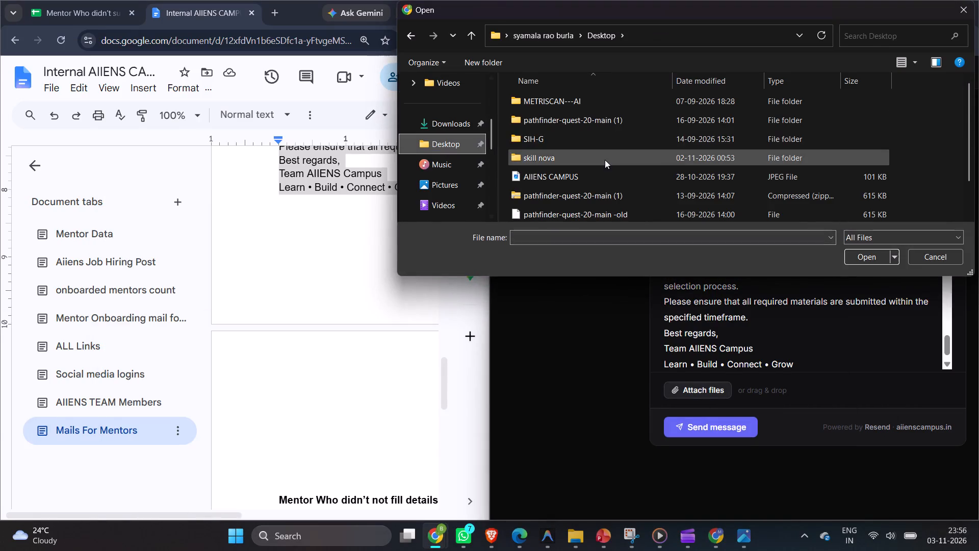
{"action": "scroll", "coordinate": [636, 173], "scroll_direction": "down", "scroll_amount": 2}
{"action": "left_click", "coordinate": [547, 134]}
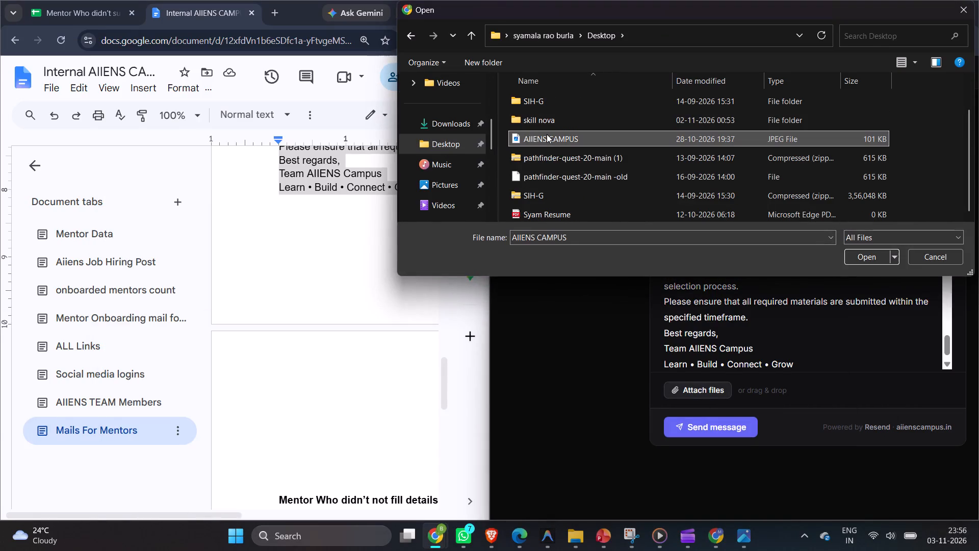
{"action": "scroll", "coordinate": [547, 134], "scroll_direction": "down", "scroll_amount": 3}
{"action": "scroll", "coordinate": [662, 185], "scroll_direction": "down", "scroll_amount": 2}
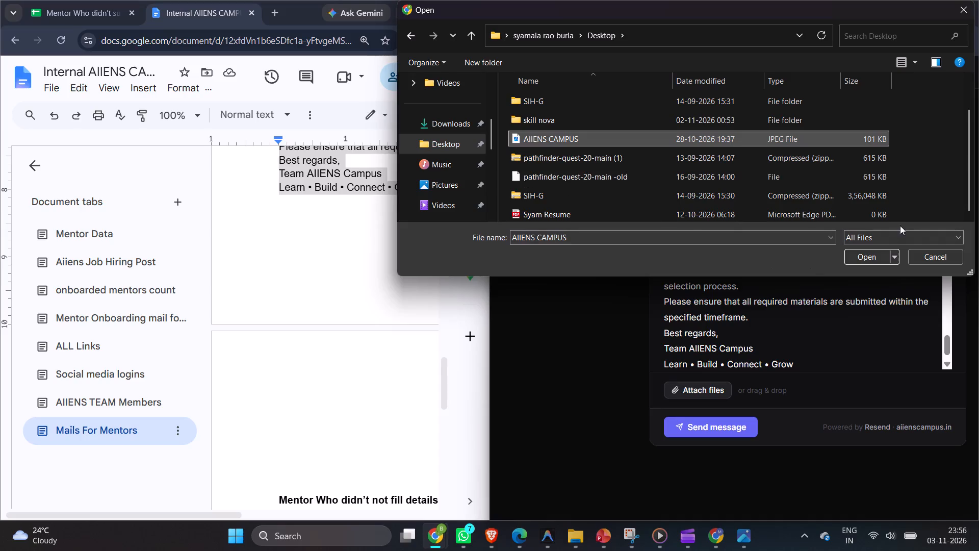
{"action": "left_click", "coordinate": [883, 252]}
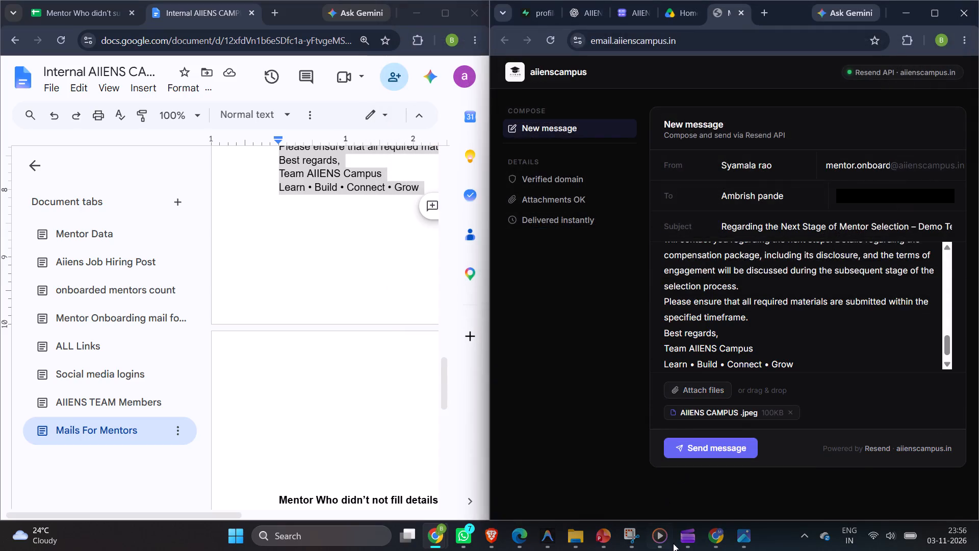
Return to the Desktop folder in File Explorer and open the AIIENS CAMPUS logo JPEG to recheck it.
{"action": "left_click", "coordinate": [564, 540]}
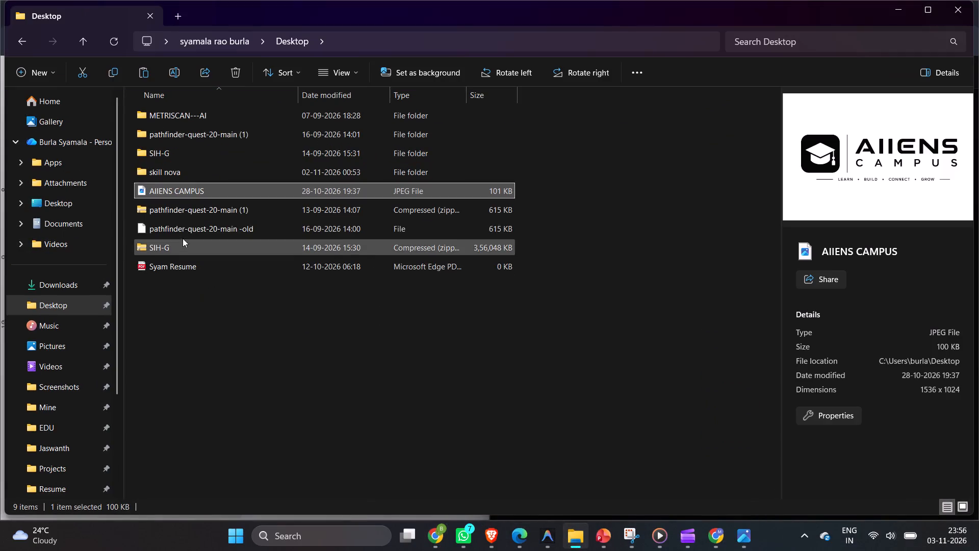
{"action": "double_click", "coordinate": [169, 199]}
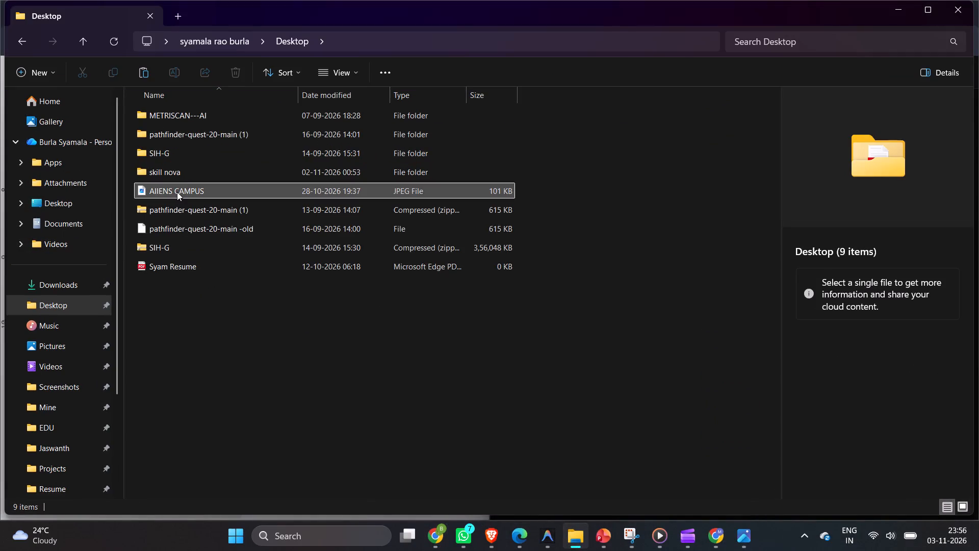
{"action": "double_click", "coordinate": [177, 192]}
{"action": "left_click", "coordinate": [904, 10]}
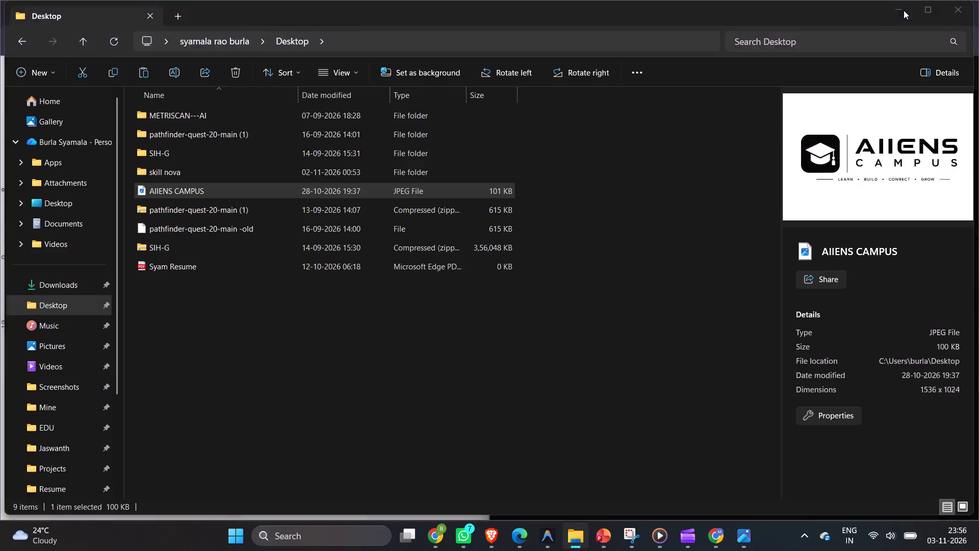
Return to the mail sender and send the completed demo video request message to the first candidate.
{"action": "left_click", "coordinate": [726, 83]}
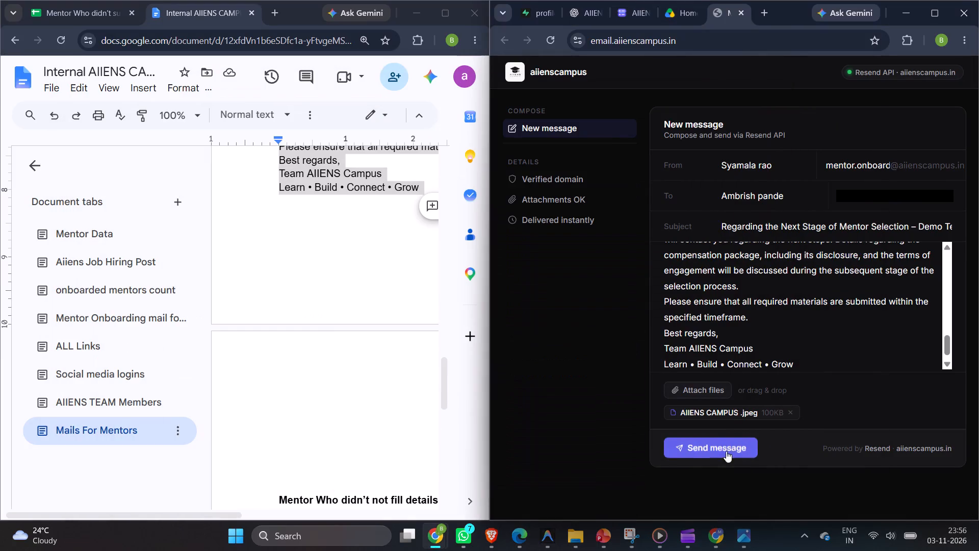
{"action": "left_click", "coordinate": [726, 453]}
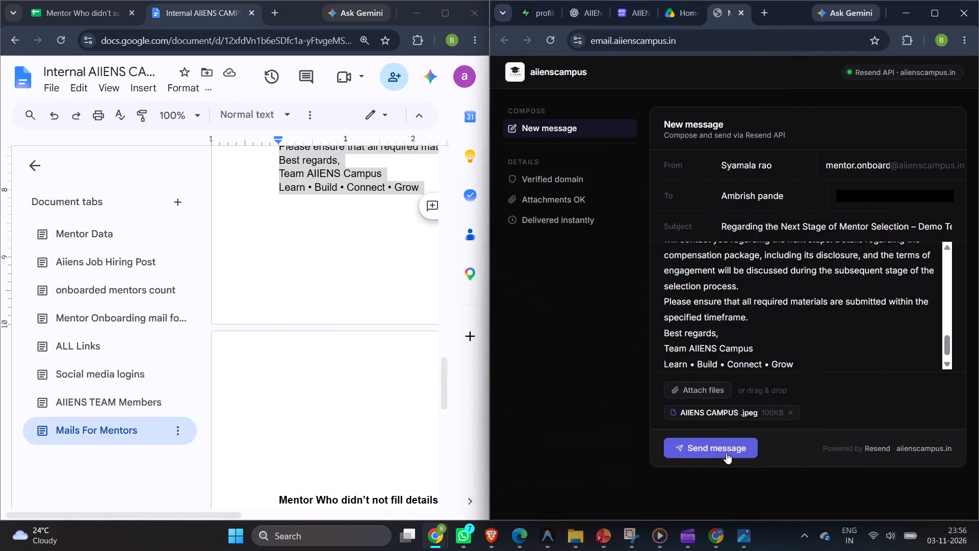
{"action": "scroll", "coordinate": [748, 339], "scroll_direction": "down", "scroll_amount": 1}
{"action": "scroll", "coordinate": [748, 339], "scroll_direction": "up", "scroll_amount": 2}
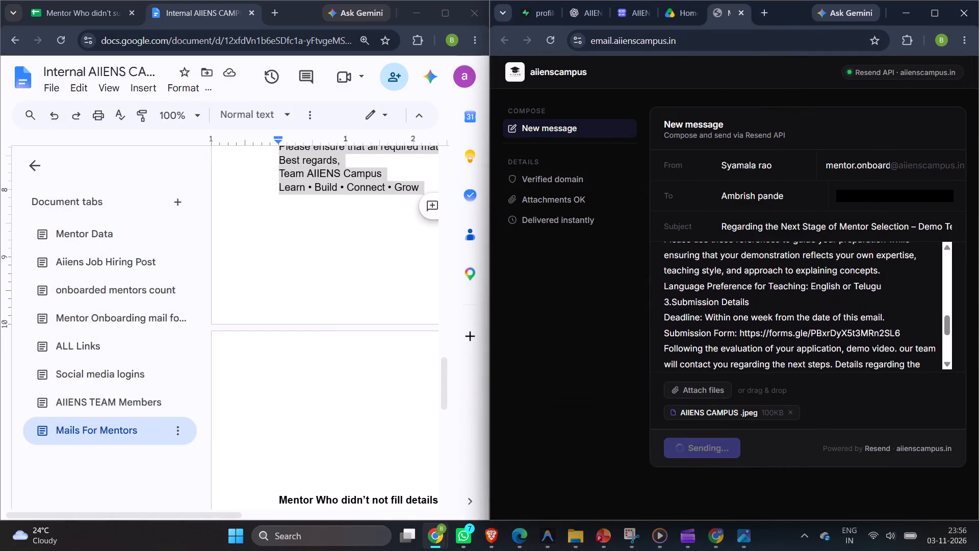
{"action": "scroll", "coordinate": [748, 339], "scroll_direction": "up", "scroll_amount": 3}
{"action": "scroll", "coordinate": [748, 339], "scroll_direction": "down", "scroll_amount": 1}
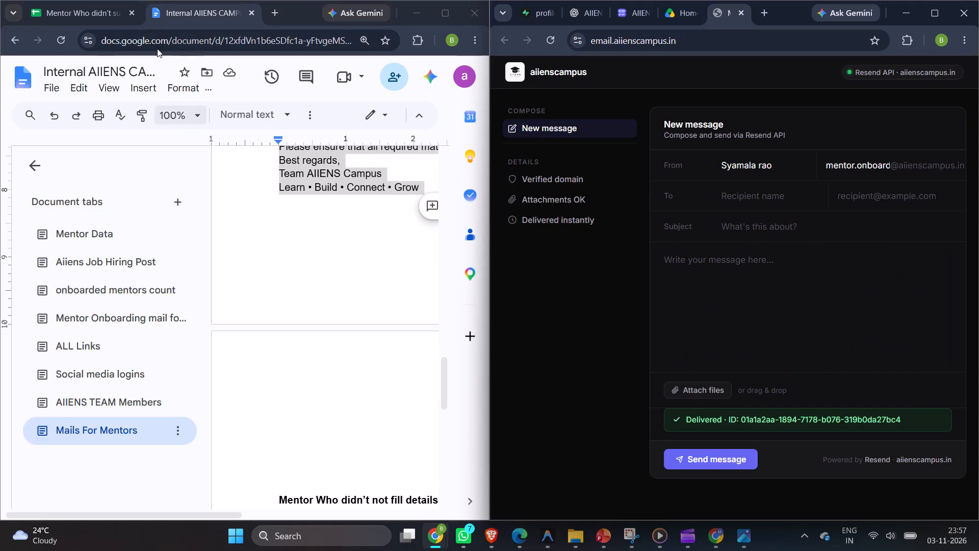
Copy the candidate's name from row 3 of the mentor responses spreadsheet into the new message's recipient name.
{"action": "left_click", "coordinate": [78, 1]}
{"action": "left_click", "coordinate": [79, 16]}
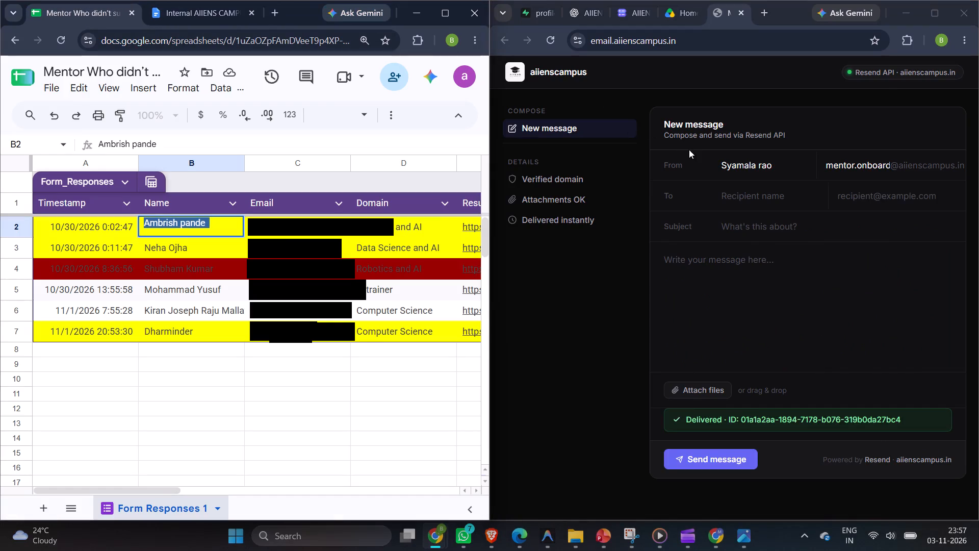
{"action": "double_click", "coordinate": [180, 245]}
{"action": "key", "text": "ctrl+a"}
{"action": "key", "text": "ctrl+c"}
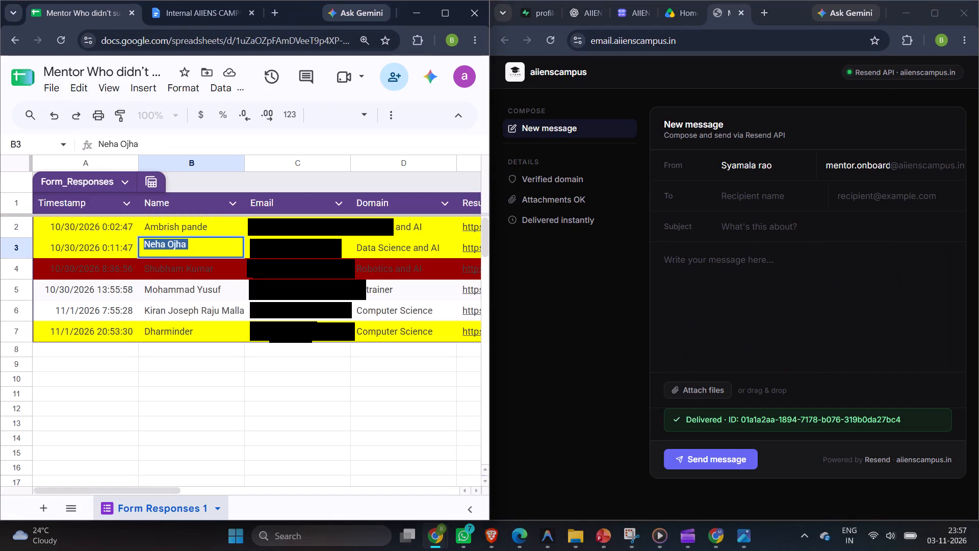
{"action": "left_click", "coordinate": [739, 196]}
{"action": "key", "text": "ctrl+v"}
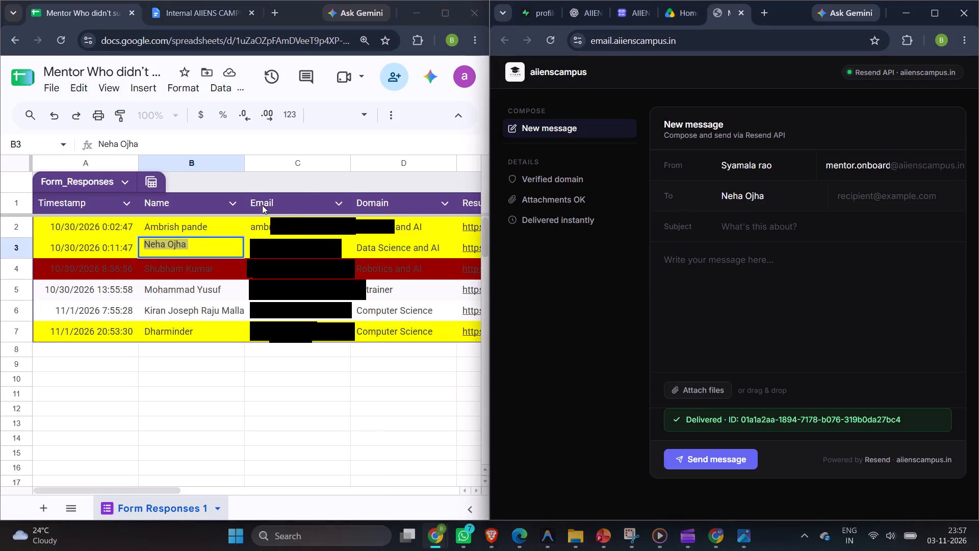
Copy the same row 3 candidate's email address from the spreadsheet into the new message's recipient email.
{"action": "double_click", "coordinate": [294, 245]}
{"action": "key", "text": "ctrl+a"}
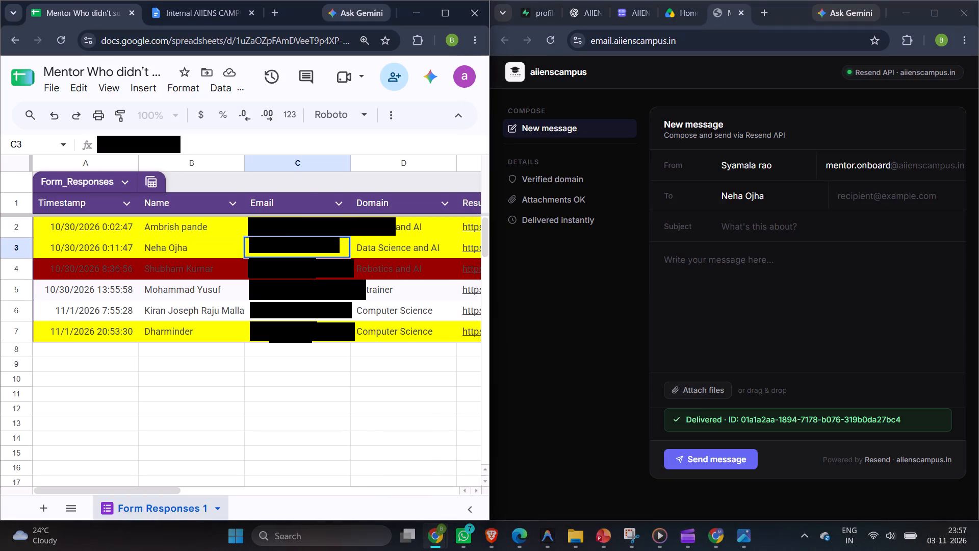
{"action": "key", "text": "ctrl+c"}
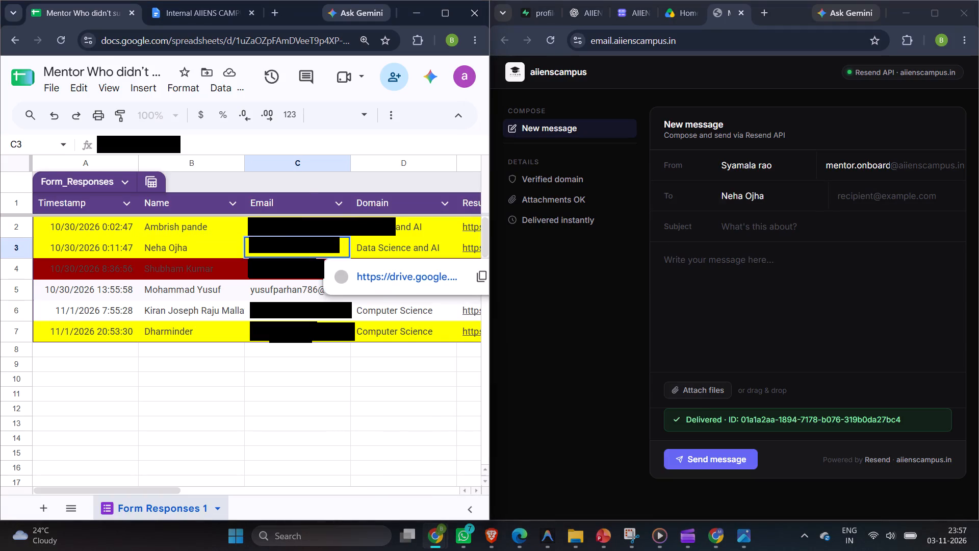
{"action": "left_click", "coordinate": [858, 194]}
{"action": "key", "text": "ctrl+v"}
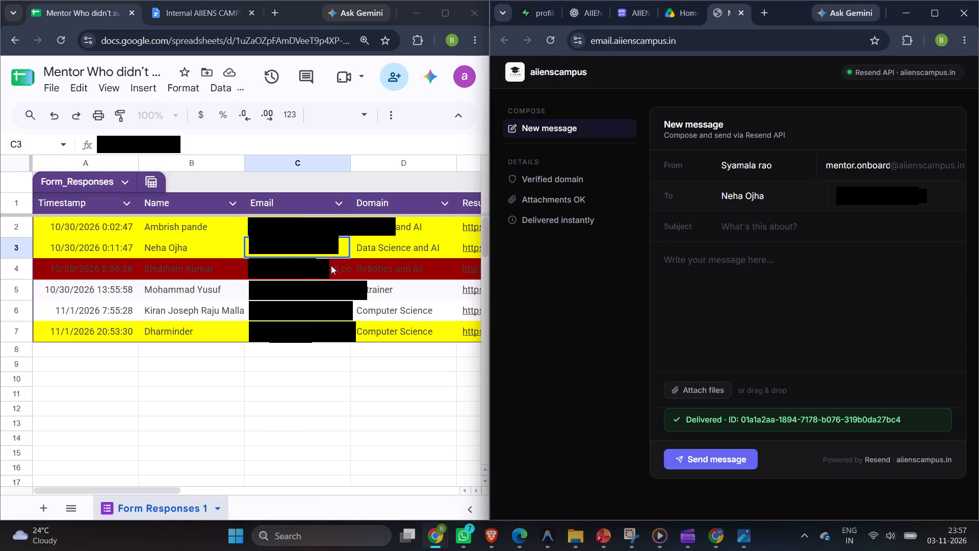
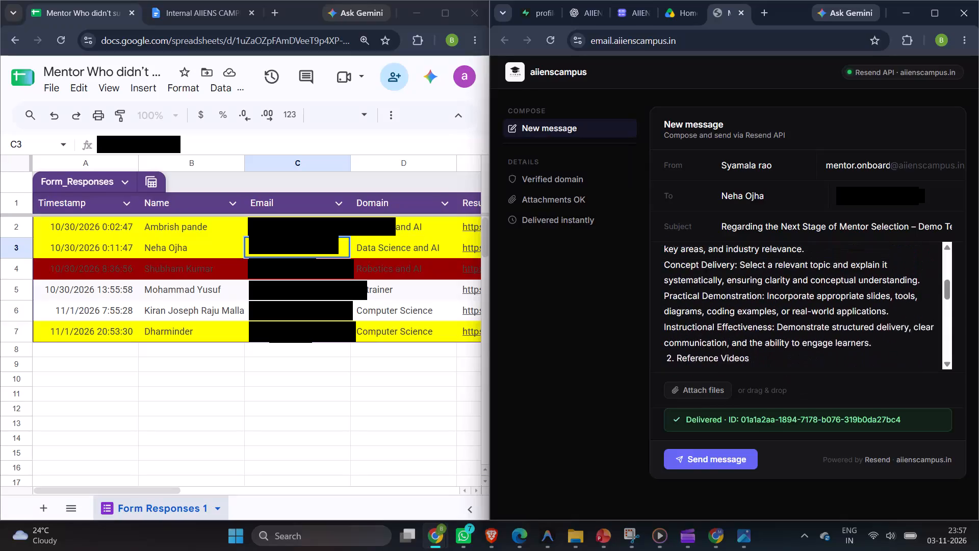
Review the body of the message to the row 3 candidate, from the demo video guidelines through the reference videos and submission details.
{"action": "scroll", "coordinate": [734, 310], "scroll_direction": "up", "scroll_amount": 2}
{"action": "scroll", "coordinate": [734, 310], "scroll_direction": "down", "scroll_amount": 3}
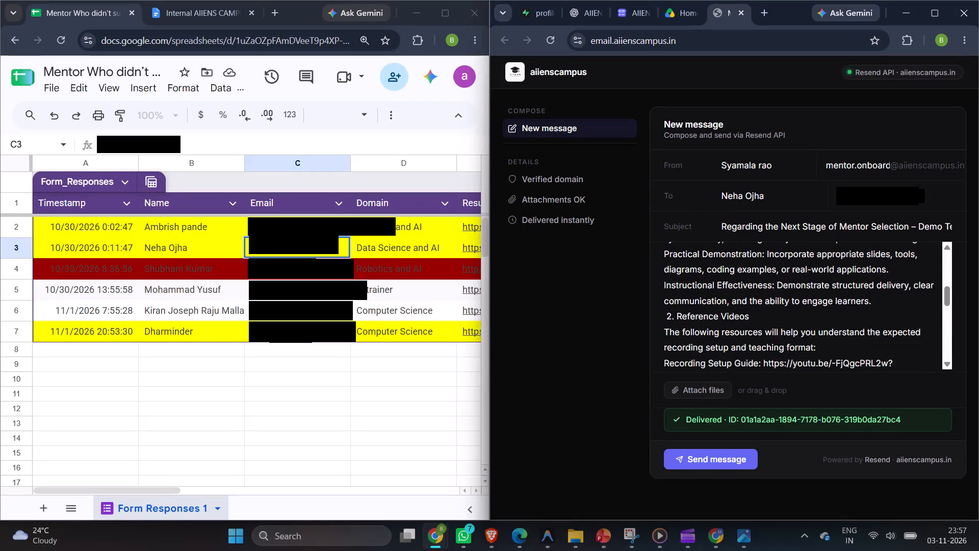
{"action": "scroll", "coordinate": [734, 310], "scroll_direction": "down", "scroll_amount": 3}
{"action": "scroll", "coordinate": [734, 310], "scroll_direction": "up", "scroll_amount": 2}
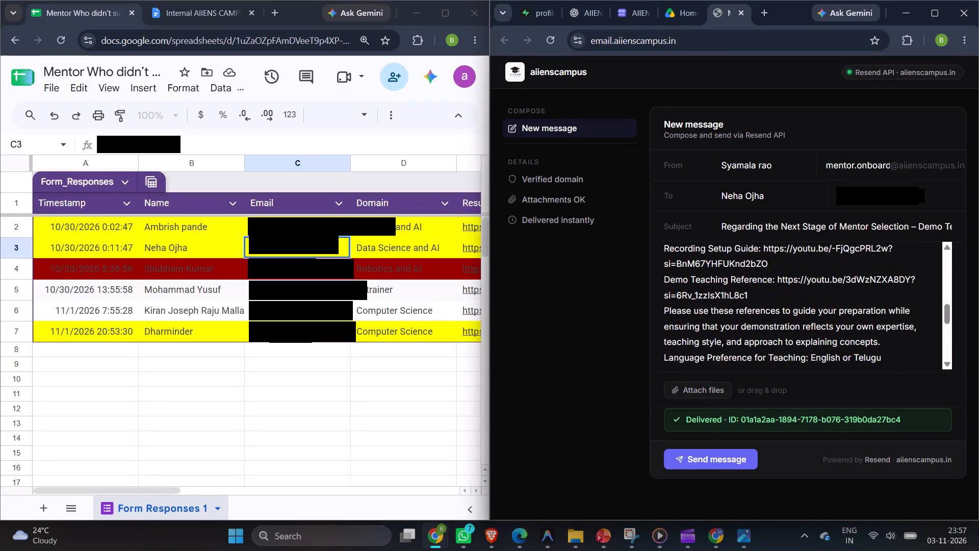
{"action": "scroll", "coordinate": [734, 310], "scroll_direction": "up", "scroll_amount": 1}
{"action": "scroll", "coordinate": [734, 310], "scroll_direction": "down", "scroll_amount": 3}
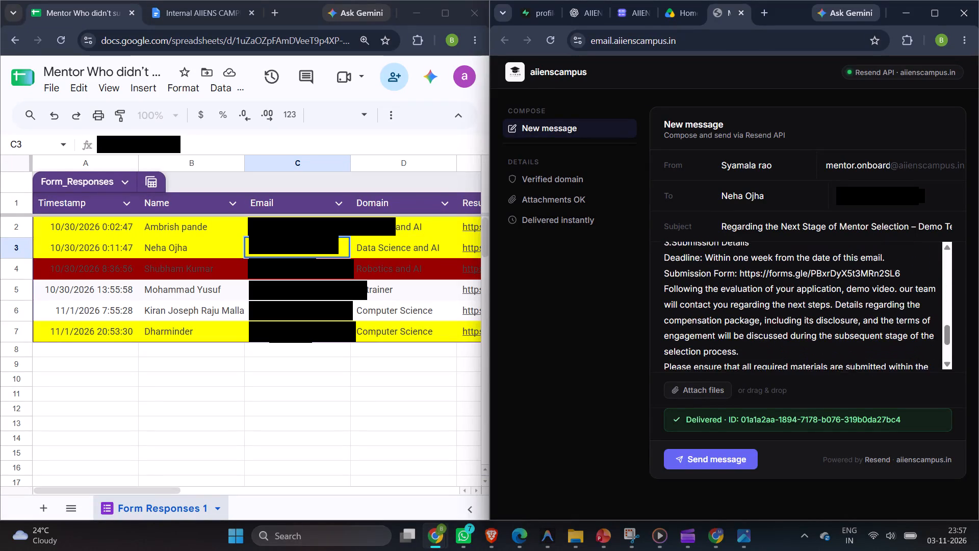
Attach the AIIENS CAMPUS JPEG from the Desktop folder to the row 3 candidate's message.
{"action": "left_click", "coordinate": [685, 392]}
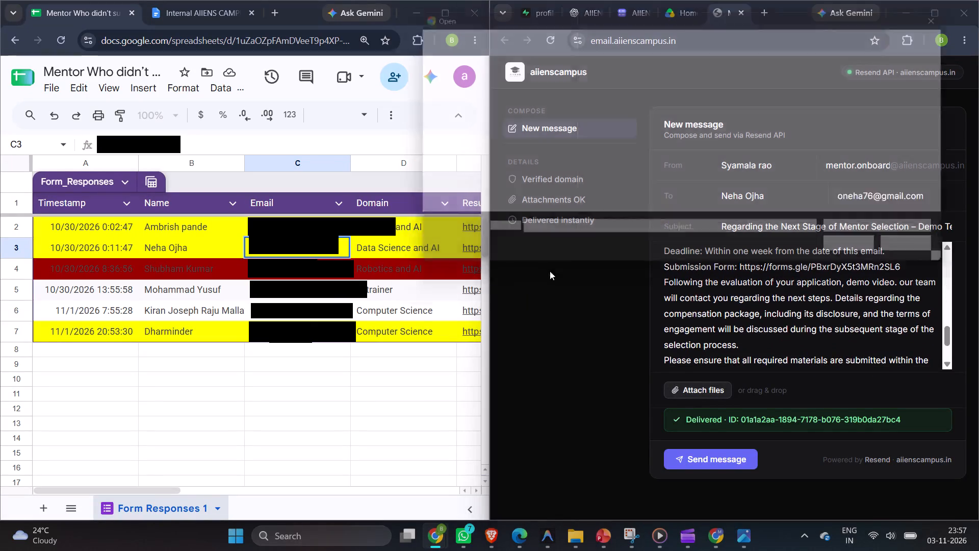
{"action": "scroll", "coordinate": [455, 203], "scroll_direction": "down", "scroll_amount": 1}
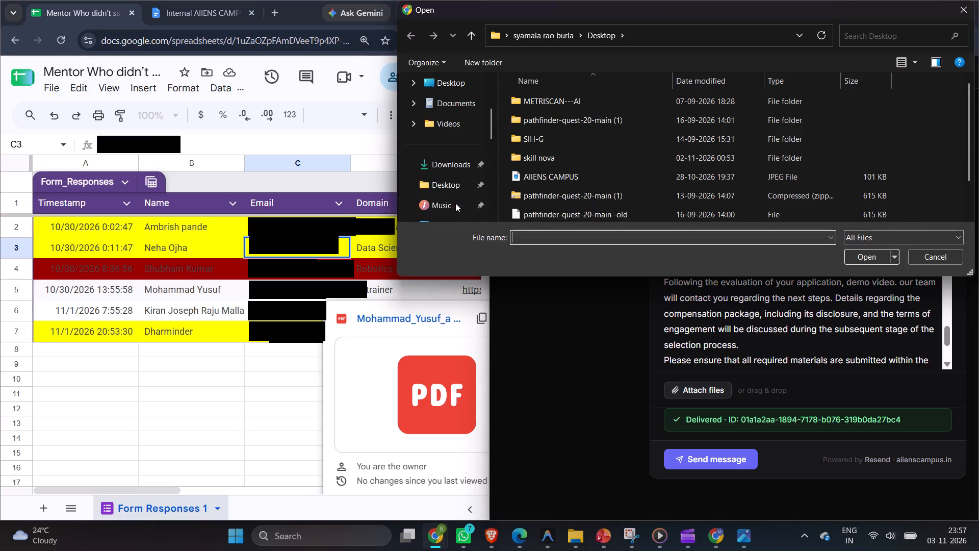
{"action": "left_click", "coordinate": [445, 188]}
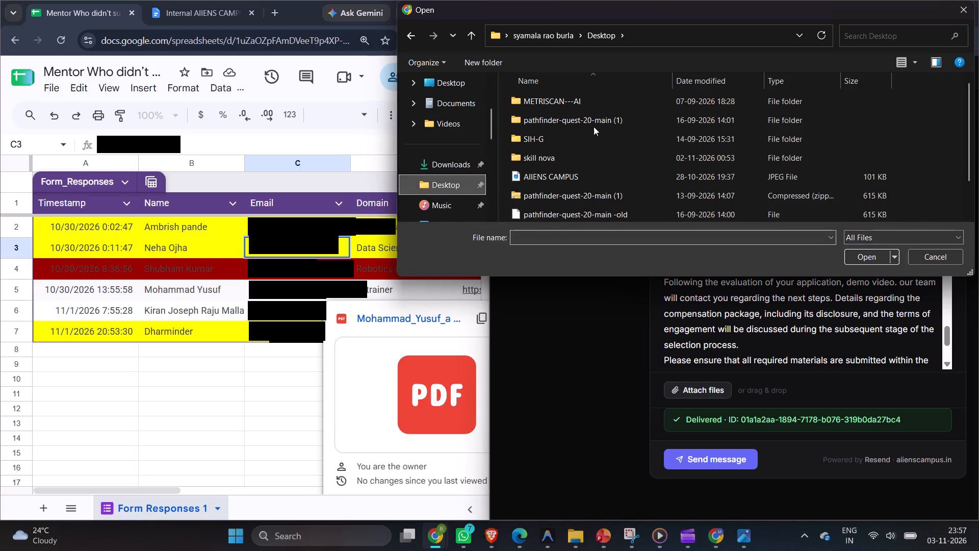
{"action": "left_click", "coordinate": [552, 174]}
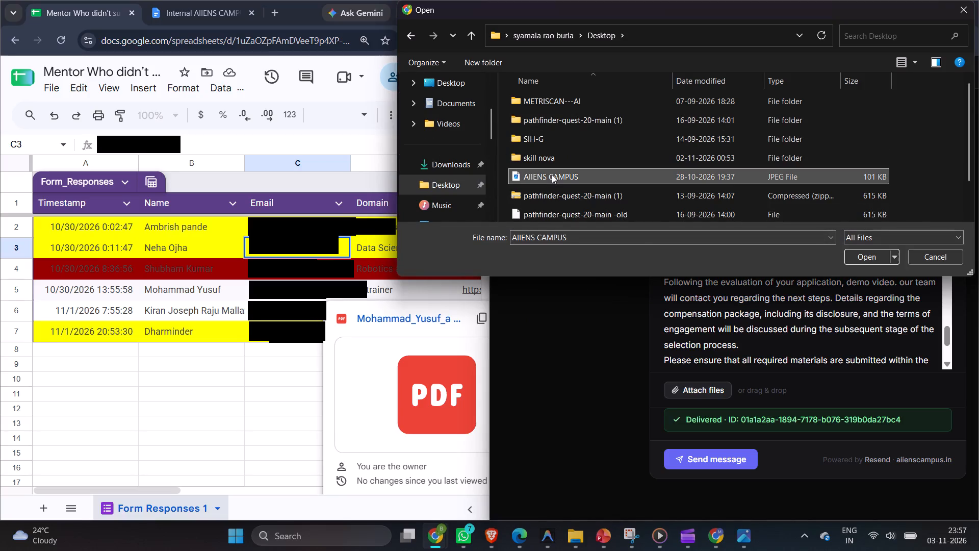
{"action": "left_click", "coordinate": [876, 259]}
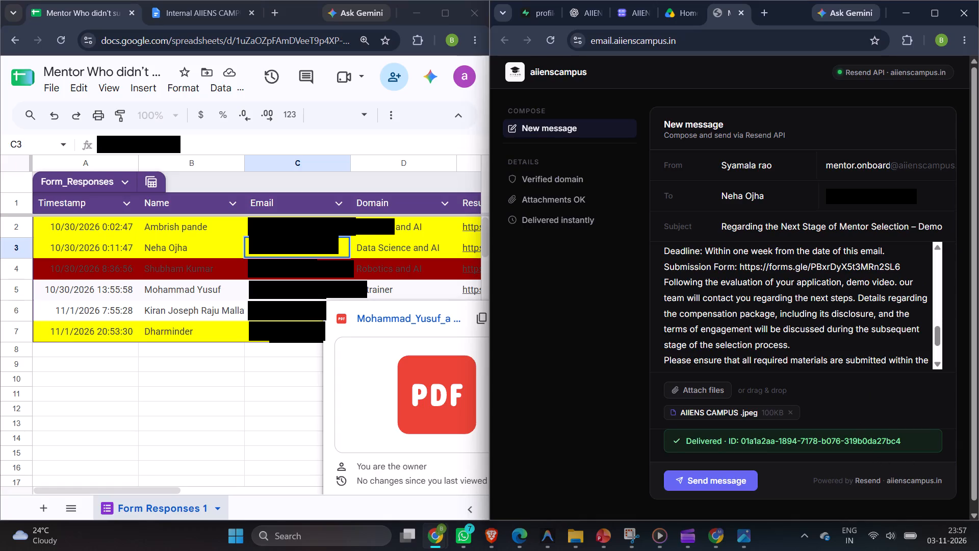
Send the completed demo video request message to the row 3 candidate.
{"action": "left_click", "coordinate": [742, 486]}
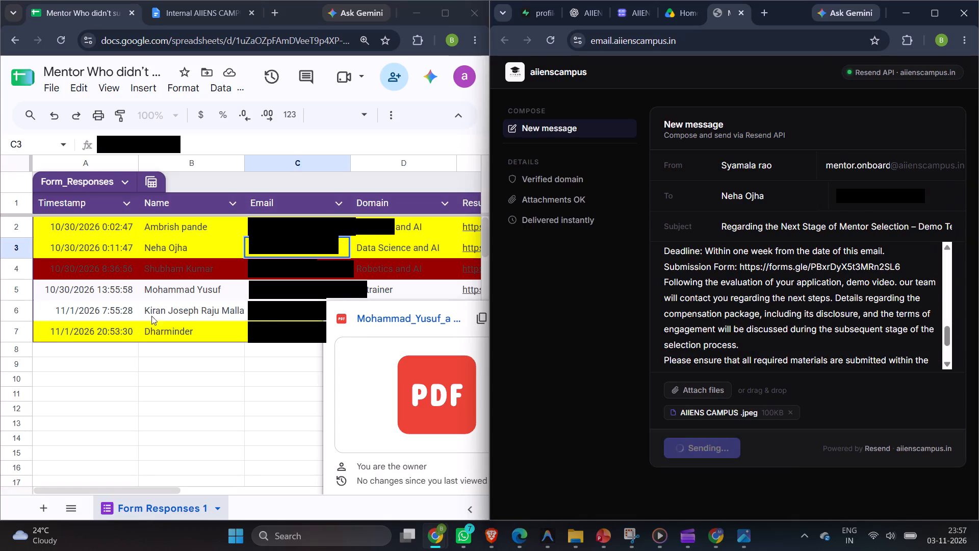
Copy the candidate's name from row 7 of the mentor responses spreadsheet into the new message's recipient name.
{"action": "left_click", "coordinate": [164, 331]}
{"action": "double_click", "coordinate": [164, 331]}
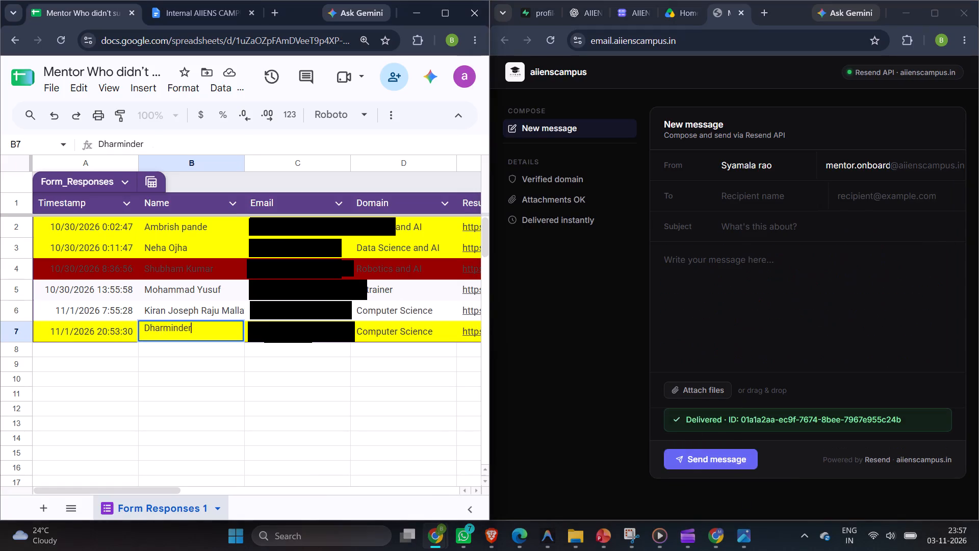
{"action": "key", "text": "ctrl+a"}
{"action": "key", "text": "ctrl+c"}
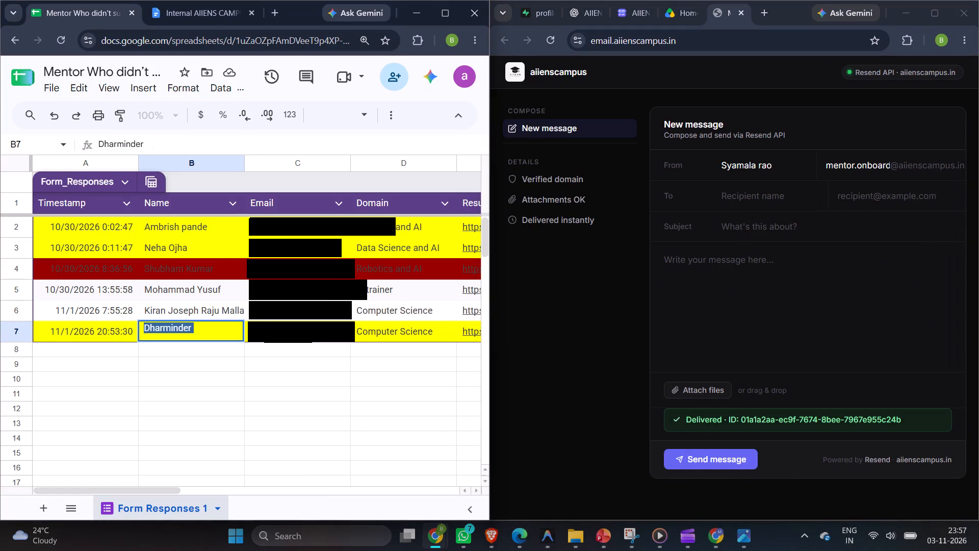
{"action": "left_click", "coordinate": [751, 195]}
{"action": "key", "text": "ctrl+v"}
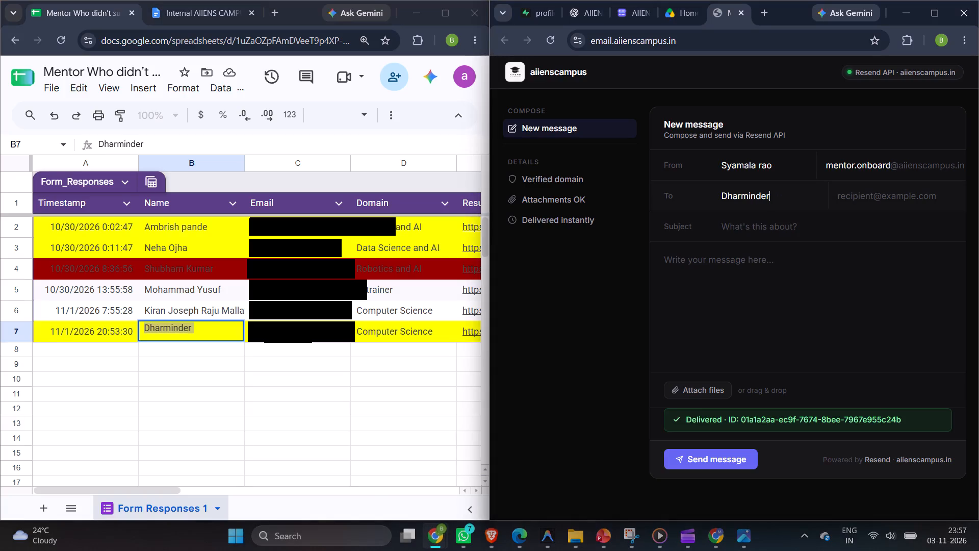
Copy the same row 7 candidate's email address from the spreadsheet into the new message's recipient email.
{"action": "double_click", "coordinate": [301, 329]}
{"action": "key", "text": "ctrl+a"}
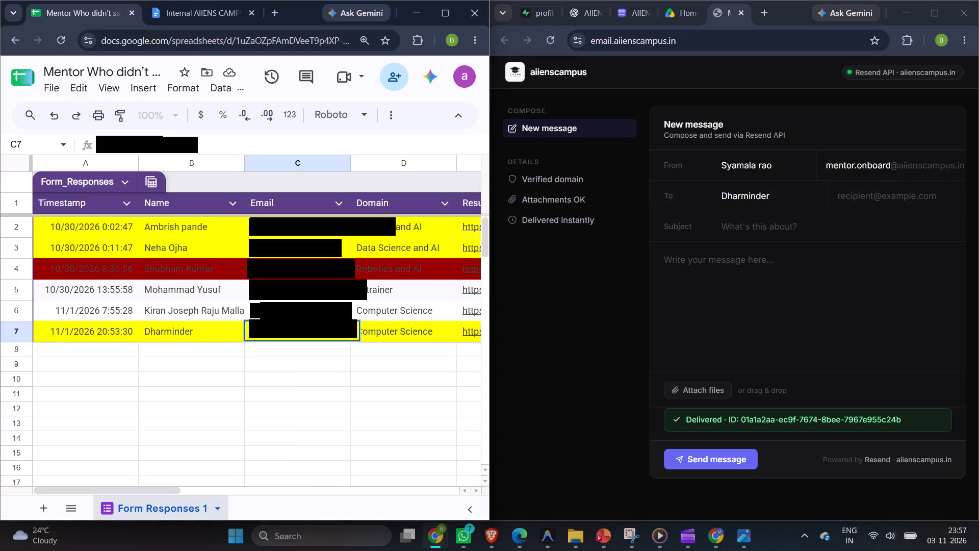
{"action": "key", "text": "ctrl+c"}
{"action": "left_click", "coordinate": [866, 204]}
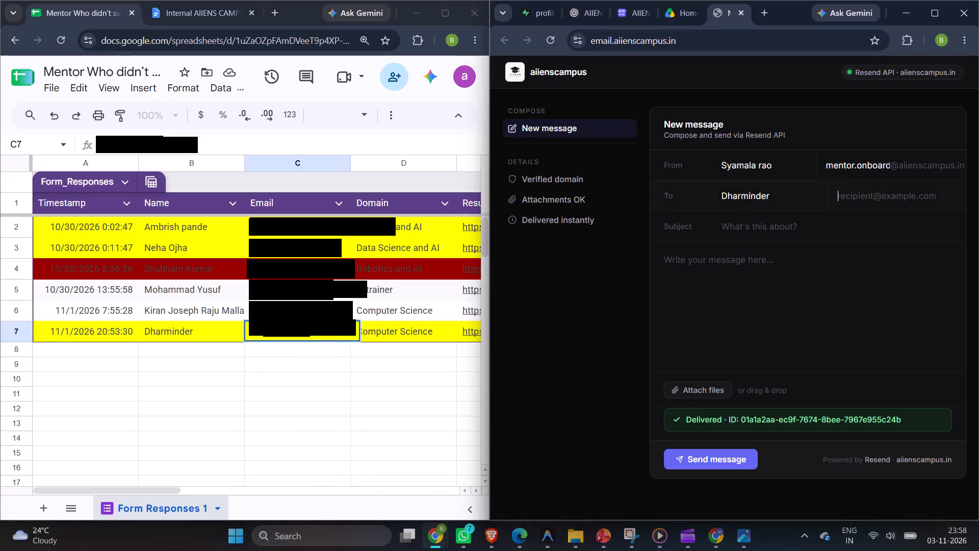
{"action": "key", "text": "ctrl+v"}
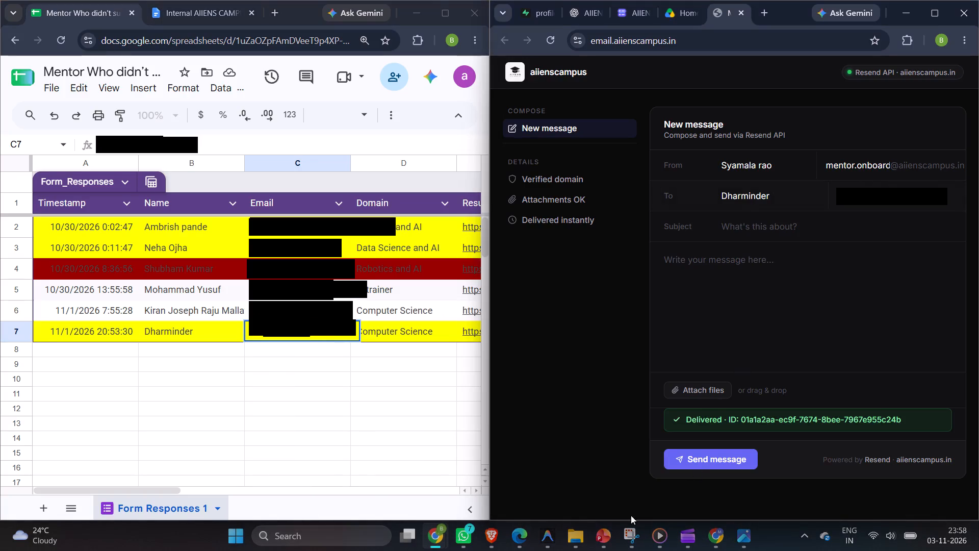
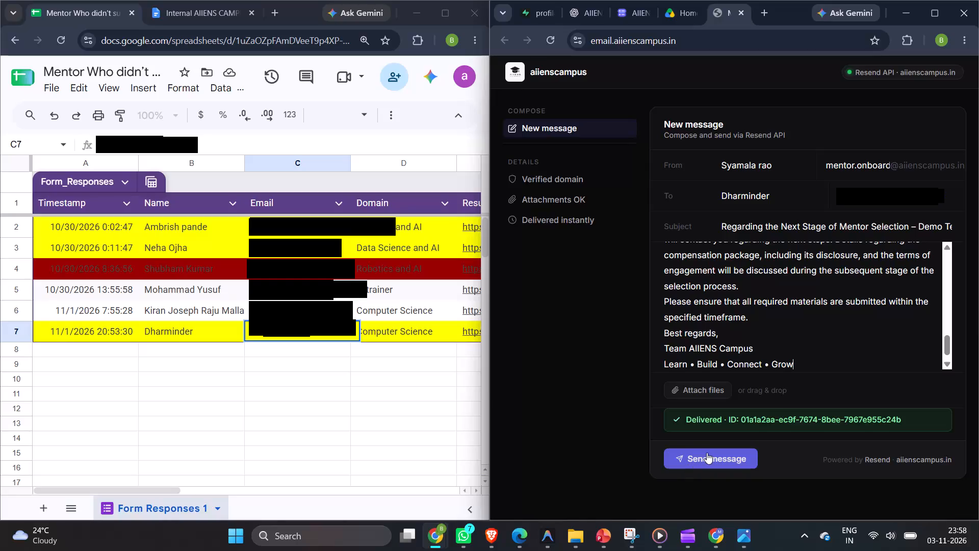
Attach the AIIENS CAMPUS JPEG from the Desktop folder to the row 7 candidate's message.
{"action": "left_click", "coordinate": [688, 391]}
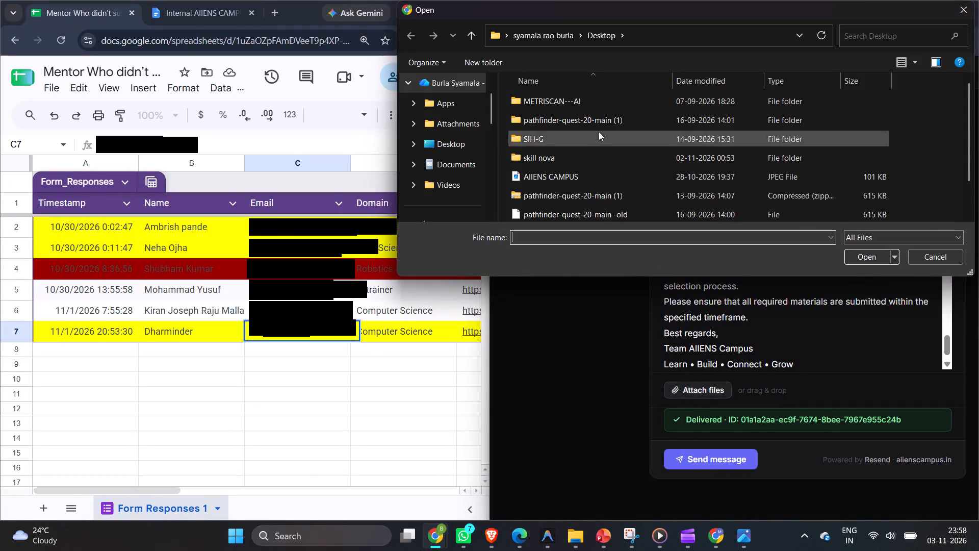
{"action": "left_click", "coordinate": [542, 181]}
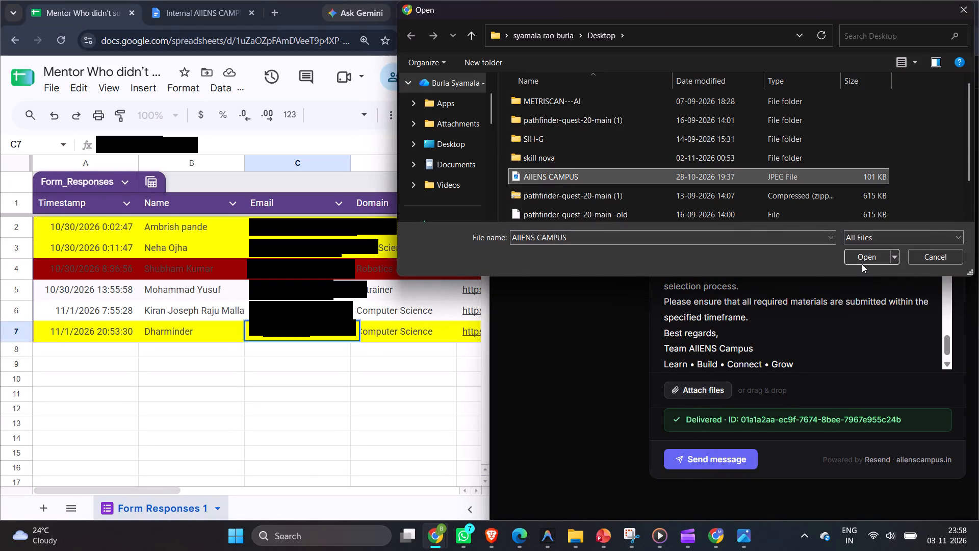
{"action": "left_click", "coordinate": [862, 264]}
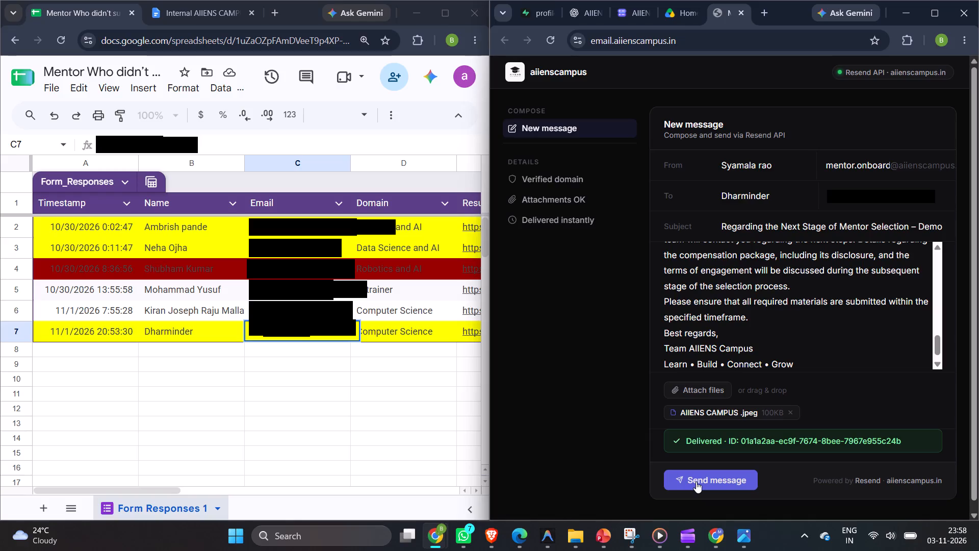
Send the completed demo video request message to the row 7 candidate.
{"action": "left_click", "coordinate": [696, 482]}
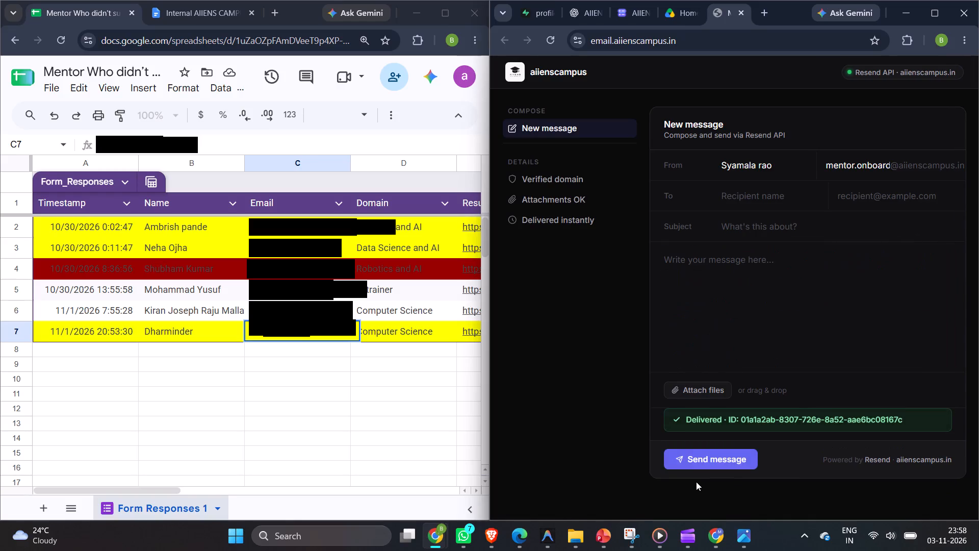
Close the mentor responses spreadsheet and leave the site despite possible unsaved changes.
{"action": "scroll", "coordinate": [336, 339], "scroll_direction": "up", "scroll_amount": 1}
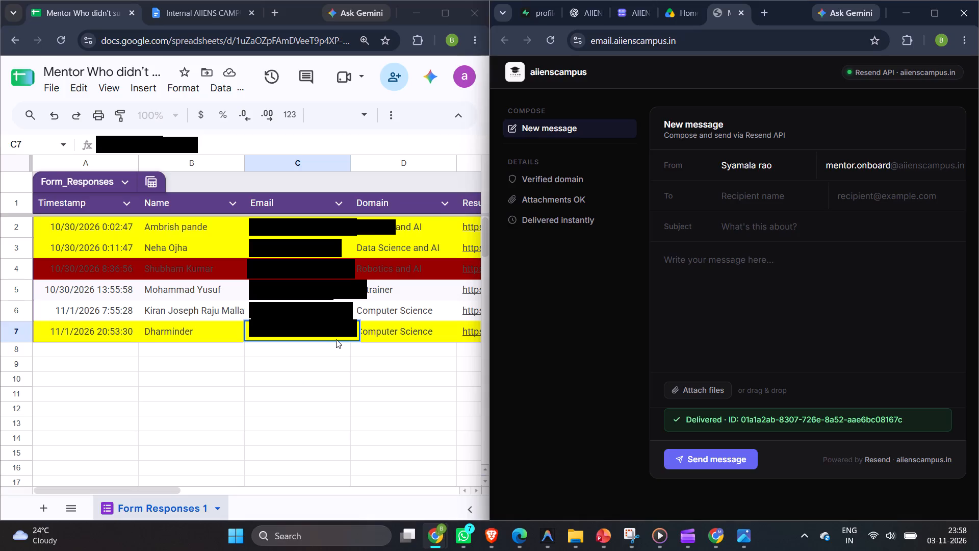
{"action": "scroll", "coordinate": [336, 339], "scroll_direction": "down", "scroll_amount": 1}
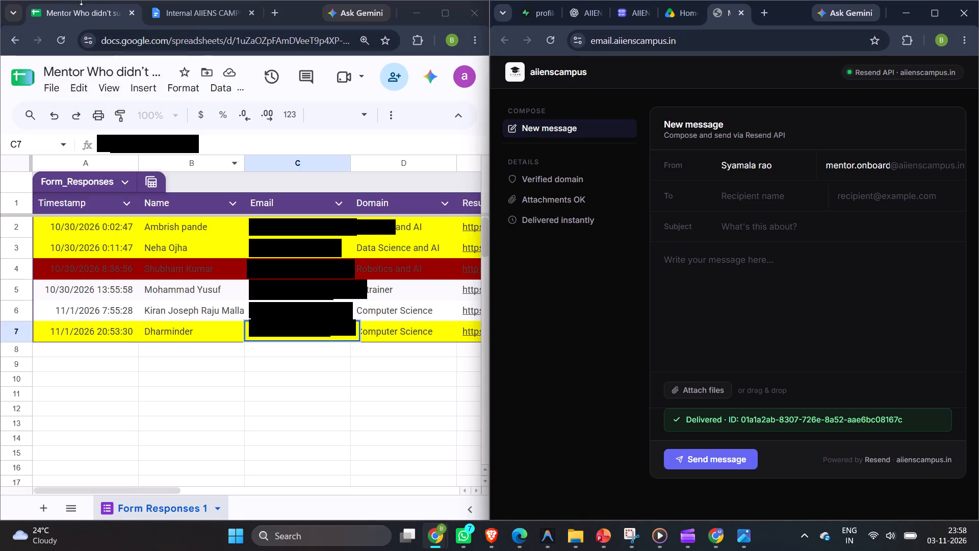
{"action": "left_click", "coordinate": [134, 16]}
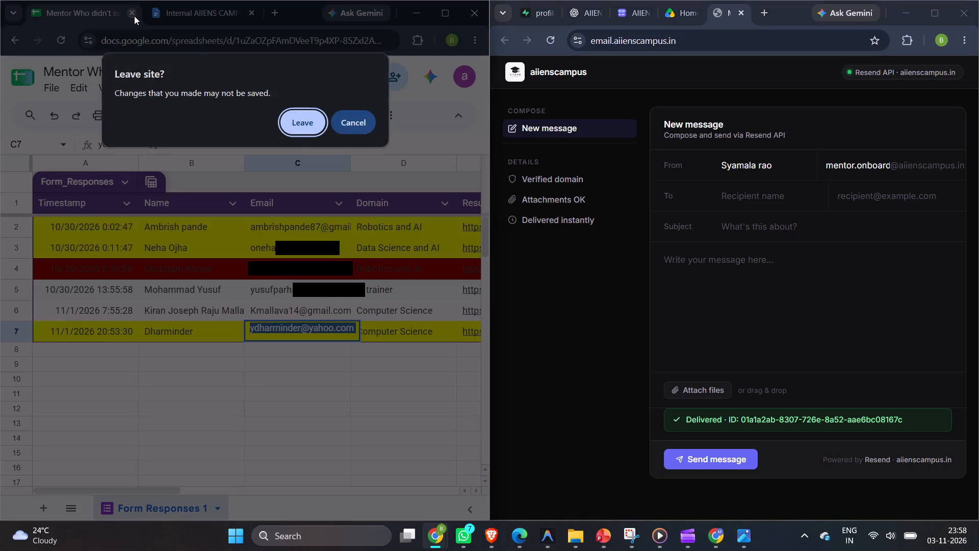
{"action": "left_click", "coordinate": [309, 124]}
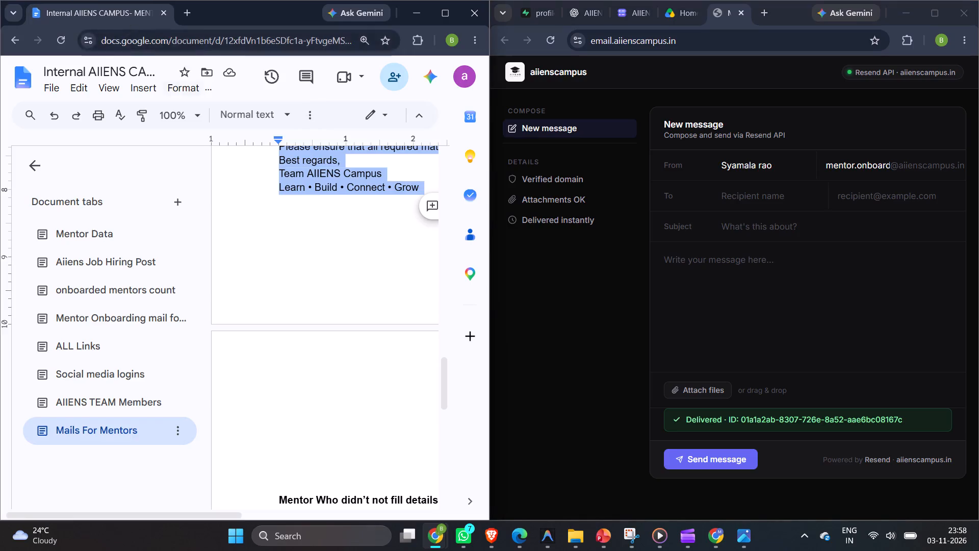
Open the ALL Links section of the internal AIIENS CAMPUS document.
{"action": "scroll", "coordinate": [219, 178], "scroll_direction": "up", "scroll_amount": 3}
{"action": "left_click", "coordinate": [109, 343]}
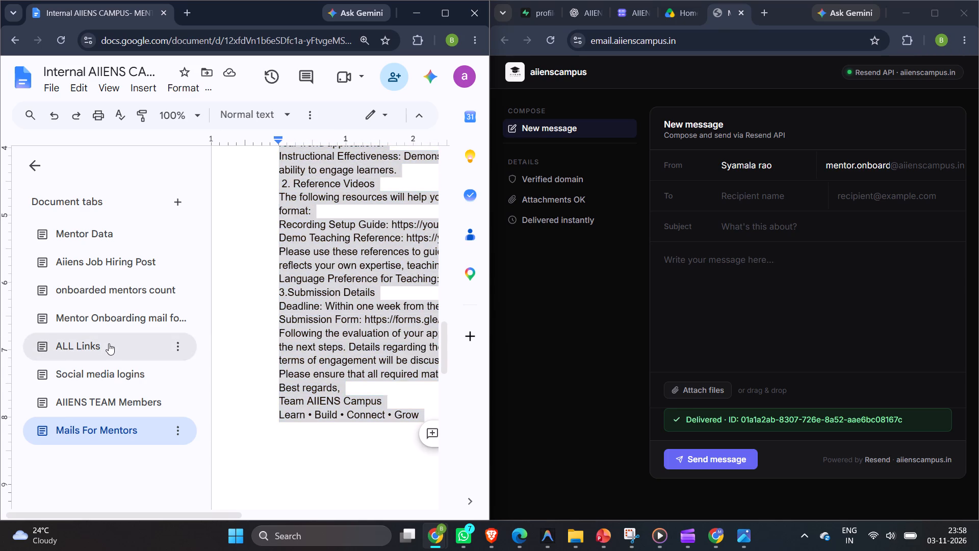
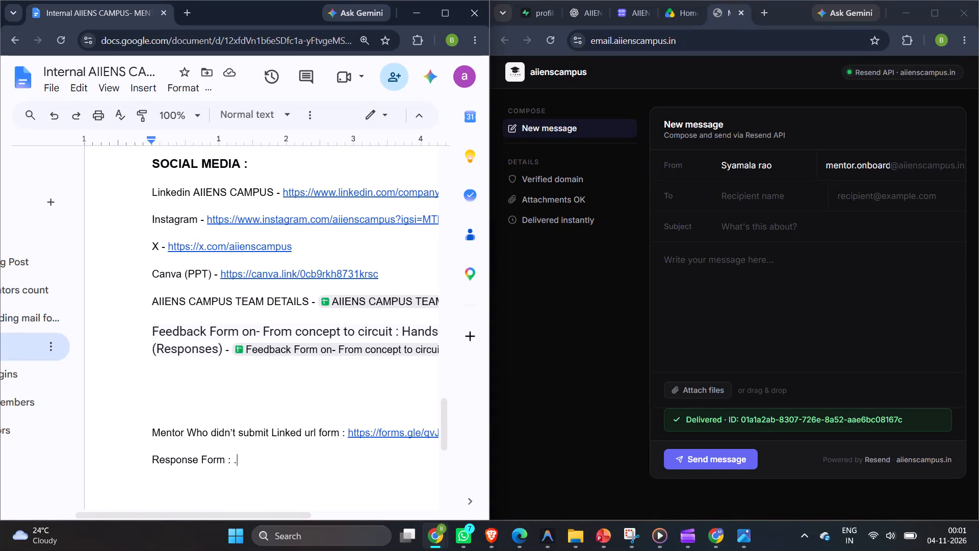
Look through the ALL Links section of the document for the mentor forms and response sheet links.
{"action": "scroll", "coordinate": [270, 282], "scroll_direction": "up", "scroll_amount": 4}
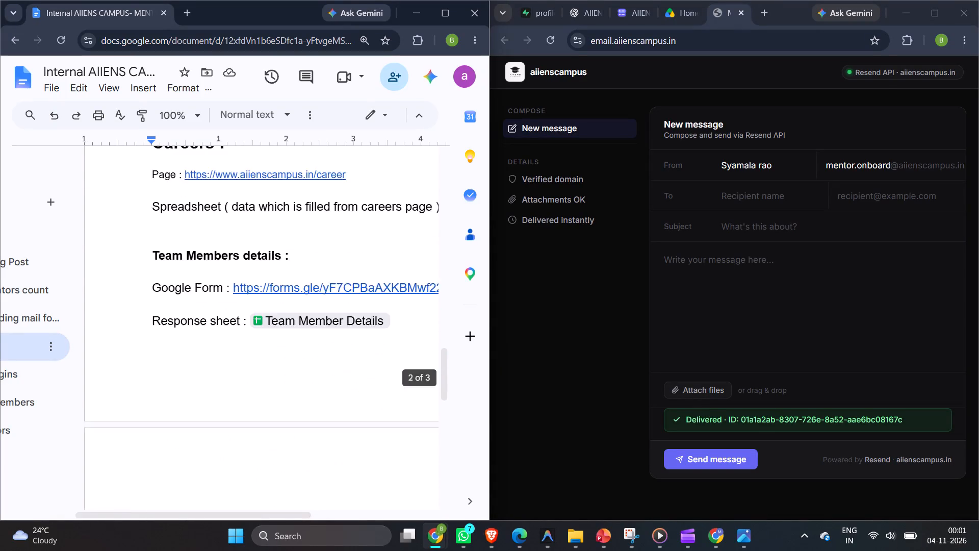
{"action": "scroll", "coordinate": [270, 282], "scroll_direction": "up", "scroll_amount": 1}
{"action": "scroll", "coordinate": [304, 329], "scroll_direction": "down", "scroll_amount": 3}
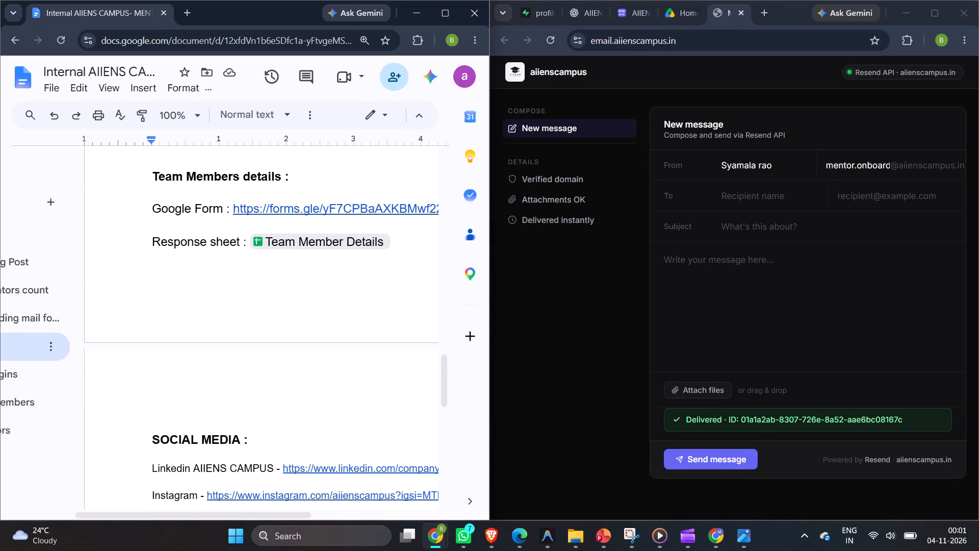
{"action": "scroll", "coordinate": [308, 268], "scroll_direction": "up", "scroll_amount": 6}
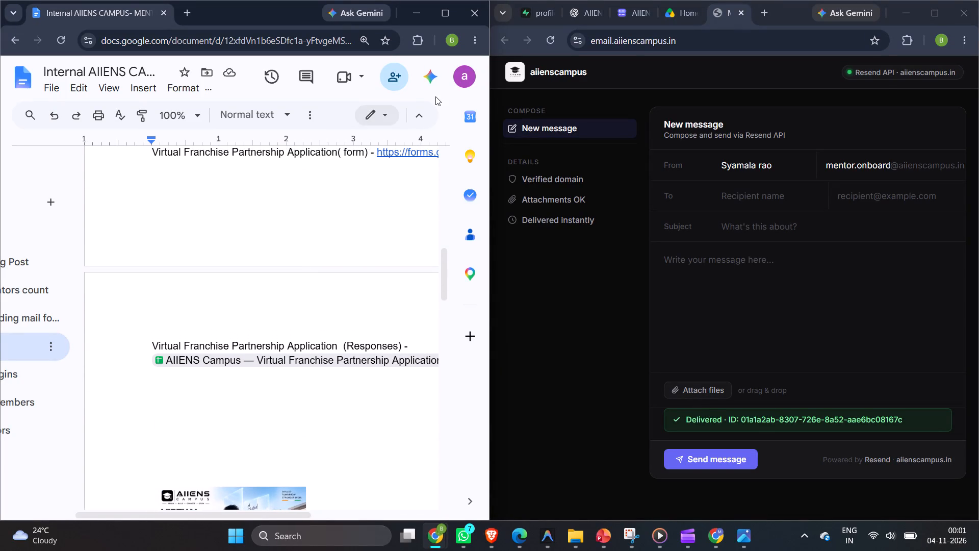
{"action": "scroll", "coordinate": [287, 356], "scroll_direction": "up", "scroll_amount": 2}
{"action": "scroll", "coordinate": [366, 323], "scroll_direction": "up", "scroll_amount": 3}
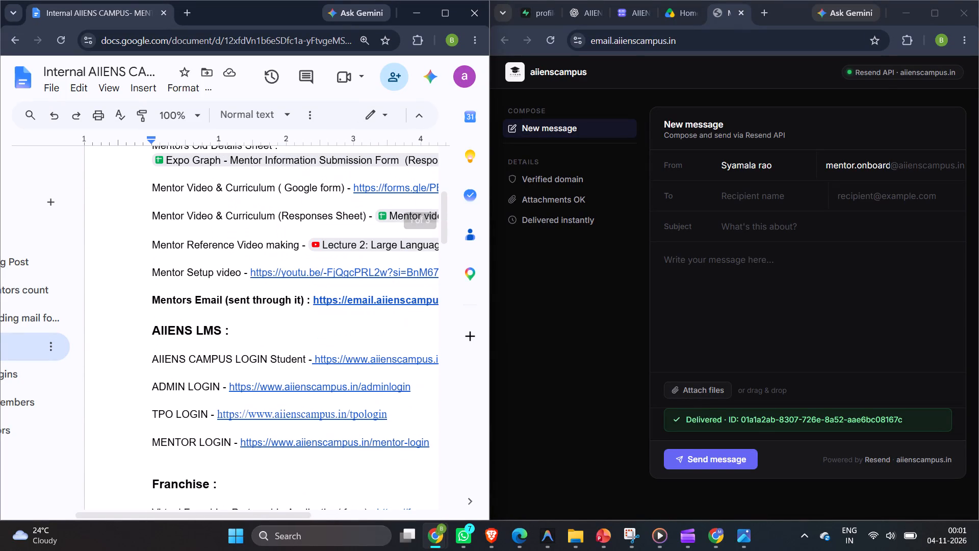
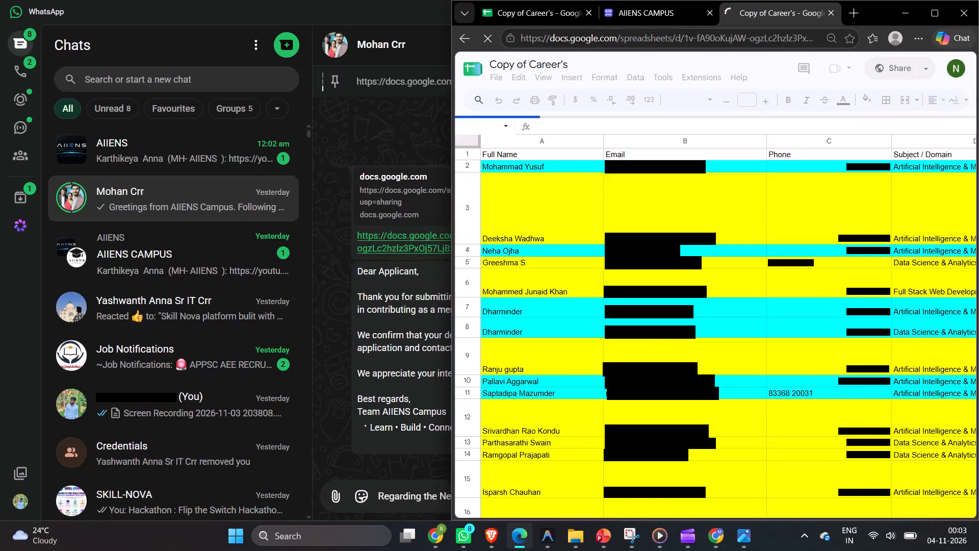
Copy the web address of the Copy of Career's spreadsheet.
{"action": "left_click", "coordinate": [726, 35]}
{"action": "key", "text": "ctrl+c"}
{"action": "left_click", "coordinate": [726, 35], "text": "ctrl"}
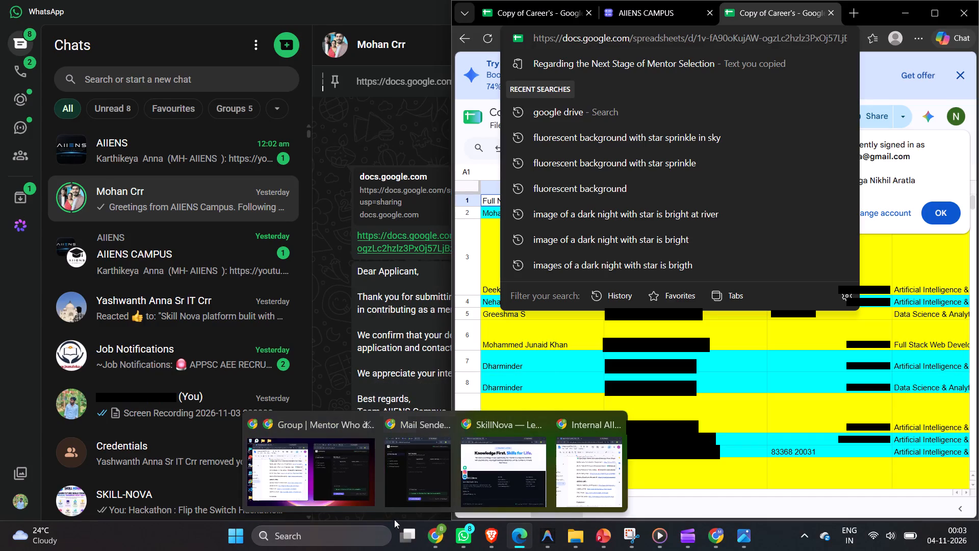
Switch to the Internal AIIENS CAMPUS document in Chrome and start a new line below the Mentor Video & Curriculum (Responses Sheet) entry.
{"action": "left_click", "coordinate": [429, 535]}
{"action": "left_click", "coordinate": [584, 462]}
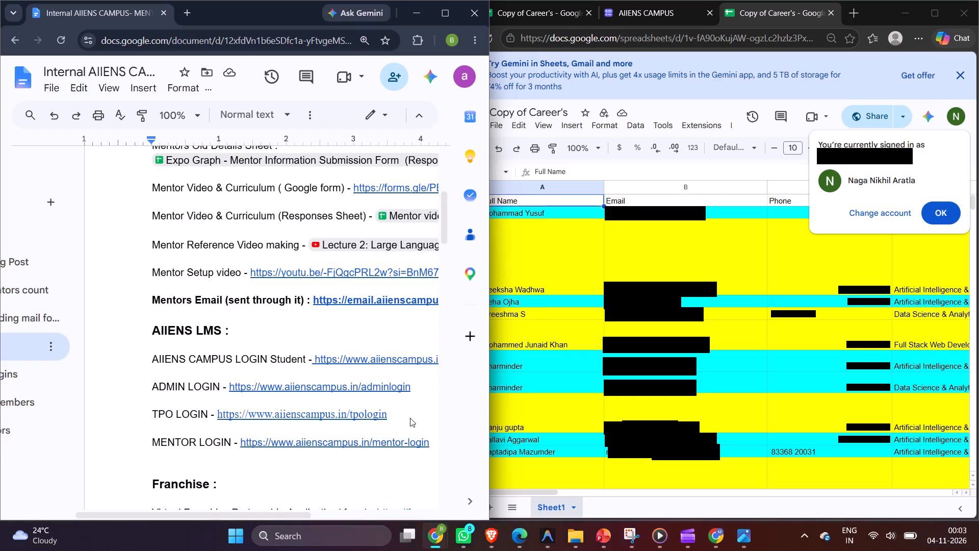
{"action": "scroll", "coordinate": [247, 319], "scroll_direction": "down", "scroll_amount": 9}
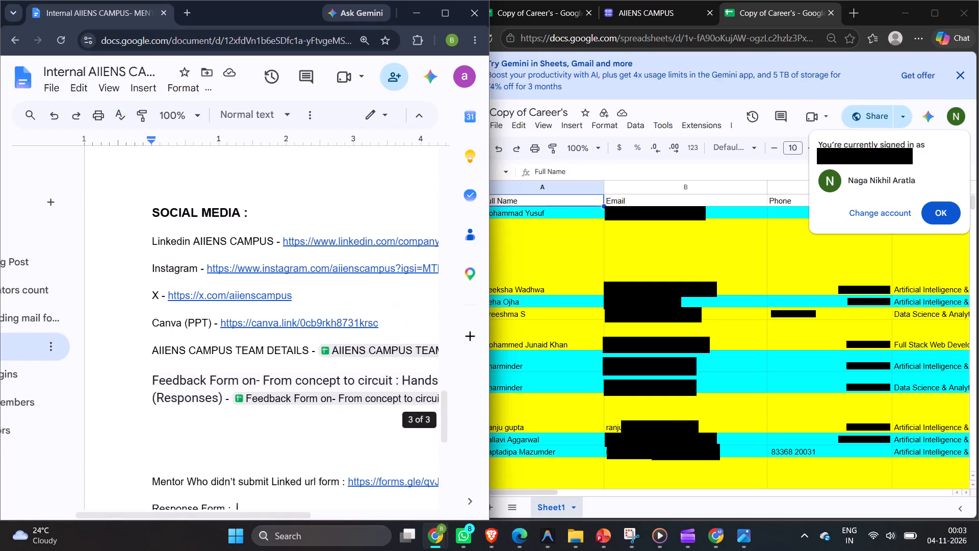
{"action": "scroll", "coordinate": [247, 319], "scroll_direction": "down", "scroll_amount": 2}
{"action": "scroll", "coordinate": [247, 319], "scroll_direction": "up", "scroll_amount": 10}
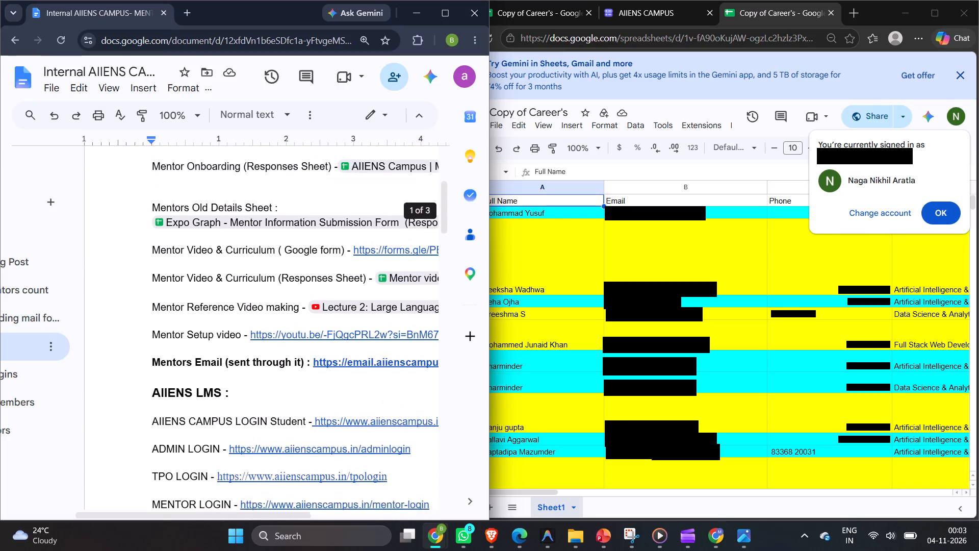
{"action": "scroll", "coordinate": [279, 307], "scroll_direction": "left", "scroll_amount": 2}
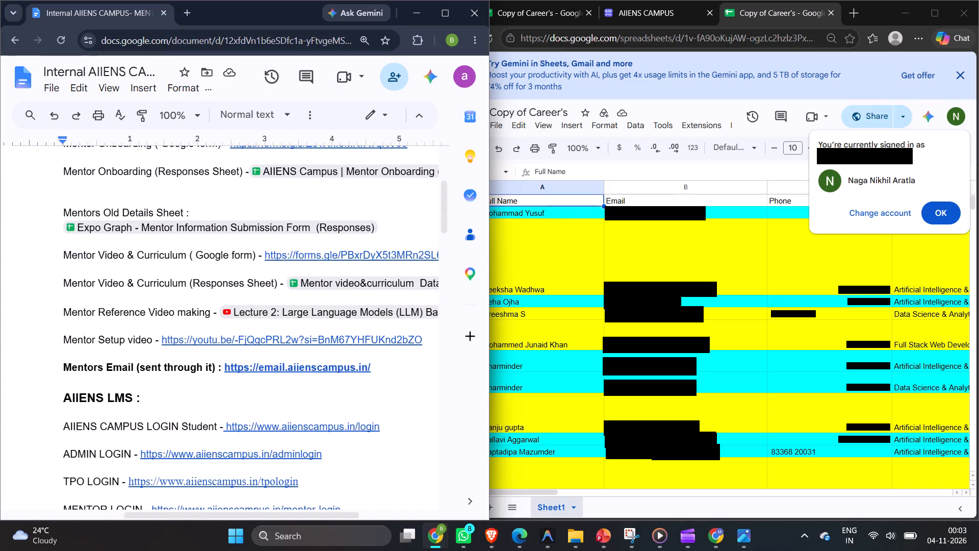
{"action": "left_click", "coordinate": [158, 299]}
{"action": "key", "text": "Return"}
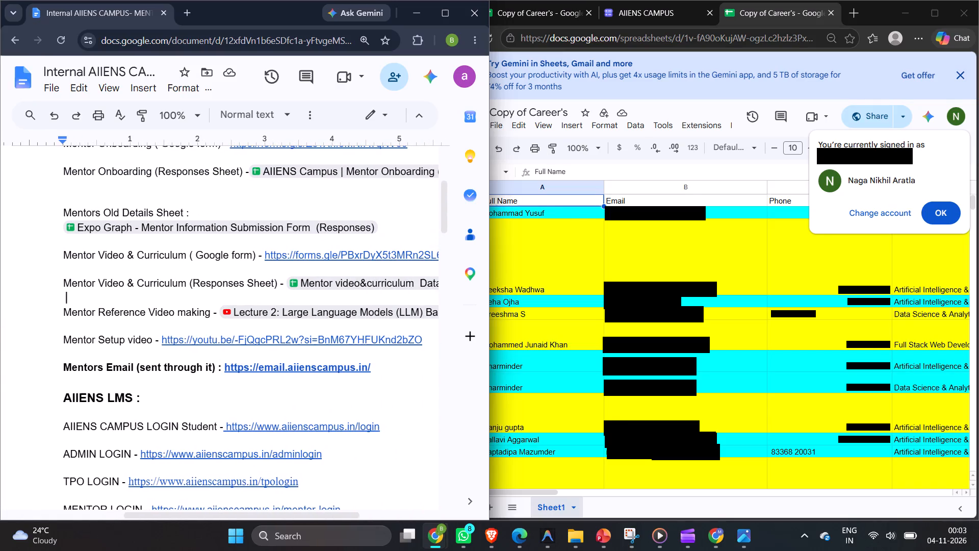
Add a line reading "Copy Mentor Video & Curriculum -" beneath the Mentor Video & Curriculum (Responses Sheet) entry, reusing that entry's title text.
{"action": "key", "text": "Return"}
{"action": "key", "text": "Up"}
{"action": "type", "text": "copu"}
{"action": "key", "text": "space"}
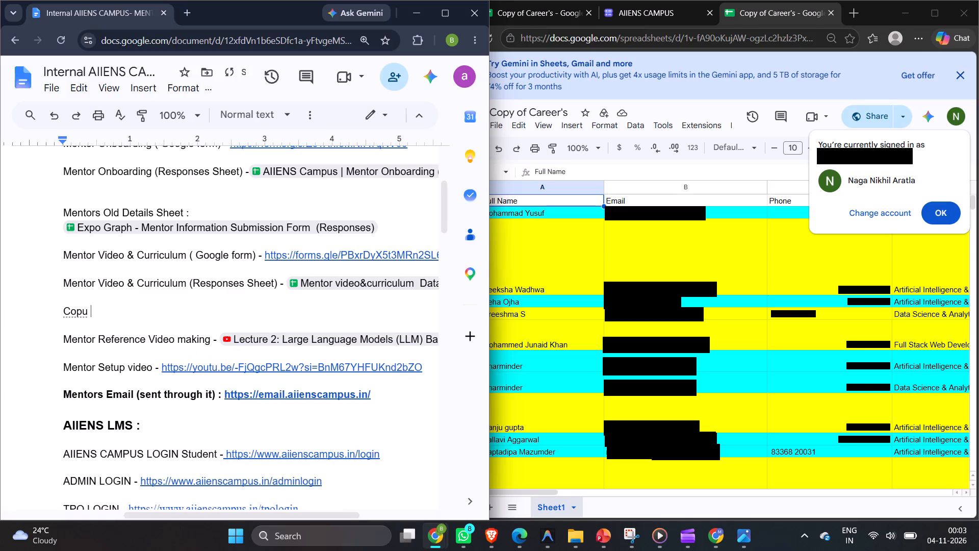
{"action": "left_click_drag", "start_coordinate": [65, 283], "coordinate": [186, 284]}
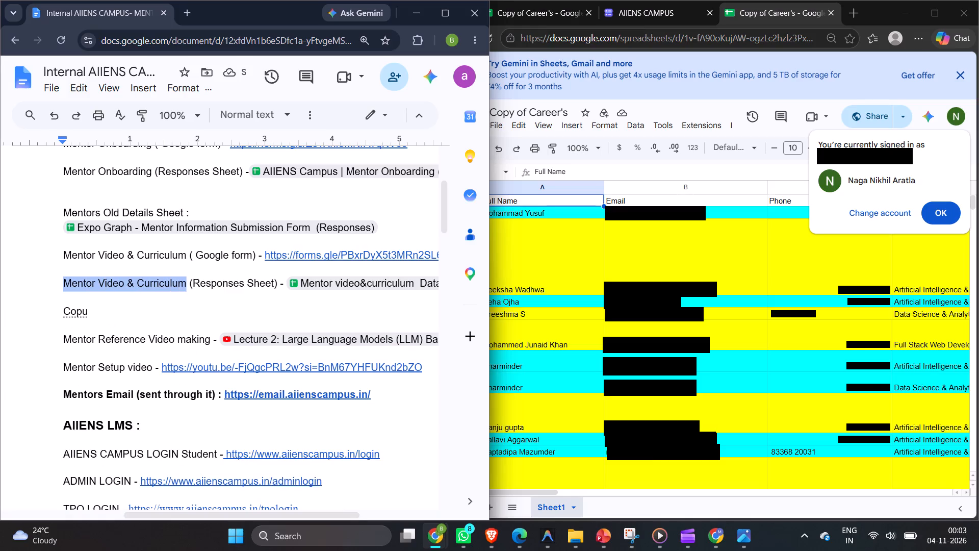
{"action": "left_click_drag", "start_coordinate": [186, 284], "coordinate": [185, 284]}
{"action": "key", "text": "ctrl+c"}
{"action": "left_click", "coordinate": [176, 320]}
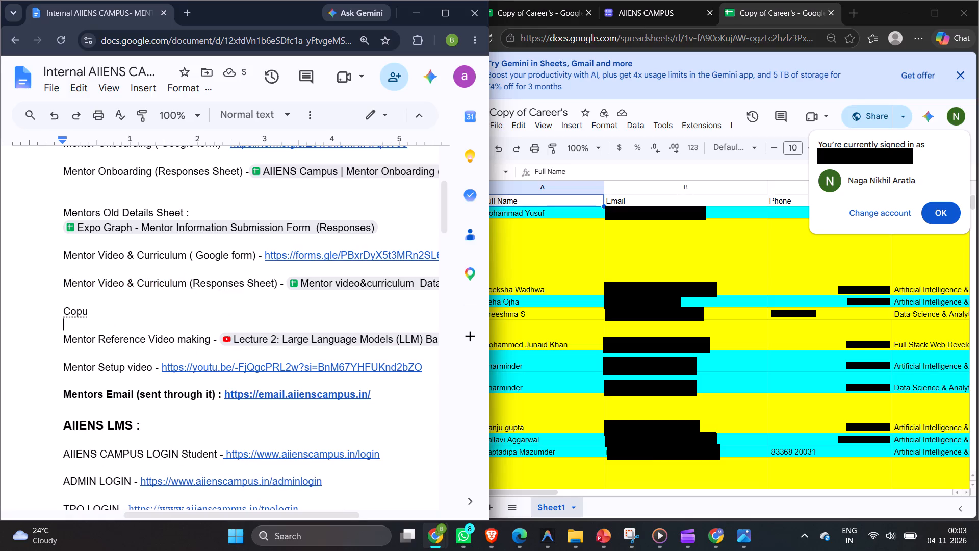
{"action": "key", "text": "BackSpace"}
{"action": "key", "text": "BackSpace"}
{"action": "key", "text": "BackSpace"}
{"action": "key", "text": "BackSpace"}
{"action": "key", "text": "BackSpace"}
{"action": "key", "text": "BackSpace"}
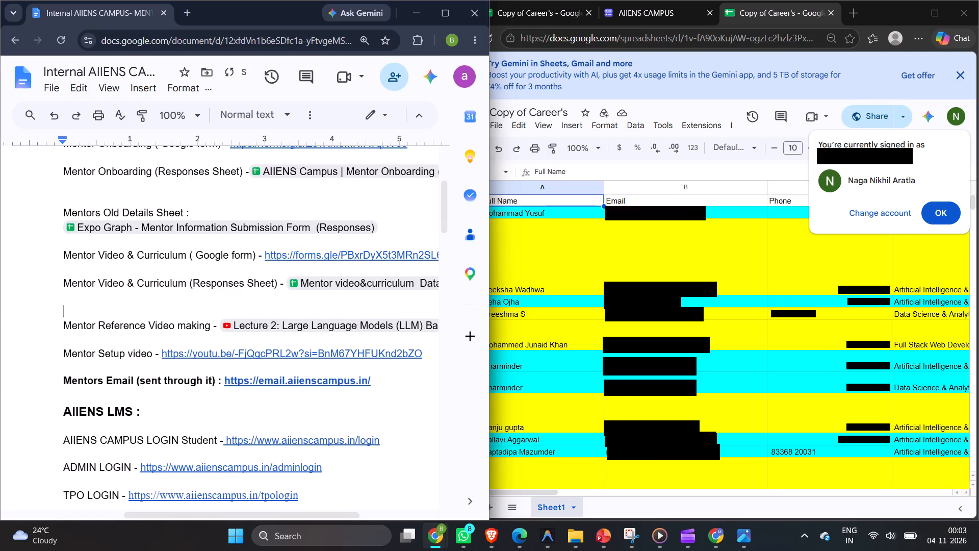
{"action": "key", "text": "shift+x"}
{"action": "key", "text": "BackSpace"}
{"action": "type", "text": "Cpo"}
{"action": "type", "text": "y"}
{"action": "key", "text": "space"}
{"action": "key", "text": "BackSpace"}
{"action": "key", "text": "BackSpace"}
{"action": "key", "text": "BackSpace"}
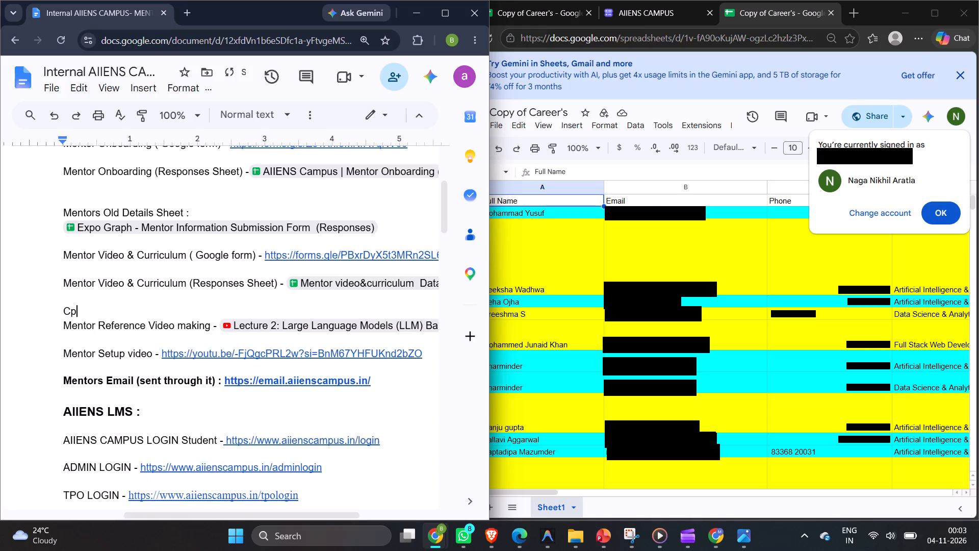
{"action": "key", "text": "BackSpace"}
{"action": "type", "text": "opy"}
{"action": "key", "text": "space"}
{"action": "key", "text": "ctrl+v"}
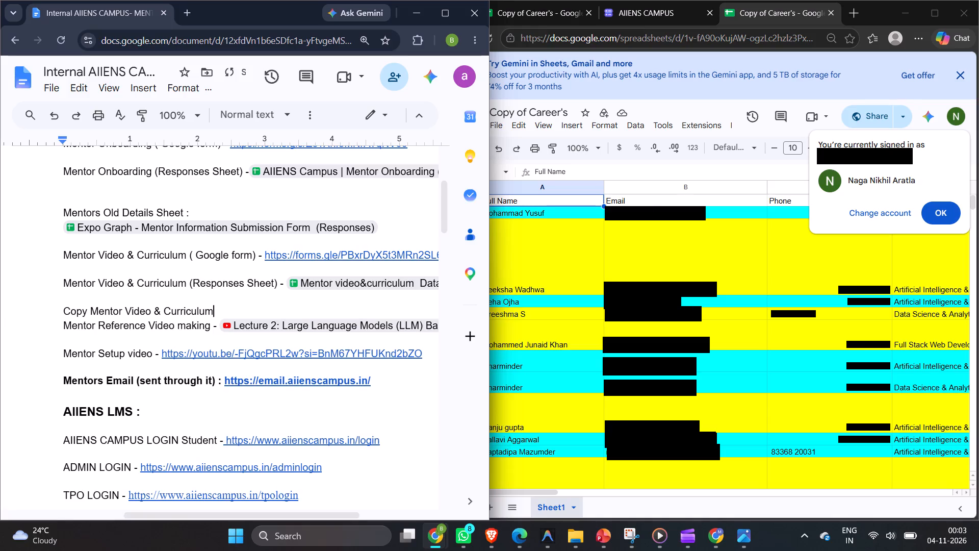
{"action": "key", "text": "space"}
{"action": "type", "text": "-"}
{"action": "key", "text": "space"}
{"action": "key", "text": "ctrl+v"}
{"action": "key", "text": "ctrl+z"}
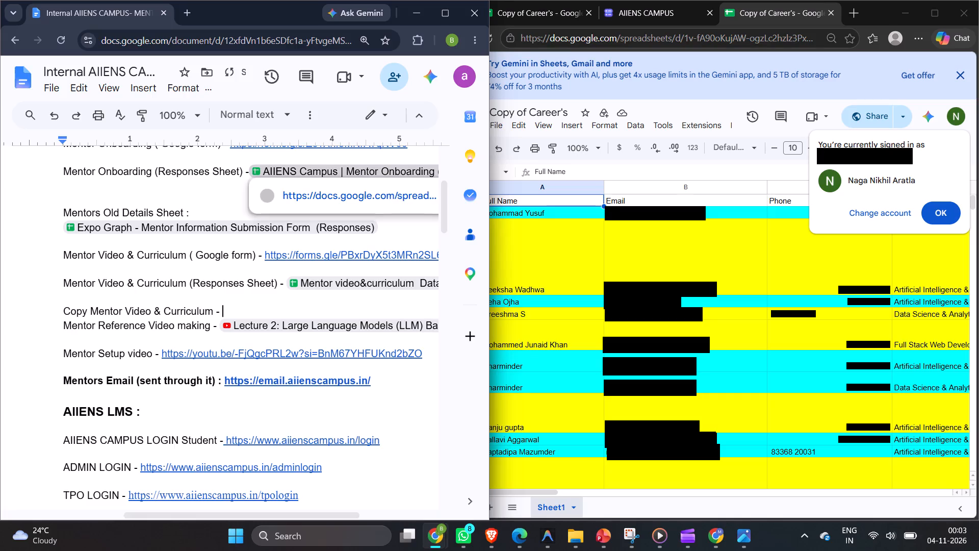
Insert the link to the Copy of Career's spreadsheet after the "Copy Mentor Video & Curriculum -" label in the internal document.
{"action": "left_click", "coordinate": [620, 37]}
{"action": "key", "text": "ctrl+a"}
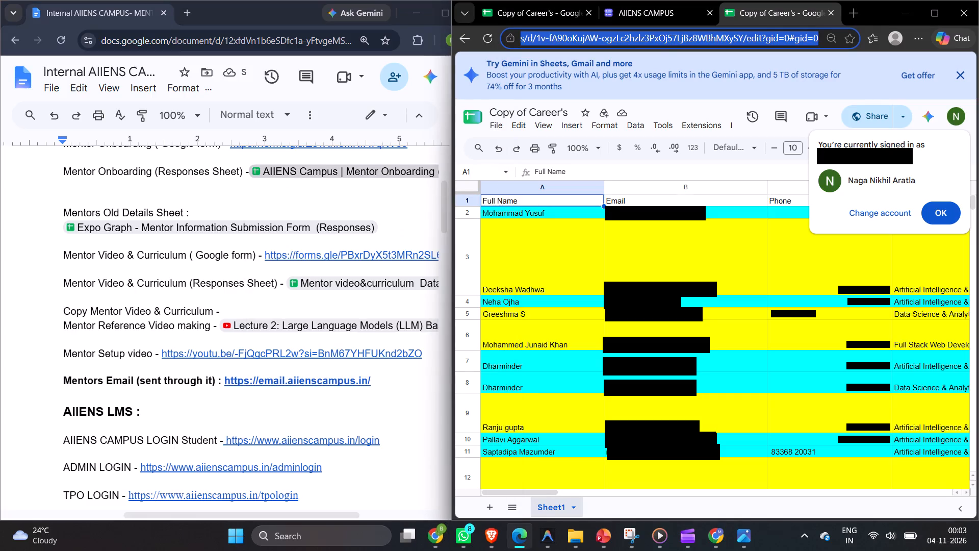
{"action": "key", "text": "ctrl+c"}
{"action": "left_click", "coordinate": [244, 305]}
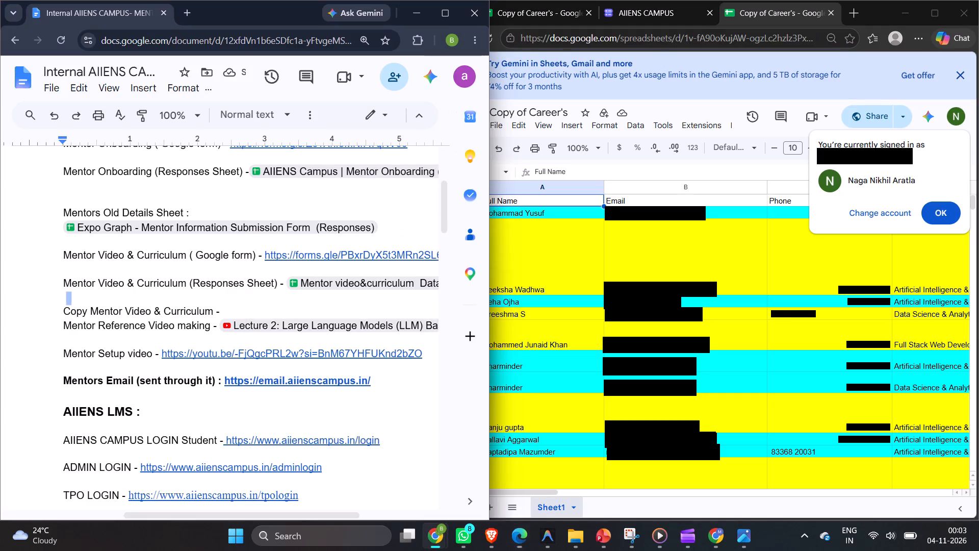
{"action": "left_click", "coordinate": [237, 309]}
{"action": "key", "text": "ctrl+v"}
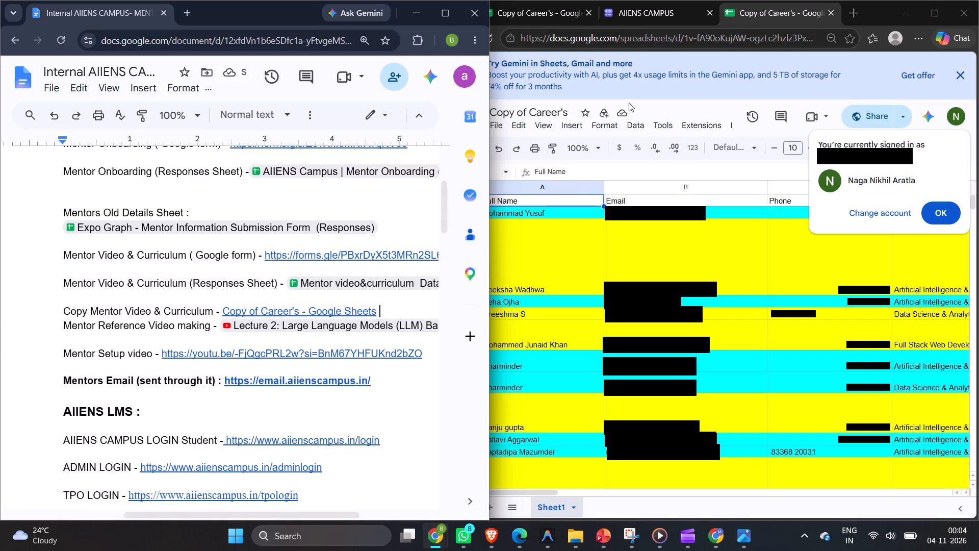
Add a line break between the Copy of Career's link and the Mentor Reference Video entry, preview the link, and save the document.
{"action": "scroll", "coordinate": [572, 135], "scroll_direction": "right", "scroll_amount": 1}
{"action": "left_click", "coordinate": [312, 313]}
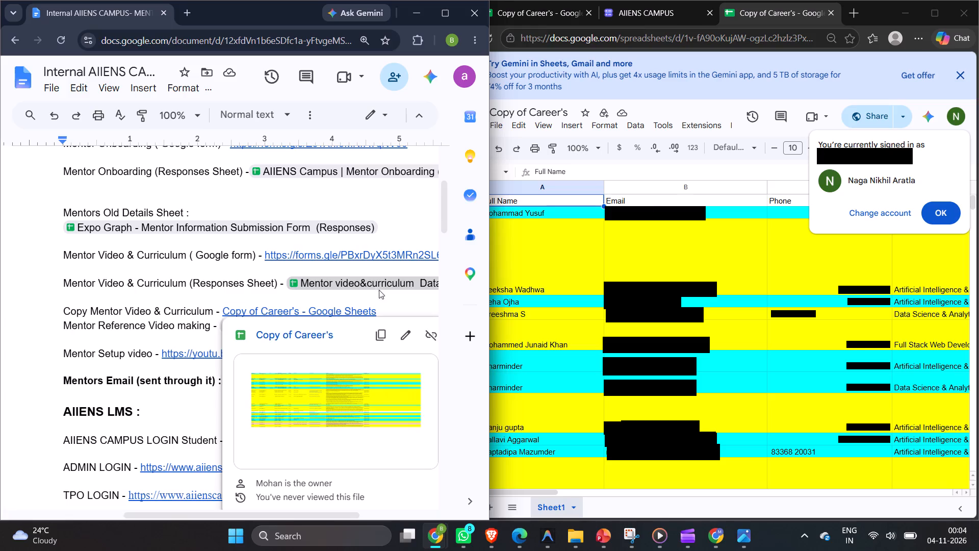
{"action": "left_click", "coordinate": [382, 311]}
{"action": "key", "text": "Return"}
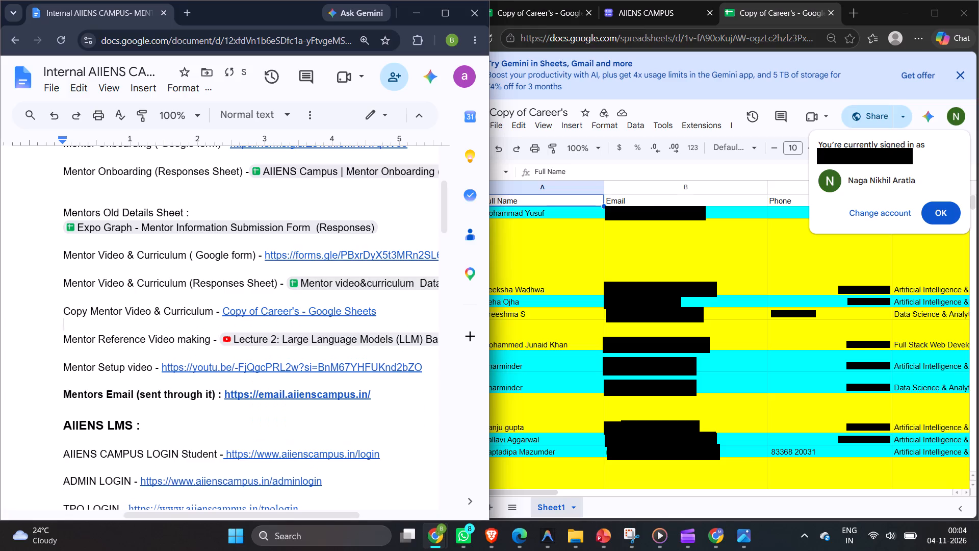
{"action": "left_click", "coordinate": [348, 316]}
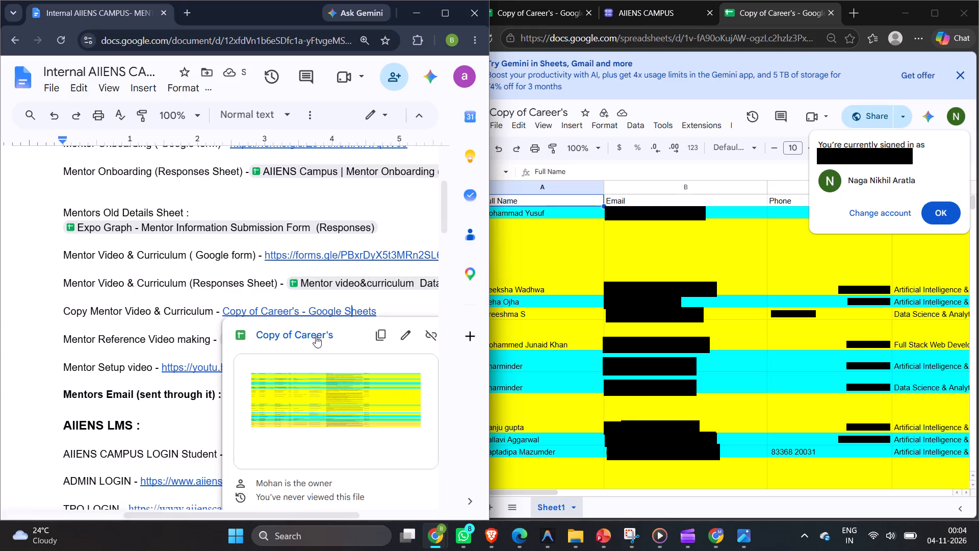
{"action": "key", "text": "ctrl+s"}
Snap the Copy of Career's spreadsheet window to one half of the screen and minimise the internal document window.
{"action": "left_click", "coordinate": [417, 11]}
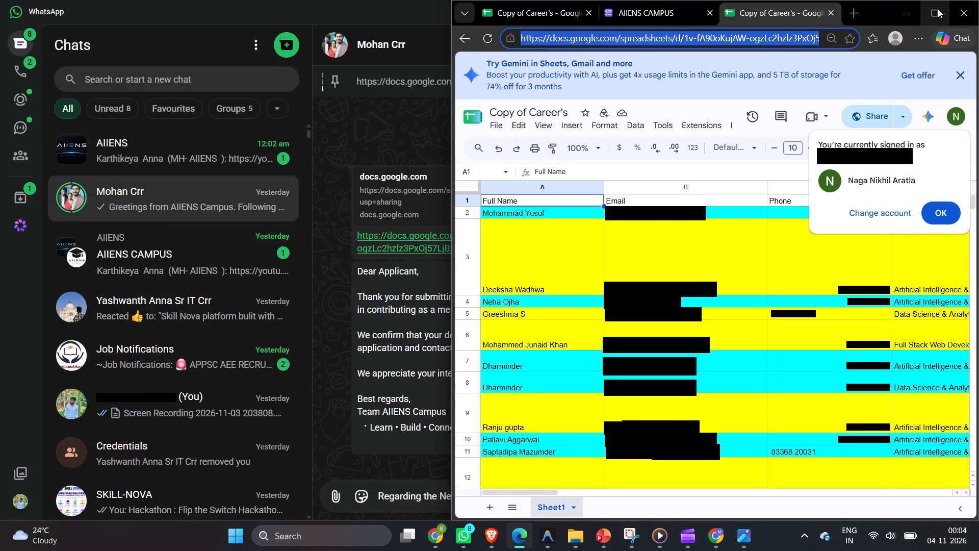
{"action": "left_click", "coordinate": [875, 51]}
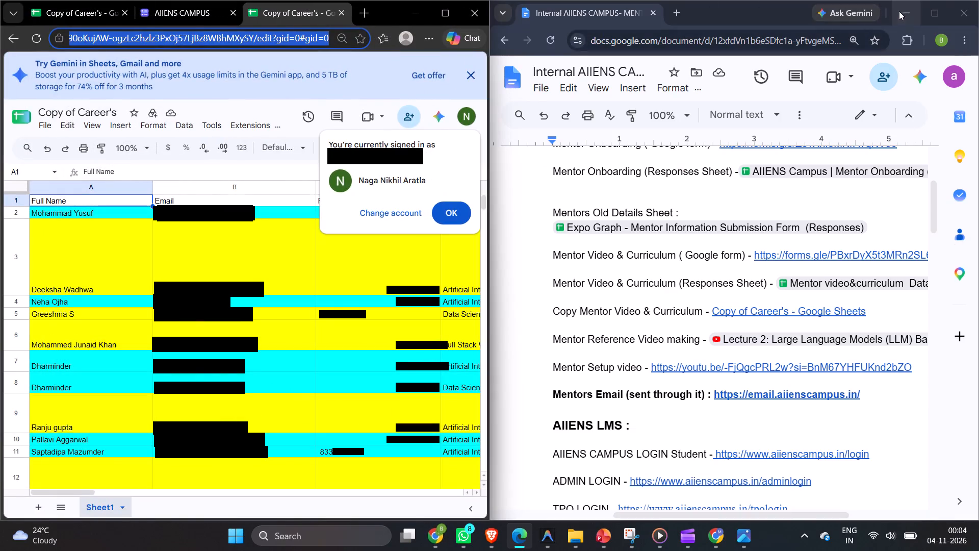
{"action": "left_click", "coordinate": [900, 11]}
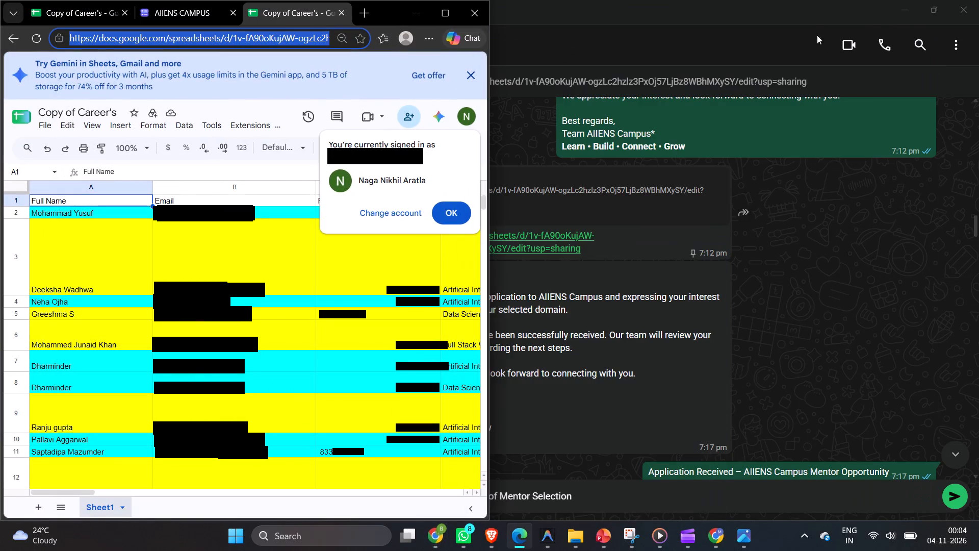
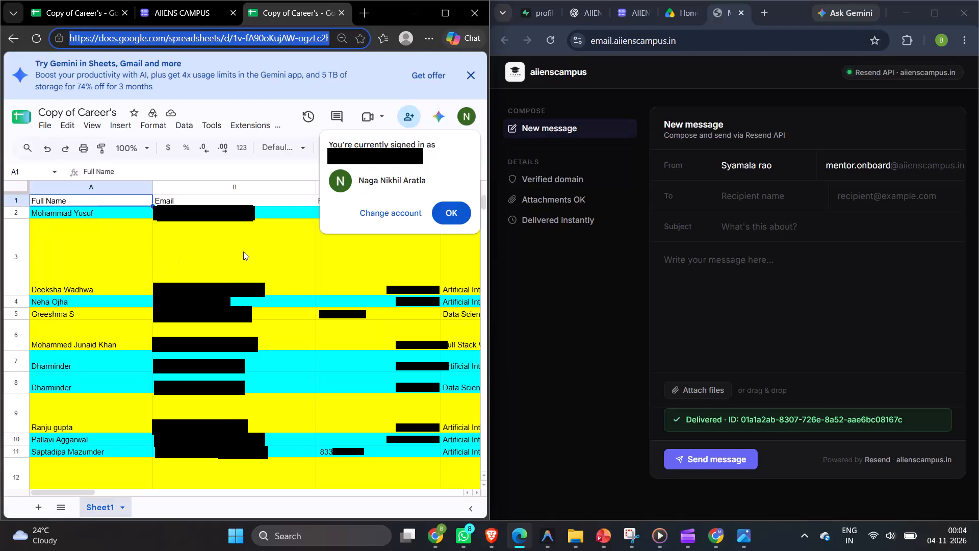
Dismiss the sign-in notice and copy the row 3 candidate's full name from the spreadsheet into the new message's recipient name.
{"action": "left_click", "coordinate": [444, 219]}
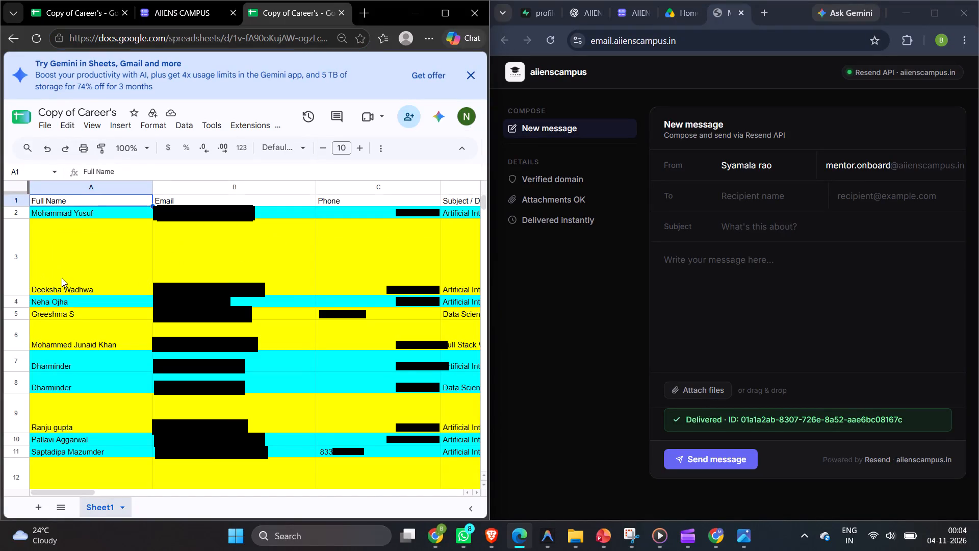
{"action": "left_click", "coordinate": [70, 283]}
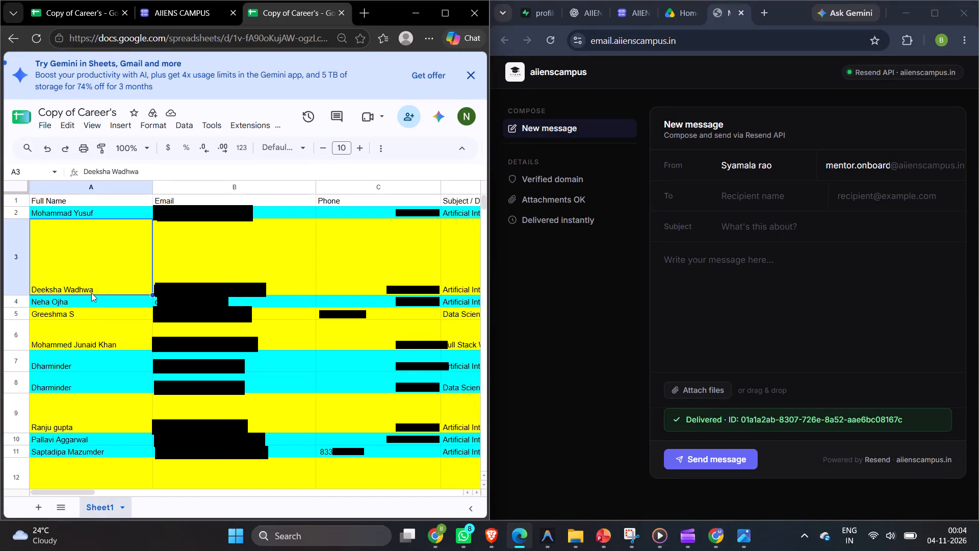
{"action": "double_click", "coordinate": [91, 293]}
{"action": "key", "text": "ctrl+a"}
{"action": "key", "text": "ctrl+c"}
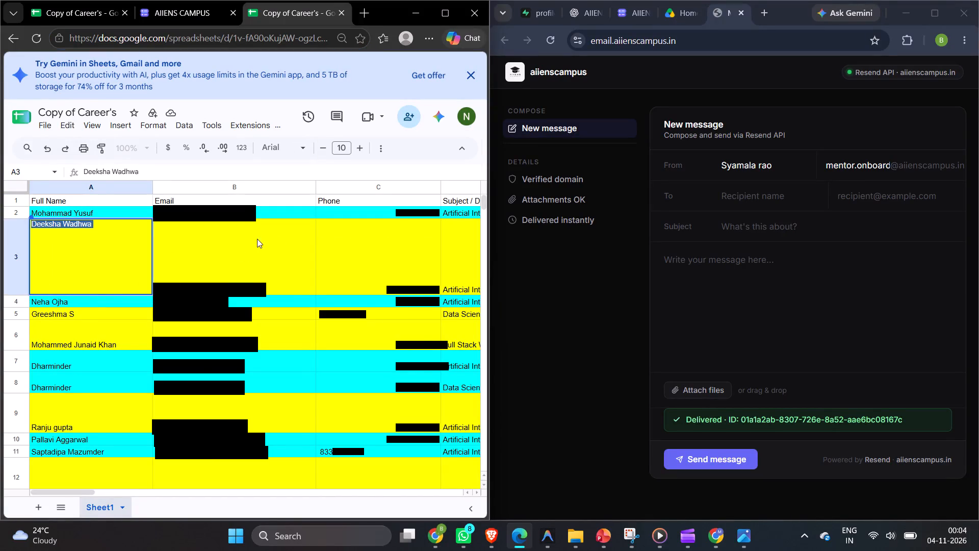
{"action": "left_click", "coordinate": [734, 196]}
{"action": "key", "text": "ctrl+v"}
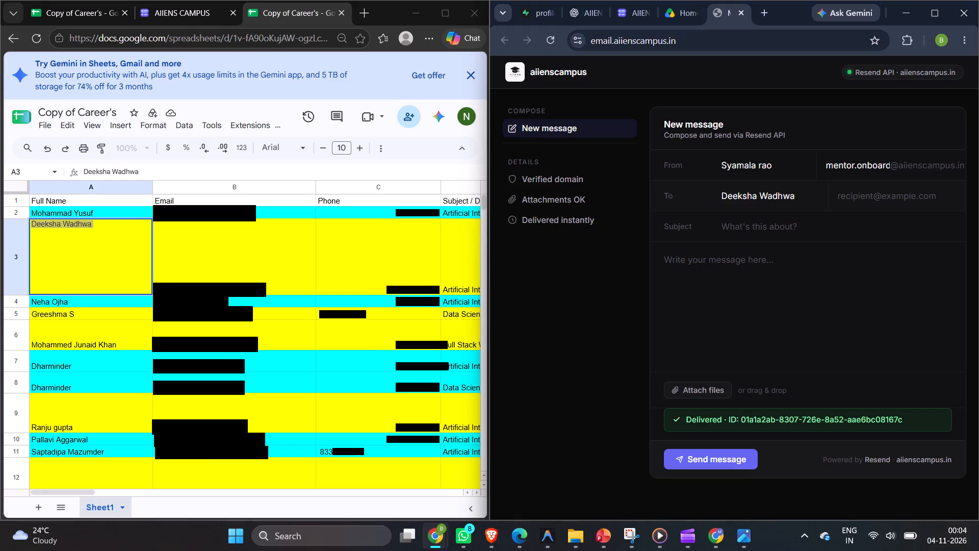
Copy the row 3 candidate's email address from the spreadsheet for the new message's recipient email.
{"action": "double_click", "coordinate": [271, 275]}
{"action": "key", "text": "ctrl+a"}
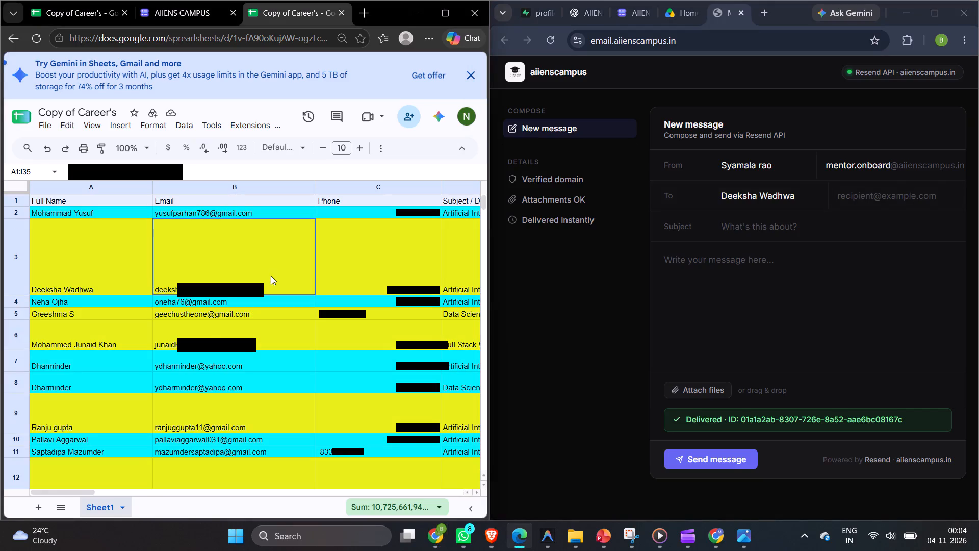
{"action": "left_click", "coordinate": [271, 275]}
{"action": "double_click", "coordinate": [271, 275]}
{"action": "key", "text": "ctrl+a"}
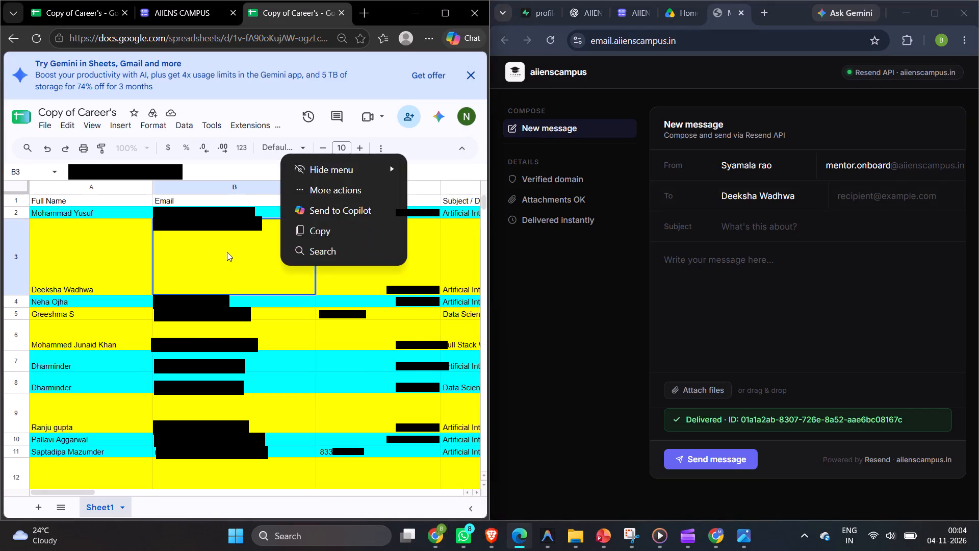
{"action": "left_click", "coordinate": [224, 251]}
{"action": "key", "text": "ctrl+a"}
{"action": "left_click", "coordinate": [223, 250]}
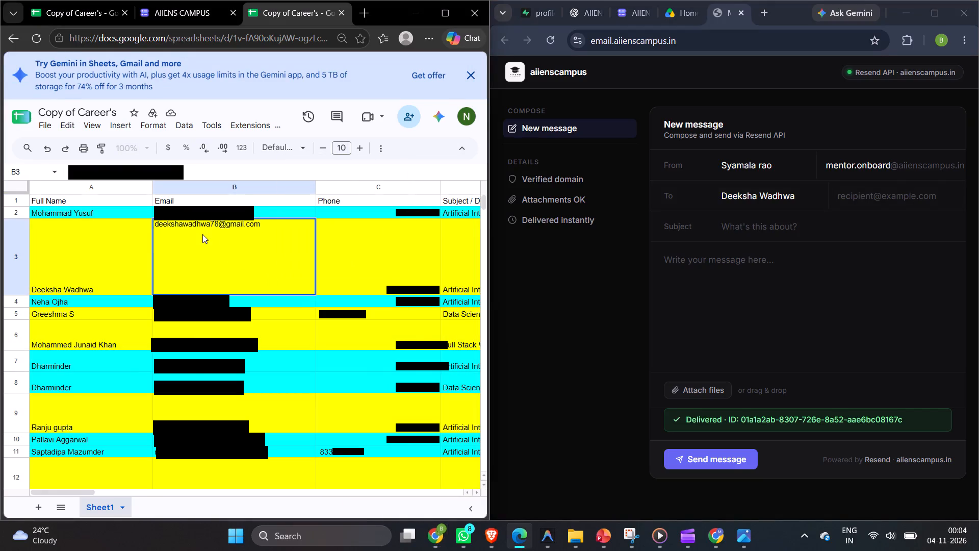
{"action": "left_click", "coordinate": [195, 224]}
{"action": "key", "text": "ctrl+a"}
{"action": "key", "text": "ctrl+c"}
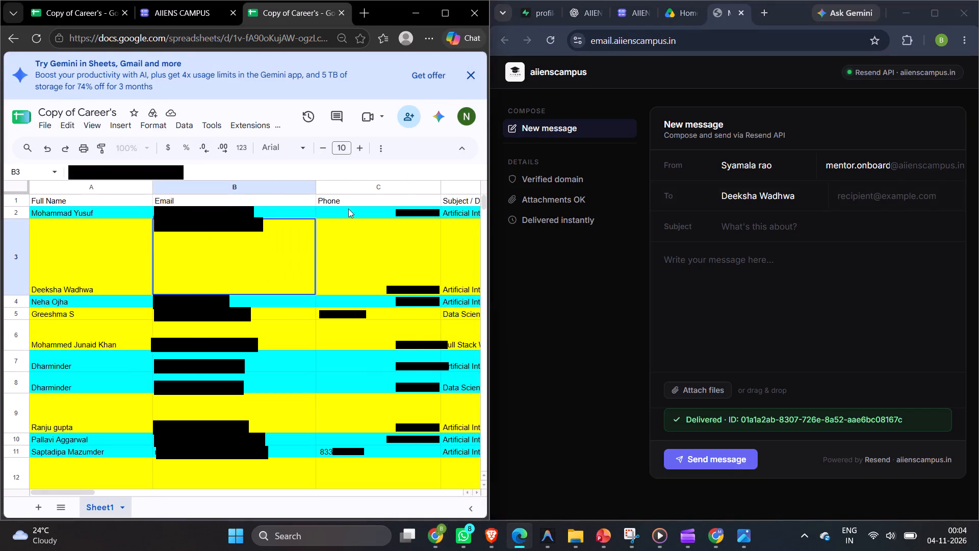
Paste the row 3 candidate's copied email address into the new message as the recipient's address.
{"action": "left_click", "coordinate": [878, 193]}
{"action": "key", "text": "ctrl+v"}
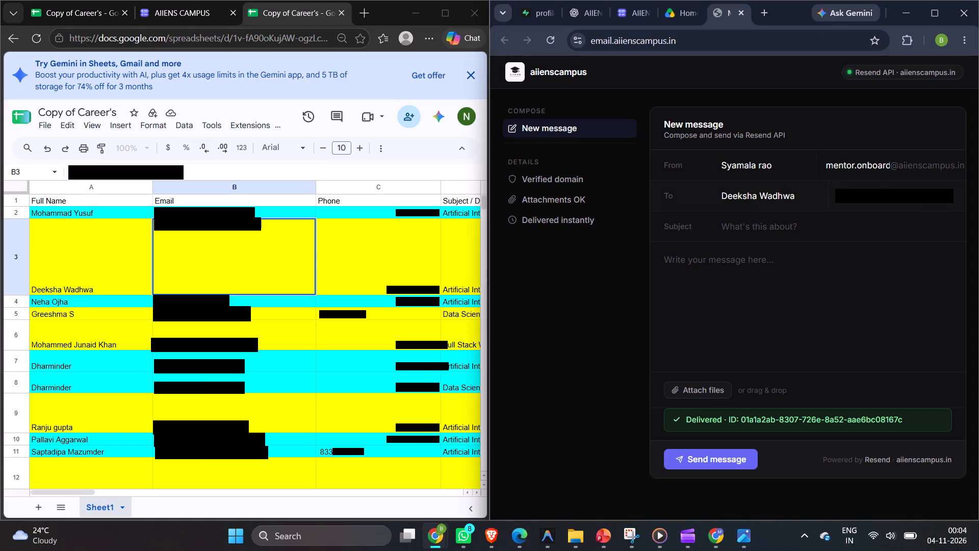
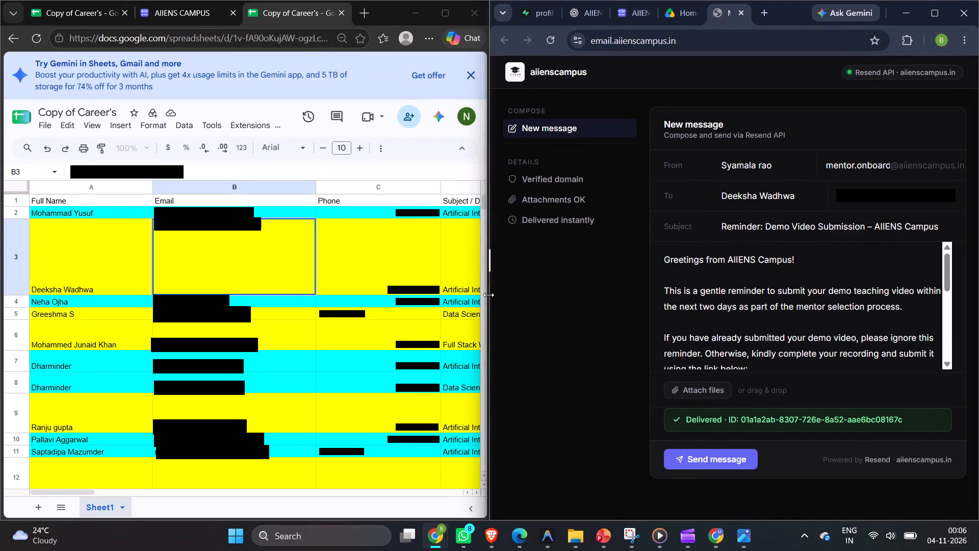
Widen the mail window beside the spreadsheet and review the demo video reminder's message body.
{"action": "left_click_drag", "start_coordinate": [488, 295], "coordinate": [387, 321]}
{"action": "scroll", "coordinate": [684, 288], "scroll_direction": "down", "scroll_amount": 1}
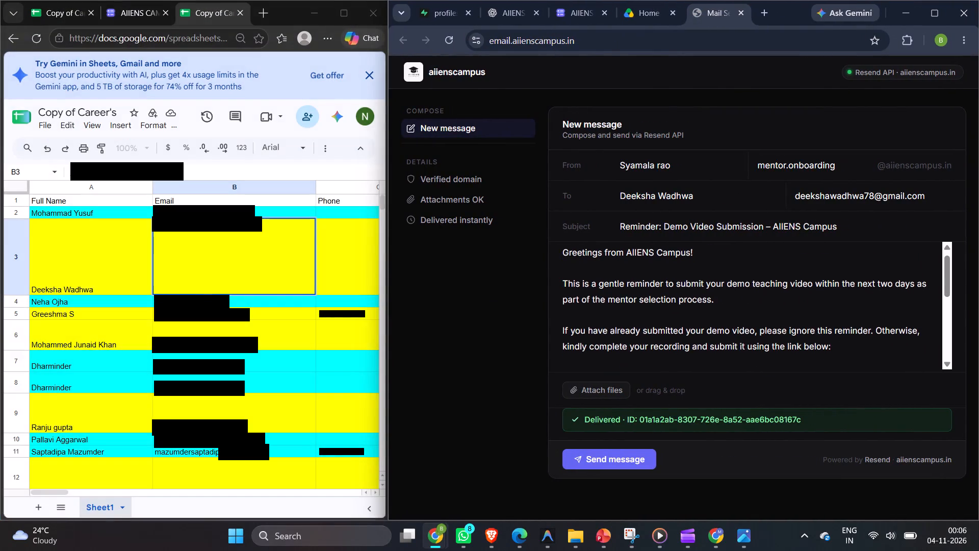
{"action": "scroll", "coordinate": [684, 288], "scroll_direction": "down", "scroll_amount": 2}
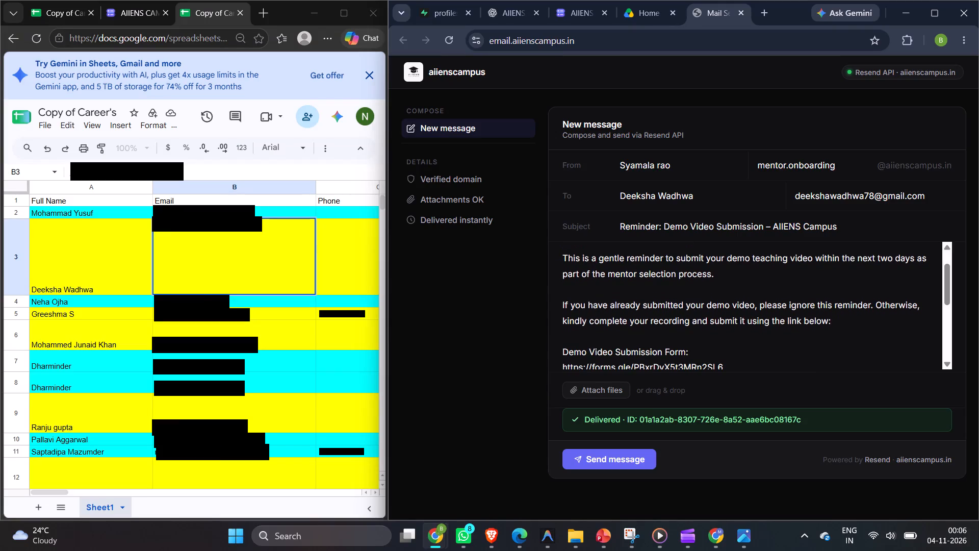
Review the body of the demo video submission reminder down to the closing signature.
{"action": "scroll", "coordinate": [684, 302], "scroll_direction": "down", "scroll_amount": 1}
{"action": "scroll", "coordinate": [751, 301], "scroll_direction": "down", "scroll_amount": 1}
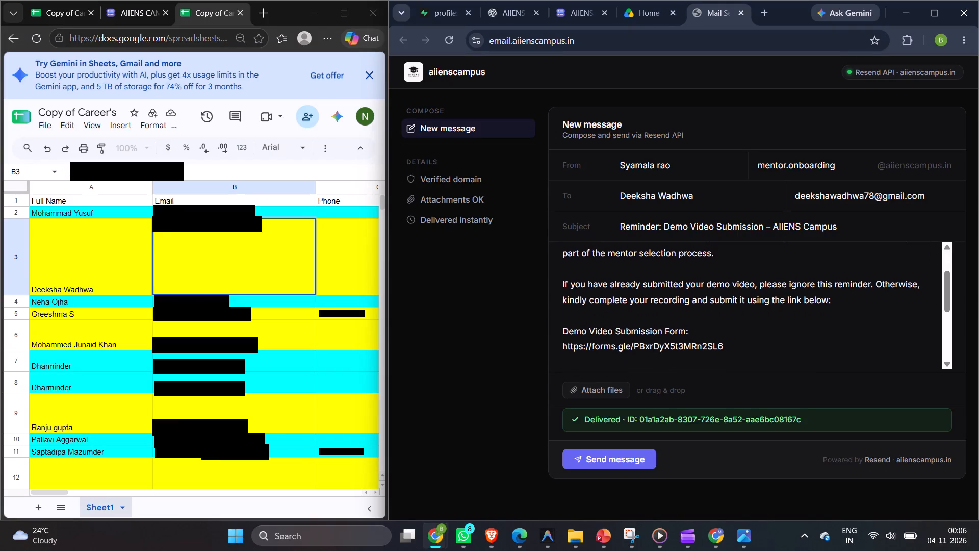
{"action": "scroll", "coordinate": [623, 310], "scroll_direction": "down", "scroll_amount": 2}
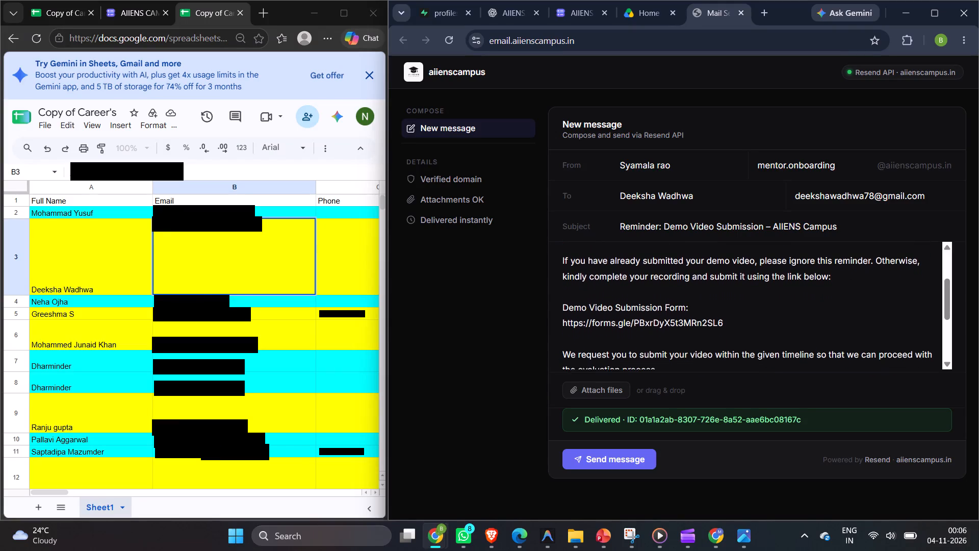
{"action": "scroll", "coordinate": [623, 310], "scroll_direction": "down", "scroll_amount": 2}
{"action": "scroll", "coordinate": [702, 321], "scroll_direction": "down", "scroll_amount": 1}
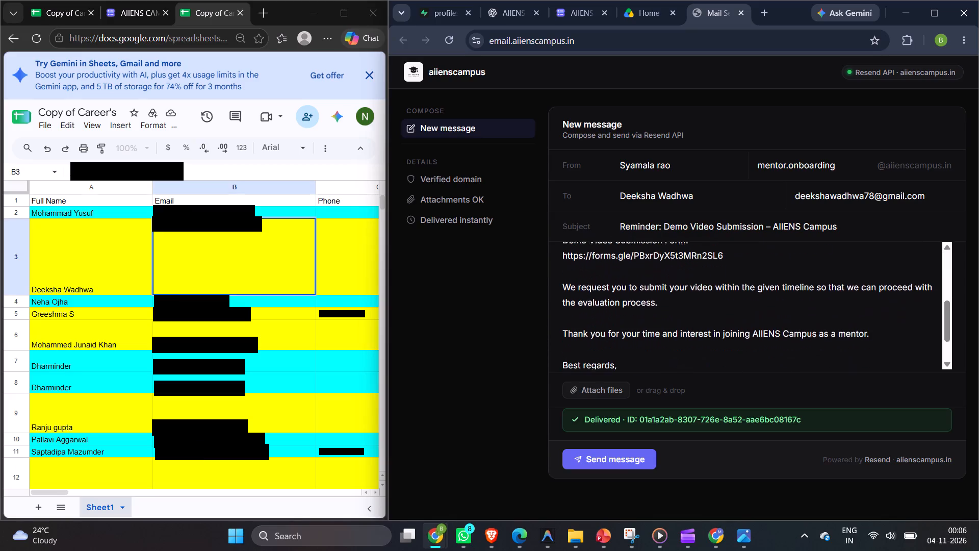
{"action": "scroll", "coordinate": [730, 323], "scroll_direction": "down", "scroll_amount": 1}
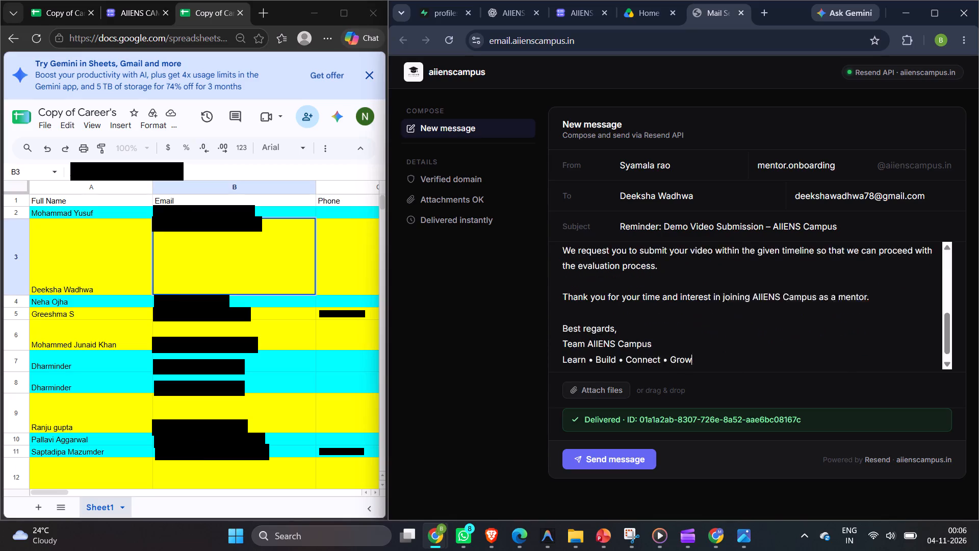
{"action": "scroll", "coordinate": [730, 323], "scroll_direction": "down", "scroll_amount": 1}
Attach the AIIENS CAMPUS JPEG from the Desktop folder and send the reminder to the row 3 candidate.
{"action": "left_click", "coordinate": [582, 391]}
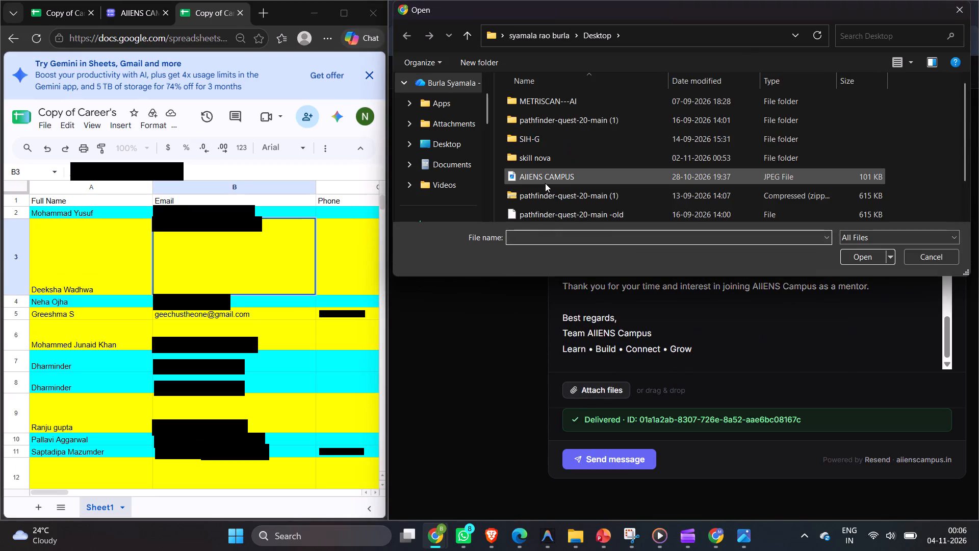
{"action": "left_click", "coordinate": [545, 183]}
{"action": "scroll", "coordinate": [405, 192], "scroll_direction": "down", "scroll_amount": 1}
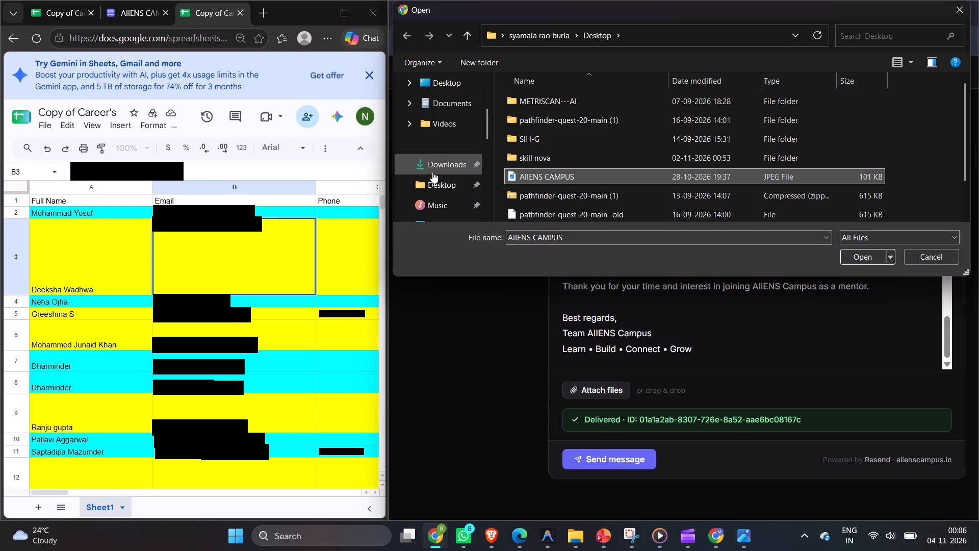
{"action": "left_click", "coordinate": [435, 184]}
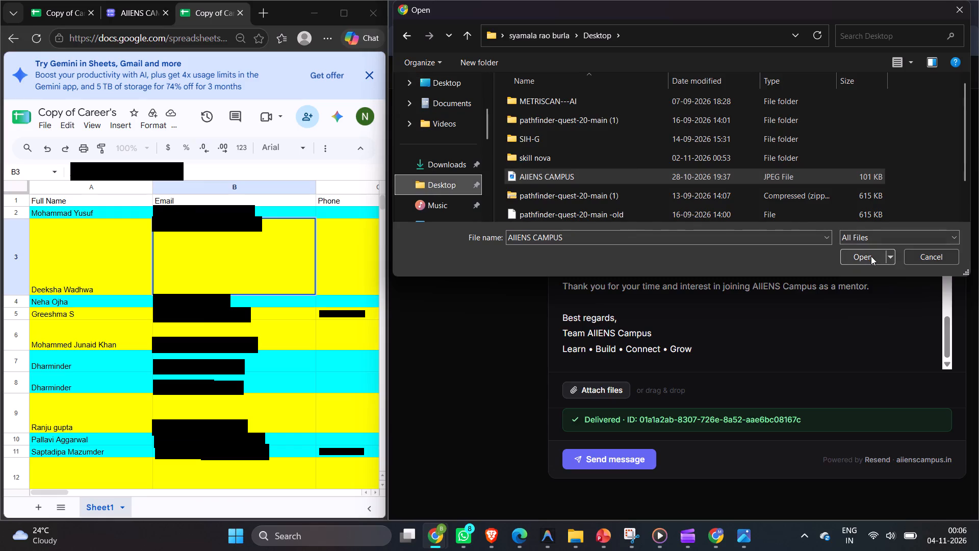
{"action": "left_click", "coordinate": [870, 256]}
{"action": "left_click", "coordinate": [607, 473]}
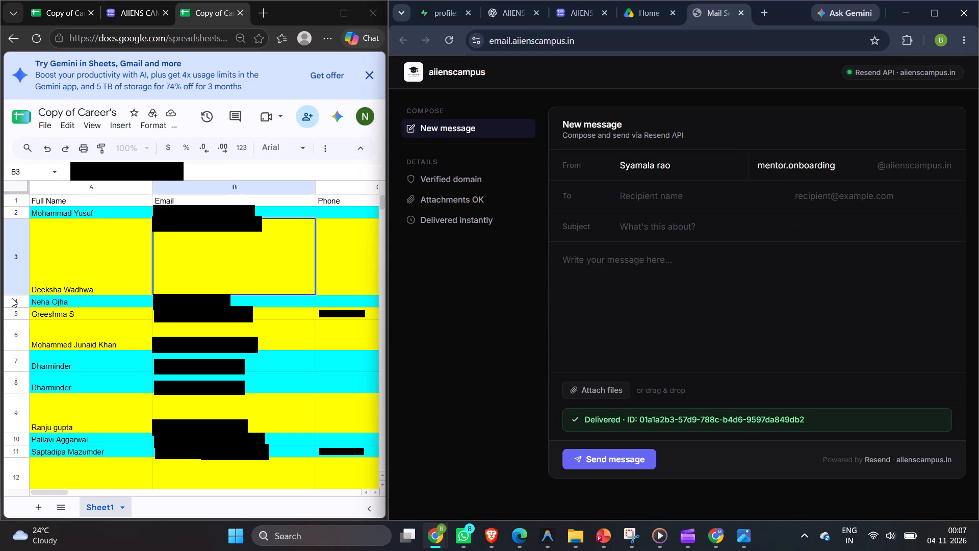
Copy the row 5 candidate's full name from the spreadsheet into the new message's recipient name.
{"action": "scroll", "coordinate": [98, 281], "scroll_direction": "right", "scroll_amount": 2}
{"action": "double_click", "coordinate": [76, 315]}
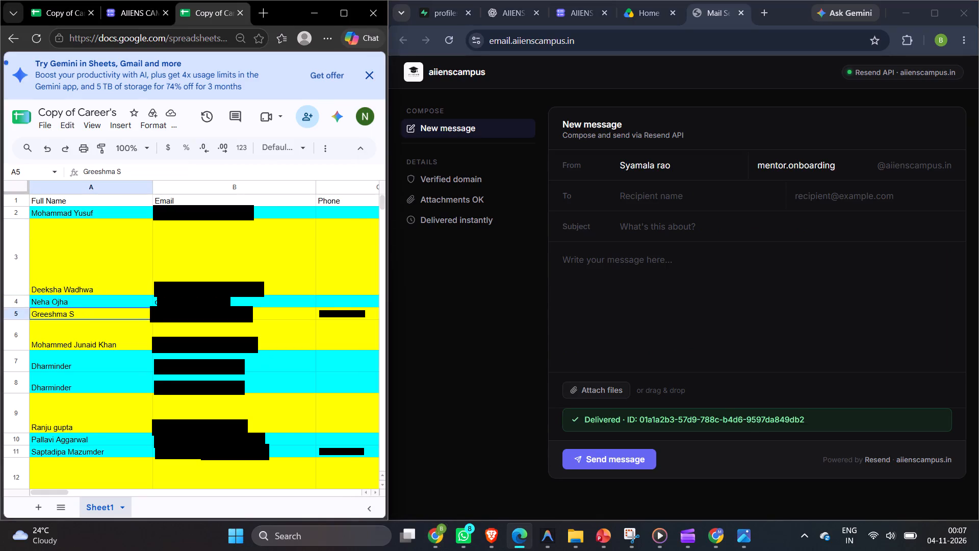
{"action": "key", "text": "ctrl+a"}
{"action": "key", "text": "ctrl+c"}
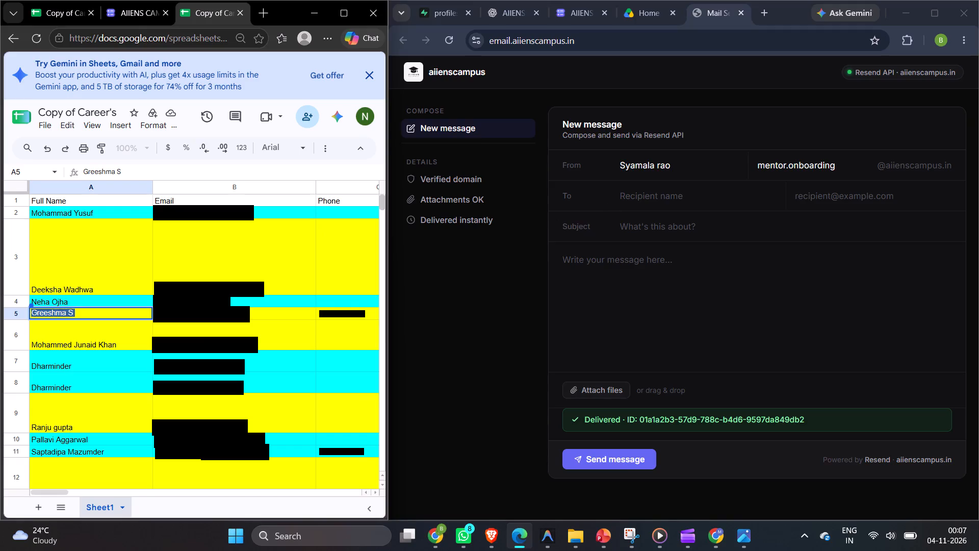
{"action": "left_click", "coordinate": [624, 200]}
{"action": "key", "text": "ctrl+c"}
{"action": "key", "text": "ctrl+v"}
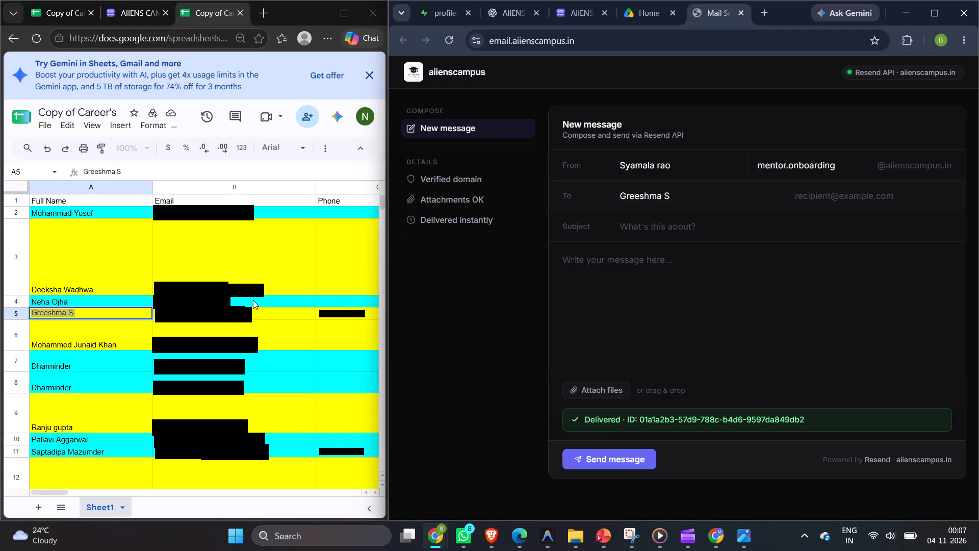
Copy the row 5 candidate's email address from the spreadsheet into the new message's recipient email.
{"action": "left_click", "coordinate": [240, 314]}
{"action": "key", "text": "ctrl+a"}
{"action": "left_click", "coordinate": [240, 314]}
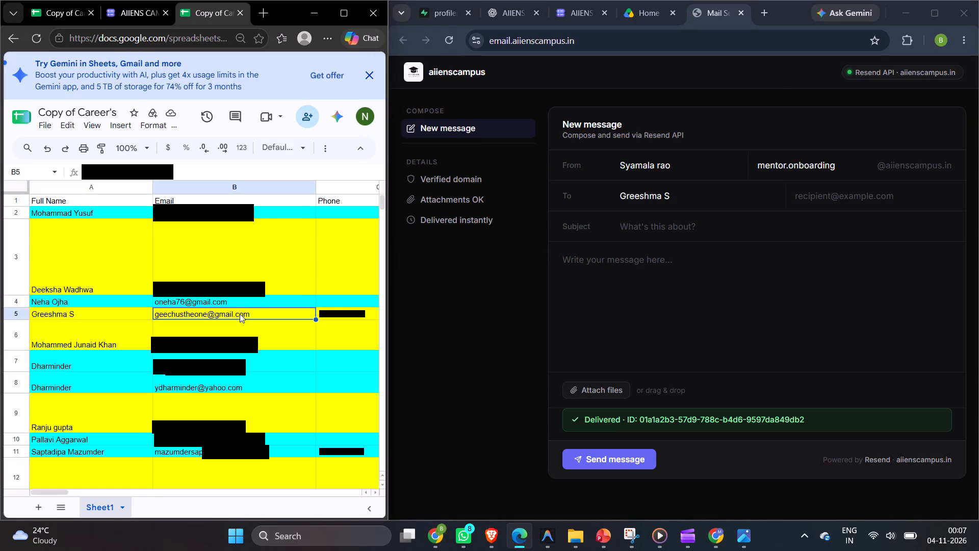
{"action": "double_click", "coordinate": [240, 314]}
{"action": "key", "text": "ctrl+a"}
{"action": "key", "text": "ctrl+c"}
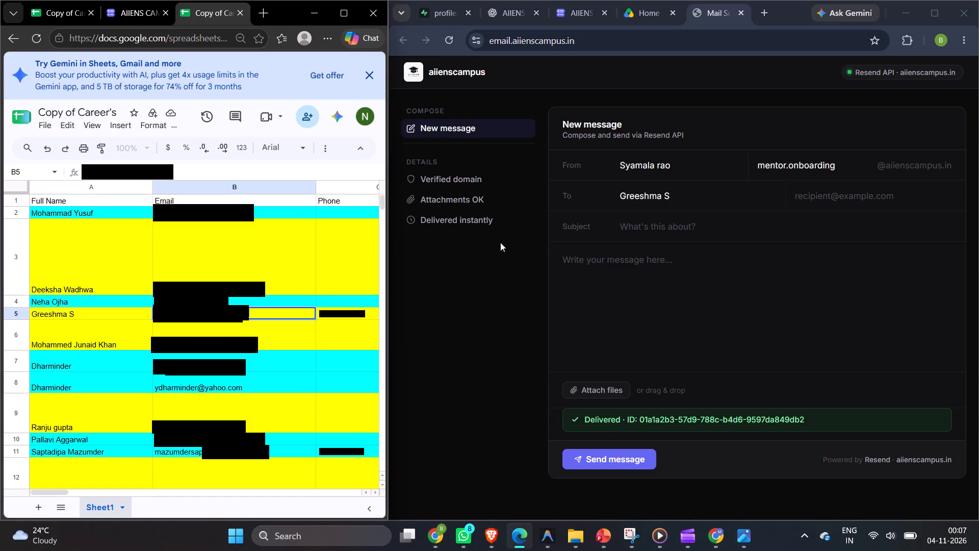
{"action": "left_click", "coordinate": [803, 196]}
{"action": "key", "text": "ctrl+v"}
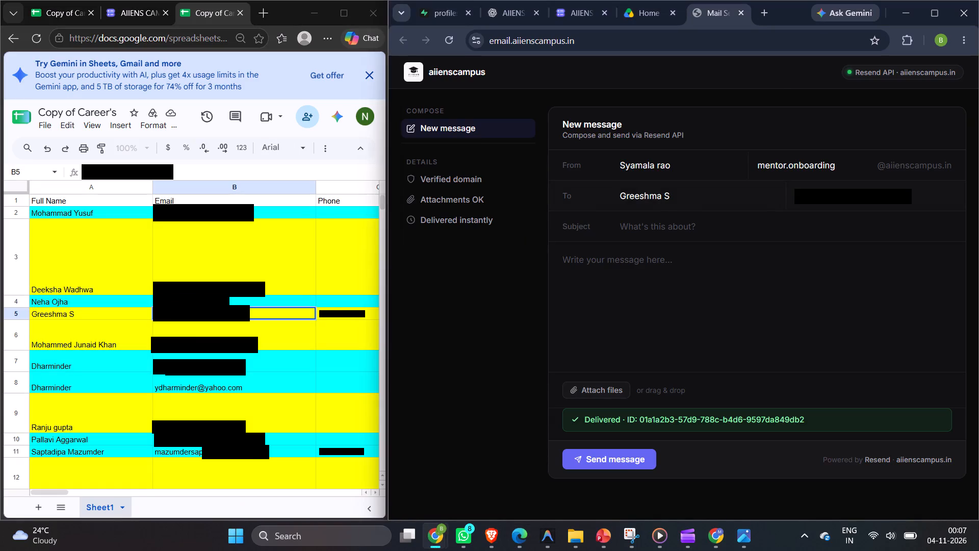
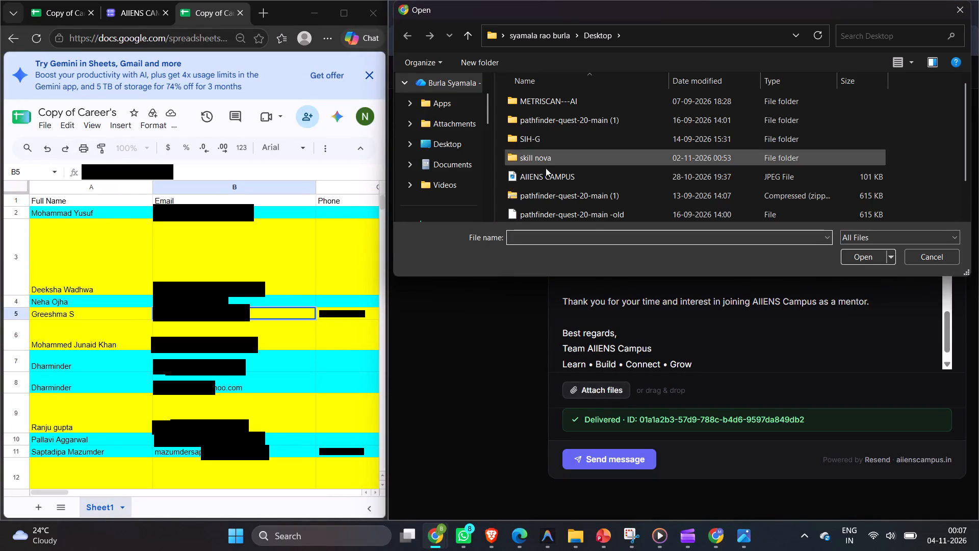
Attach the AIIENS CAMPUS JPEG from the Desktop folder and send the reminder to the row 5 candidate.
{"action": "left_click", "coordinate": [546, 168]}
{"action": "left_click", "coordinate": [546, 173]}
{"action": "left_click", "coordinate": [869, 260]}
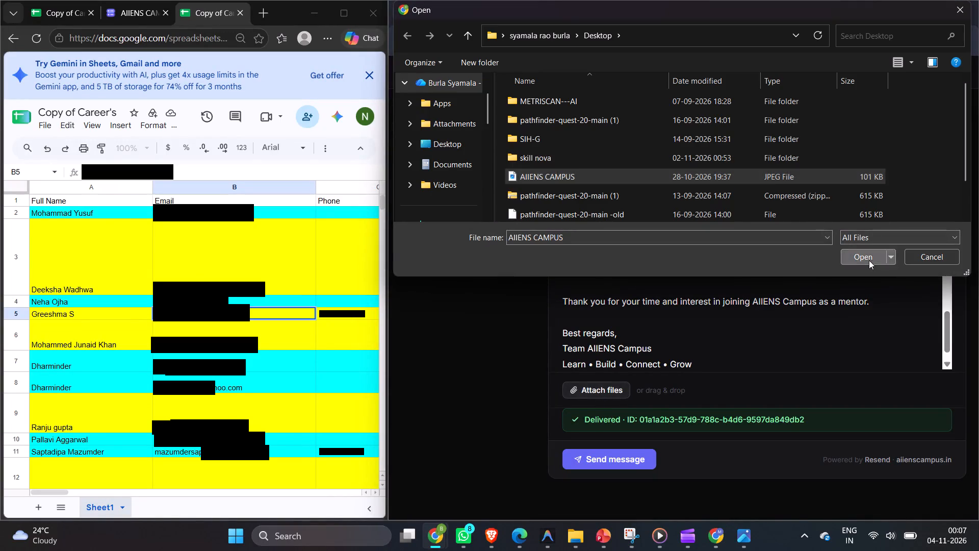
{"action": "left_click", "coordinate": [633, 478]}
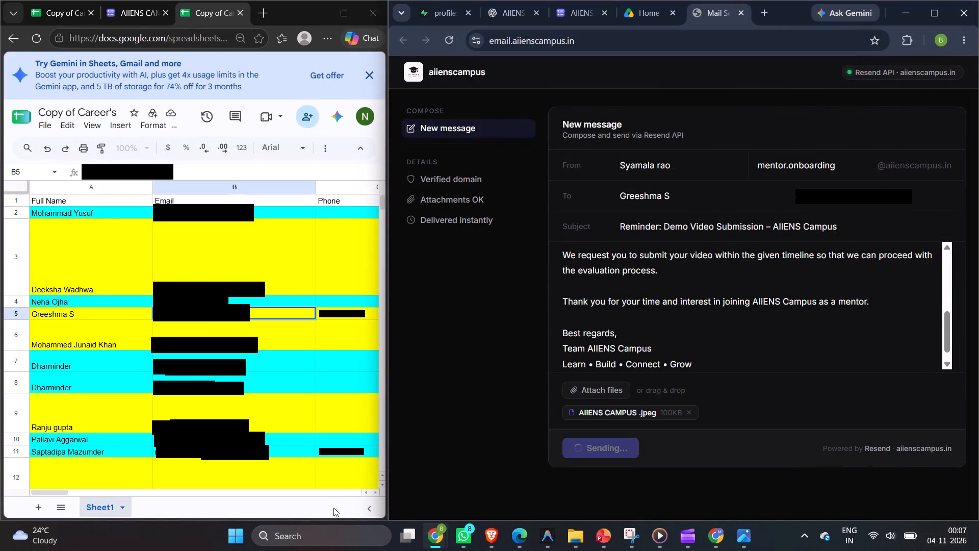
Copy the row 6 candidate's full name from the spreadsheet into the new message's recipient name.
{"action": "scroll", "coordinate": [158, 352], "scroll_direction": "right", "scroll_amount": 2}
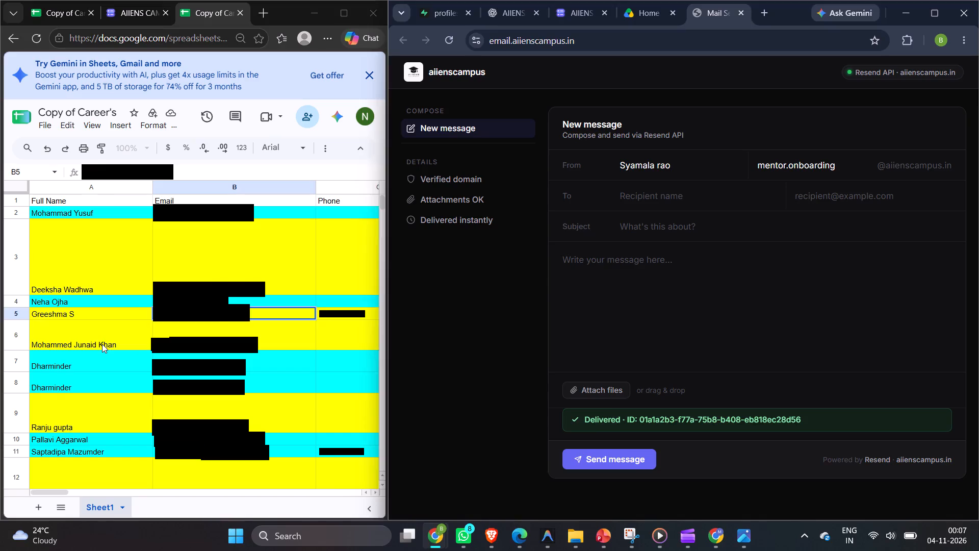
{"action": "double_click", "coordinate": [102, 344]}
{"action": "key", "text": "ctrl+a"}
{"action": "key", "text": "ctrl+c"}
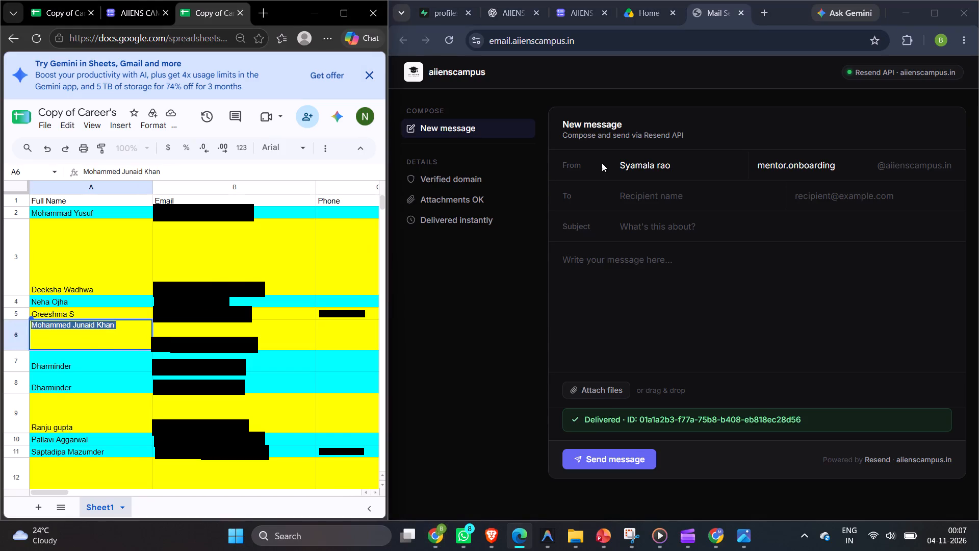
{"action": "left_click", "coordinate": [634, 189]}
{"action": "left_click", "coordinate": [634, 189], "text": "ctrl"}
{"action": "key", "text": "ctrl+v"}
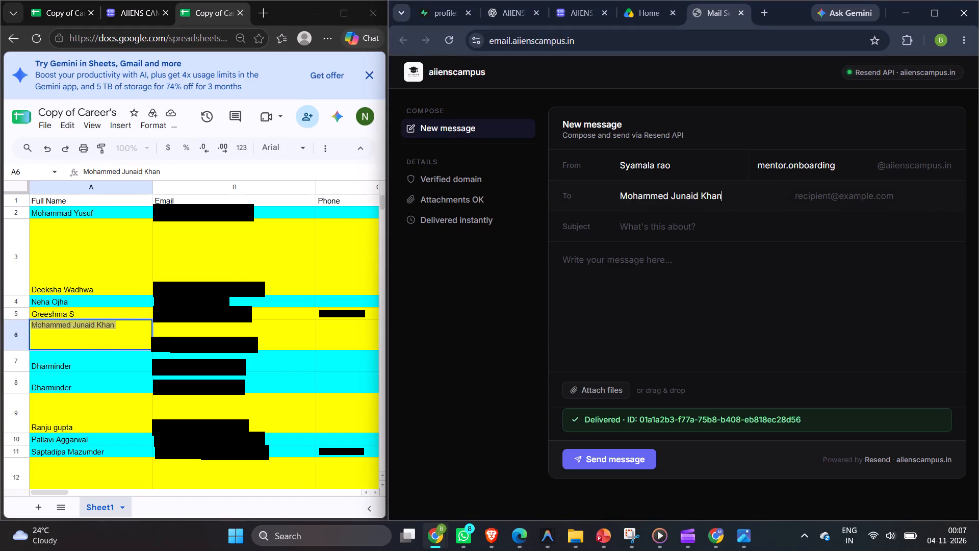
Copy the row 6 candidate's email address from the spreadsheet into the new message's recipient email.
{"action": "double_click", "coordinate": [234, 340]}
{"action": "key", "text": "ctrl+a"}
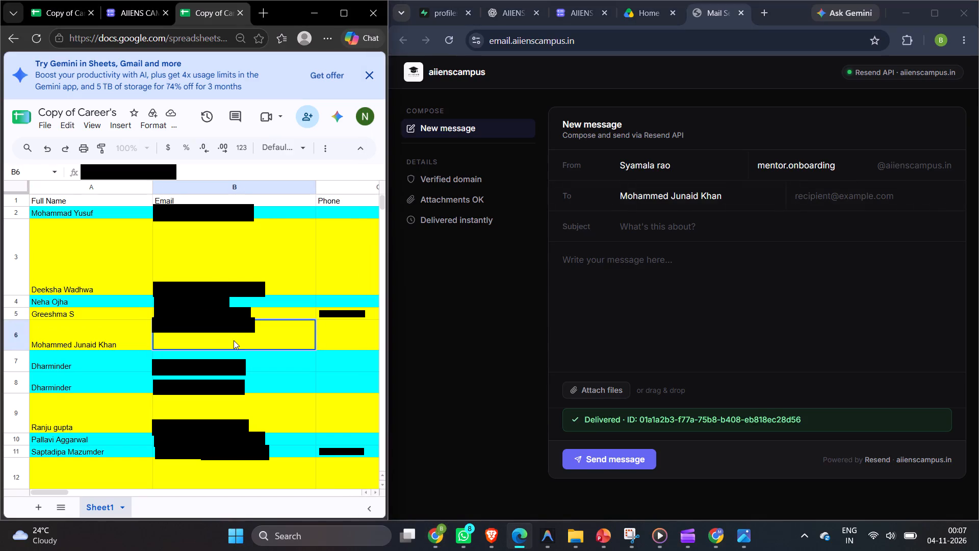
{"action": "key", "text": "ctrl+c"}
{"action": "left_click", "coordinate": [806, 197]}
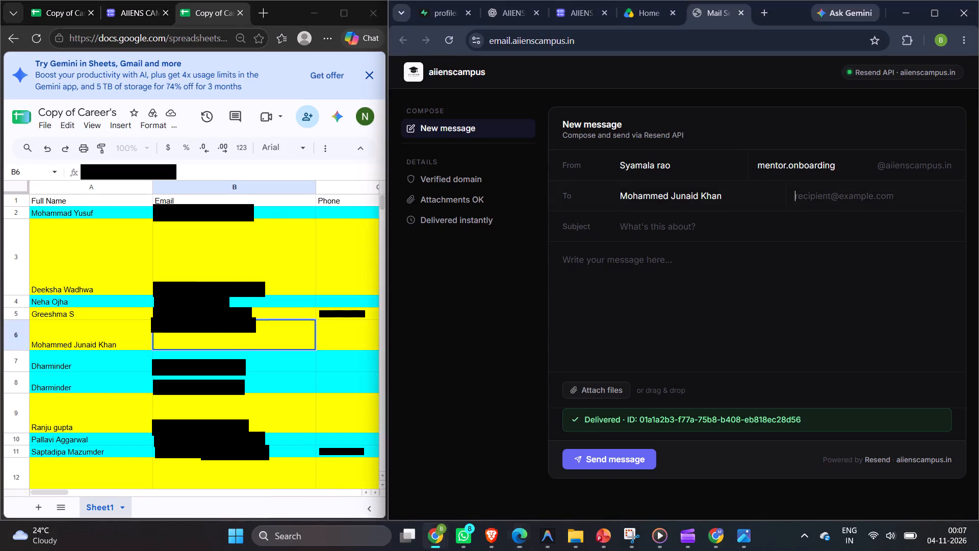
{"action": "key", "text": "ctrl+v"}
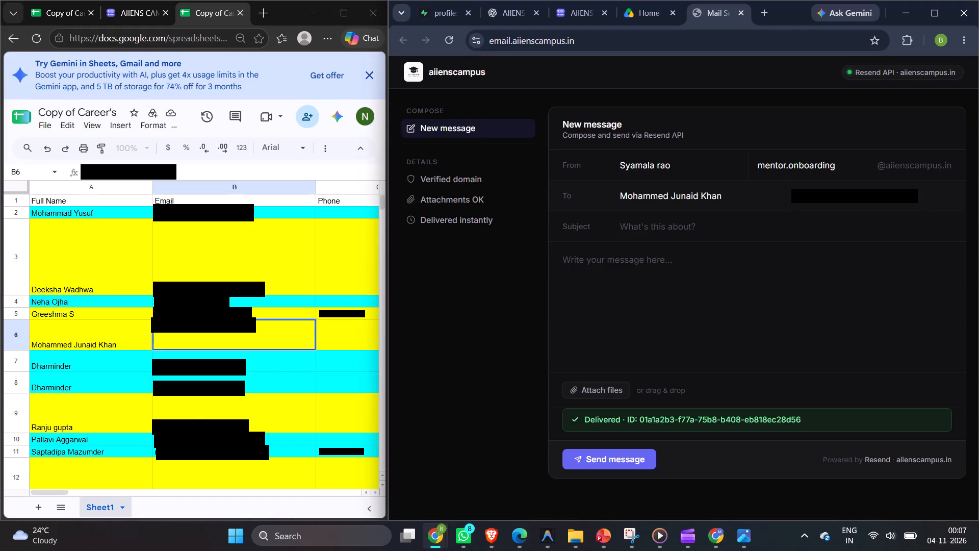
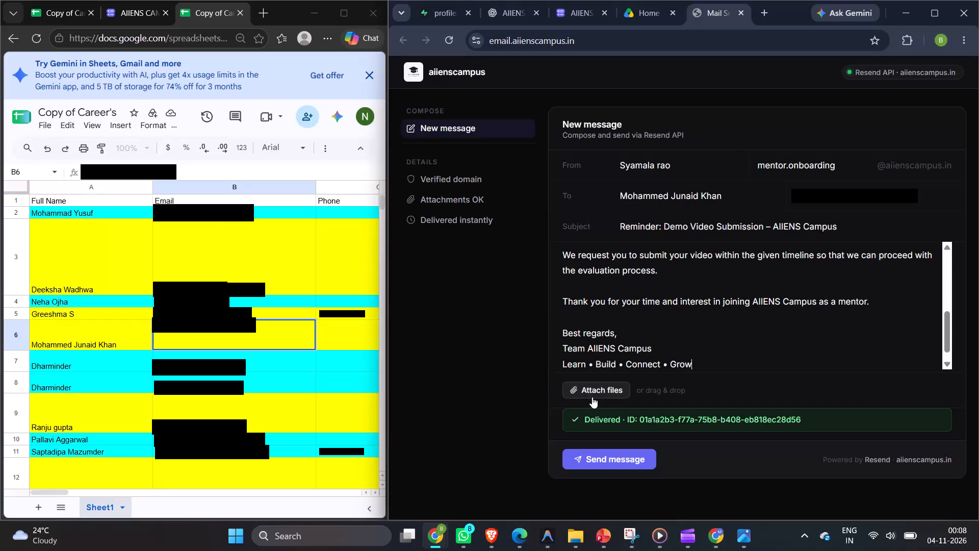
Attach the AIIENS CAMPUS JPEG from the Desktop folder and send the reminder to the row 6 candidate.
{"action": "left_click", "coordinate": [596, 385]}
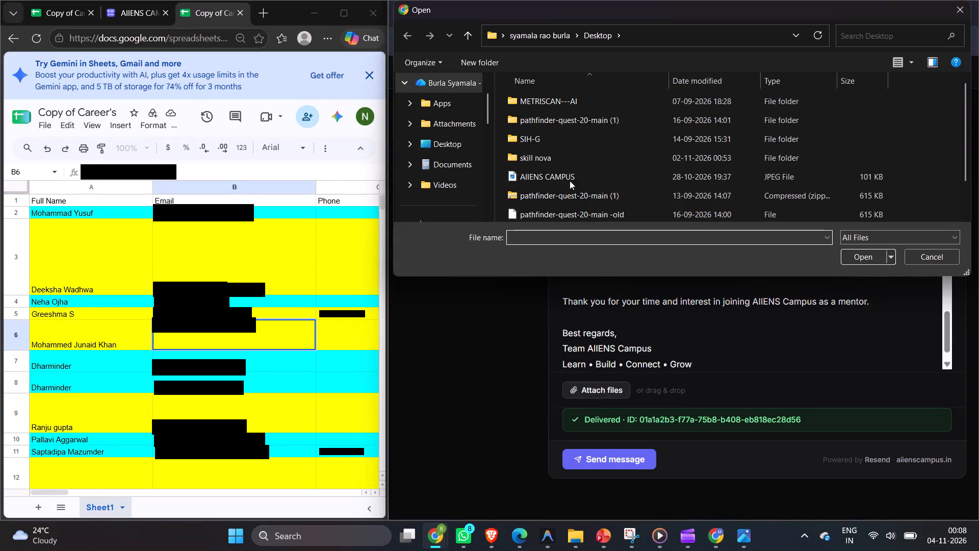
{"action": "left_click", "coordinate": [568, 185]}
{"action": "left_click", "coordinate": [561, 178]}
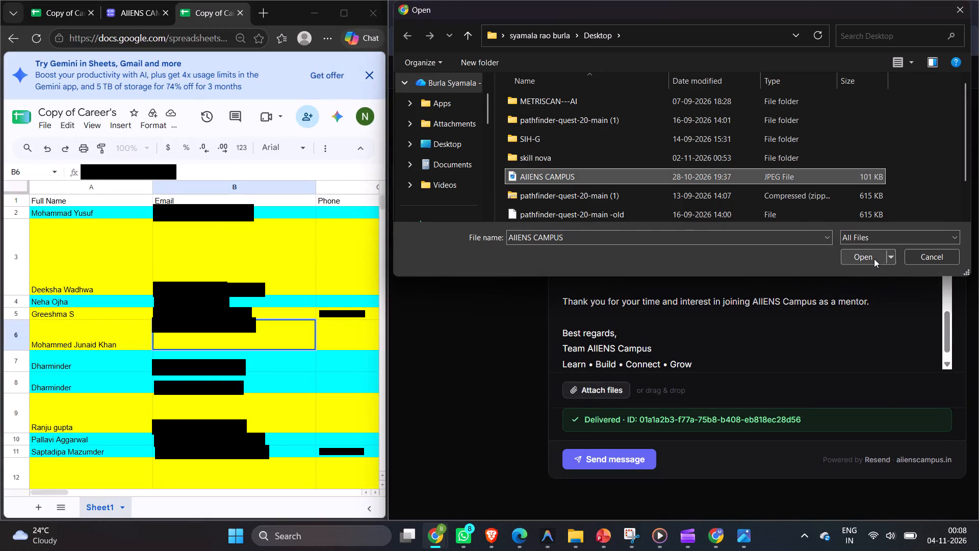
{"action": "left_click", "coordinate": [874, 259]}
{"action": "left_click", "coordinate": [647, 484]}
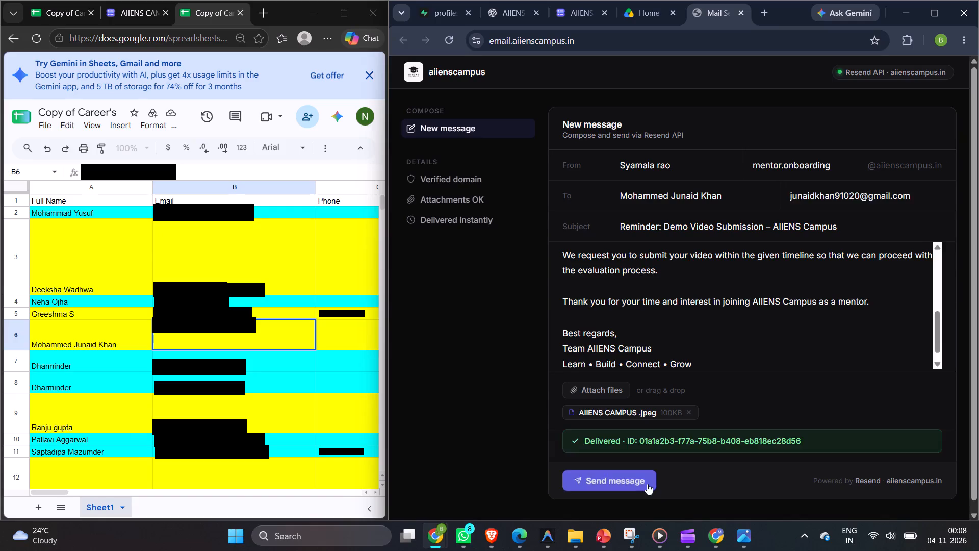
Copy the row 9 candidate's full name from the spreadsheet into the new message's recipient name.
{"action": "scroll", "coordinate": [145, 344], "scroll_direction": "down", "scroll_amount": 1}
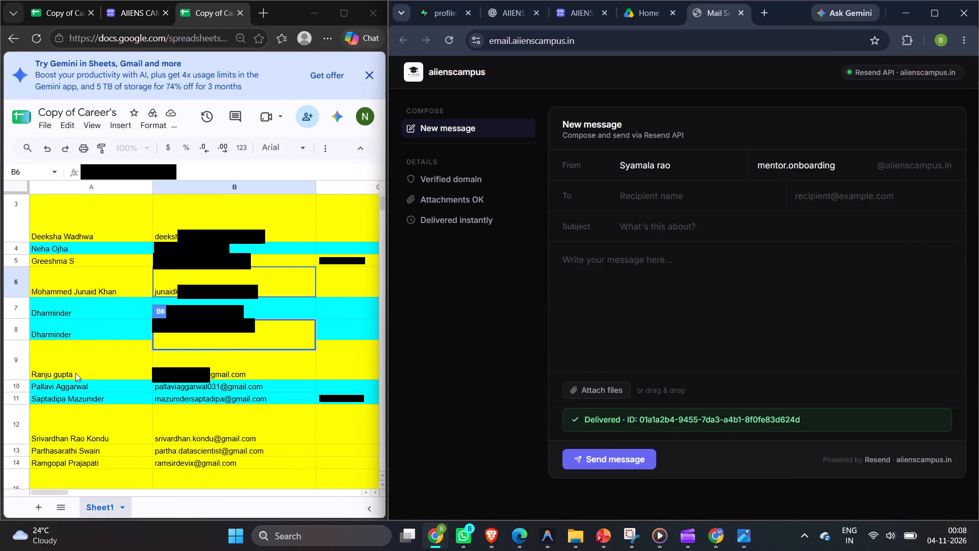
{"action": "left_click", "coordinate": [75, 373]}
{"action": "double_click", "coordinate": [75, 373]}
{"action": "key", "text": "ctrl+a"}
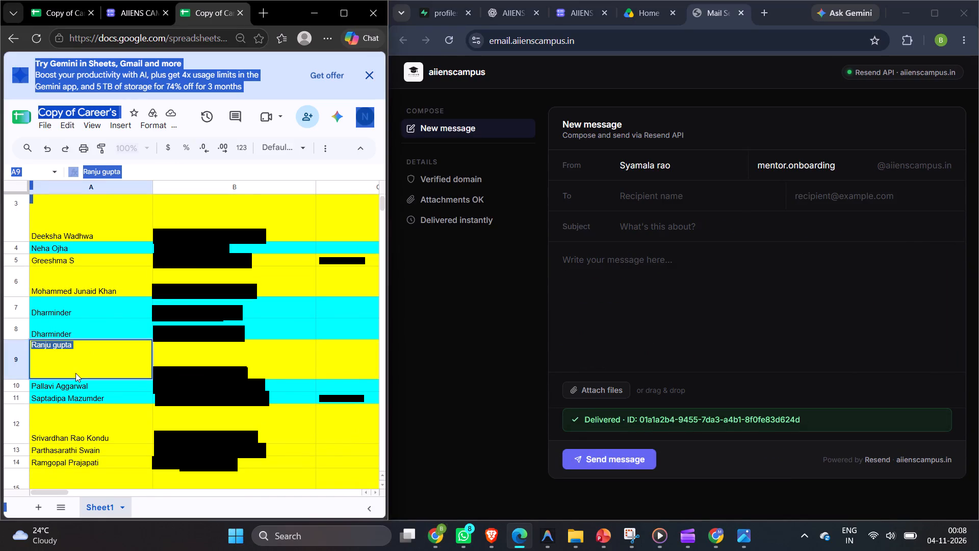
{"action": "left_click", "coordinate": [65, 353]}
{"action": "left_click", "coordinate": [61, 346]}
{"action": "key", "text": "ctrl+a"}
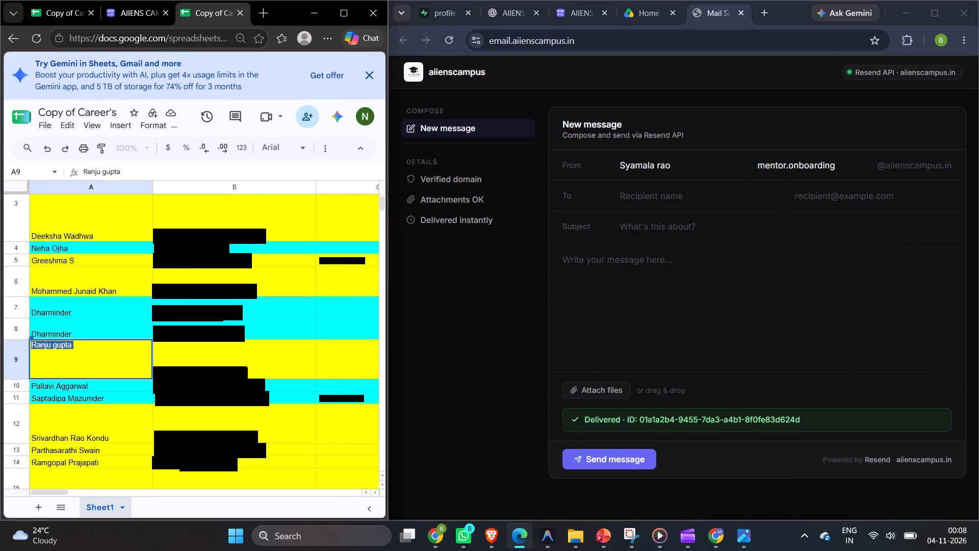
{"action": "key", "text": "ctrl+c"}
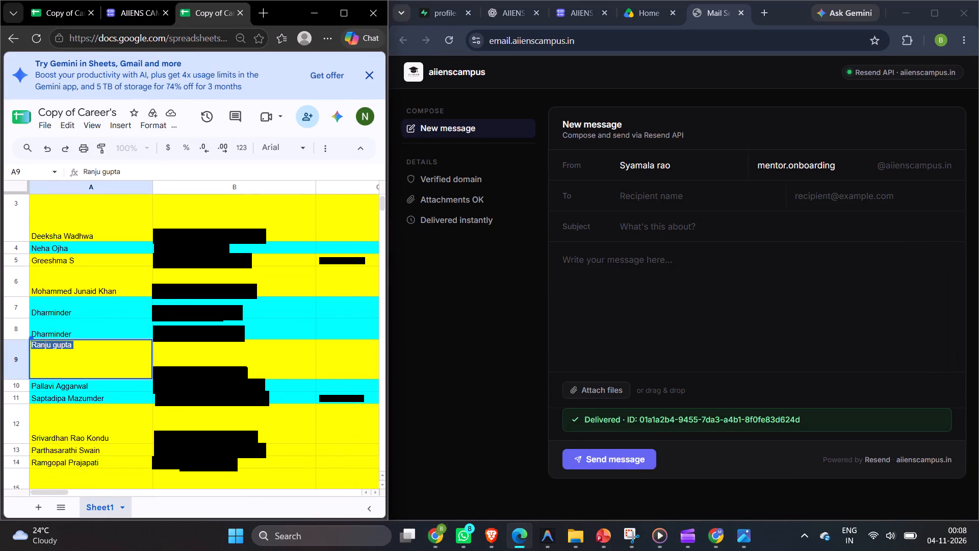
{"action": "left_click", "coordinate": [630, 189]}
{"action": "key", "text": "ctrl+v"}
Copy the row 9 candidate's email address from the spreadsheet into the new message's recipient email.
{"action": "double_click", "coordinate": [201, 366]}
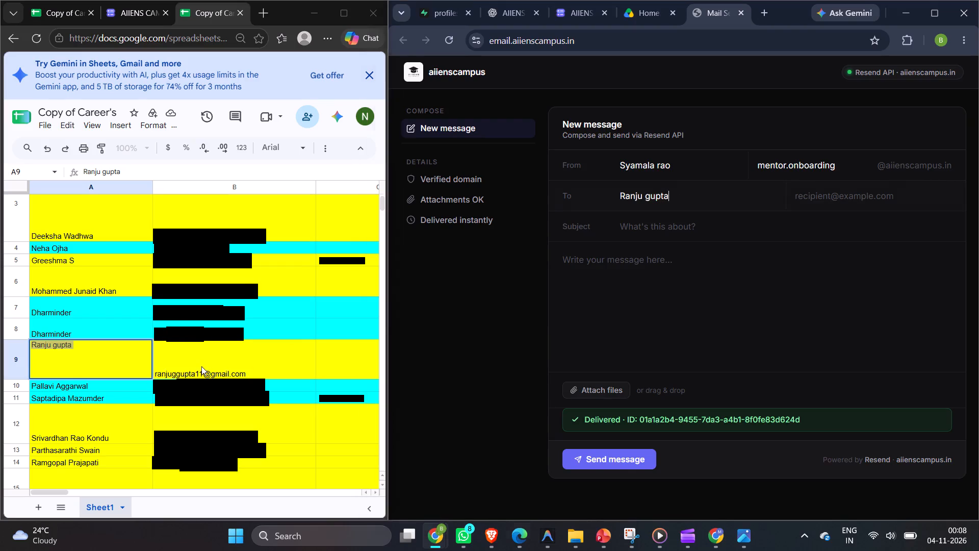
{"action": "key", "text": "ctrl+a"}
{"action": "key", "text": "ctrl+c"}
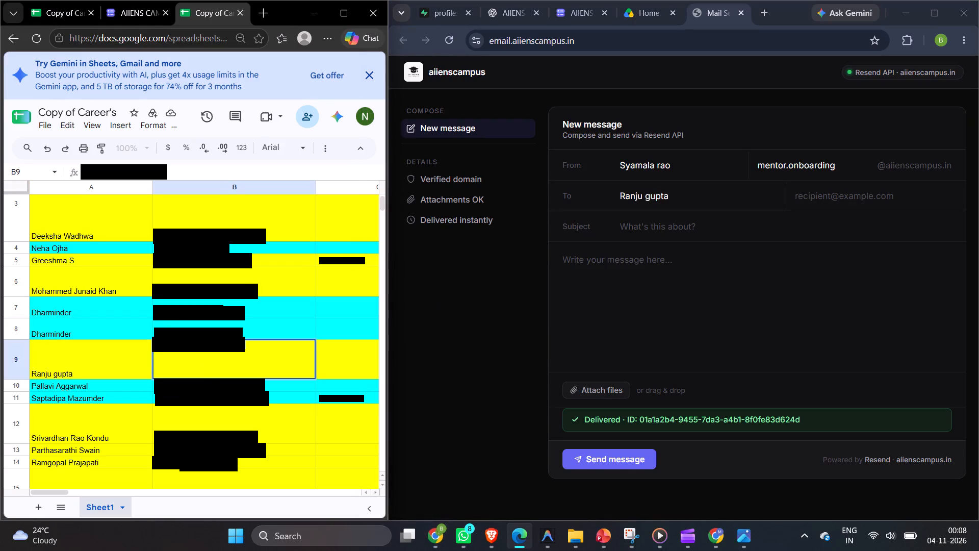
{"action": "left_click", "coordinate": [828, 202]}
{"action": "key", "text": "ctrl+v"}
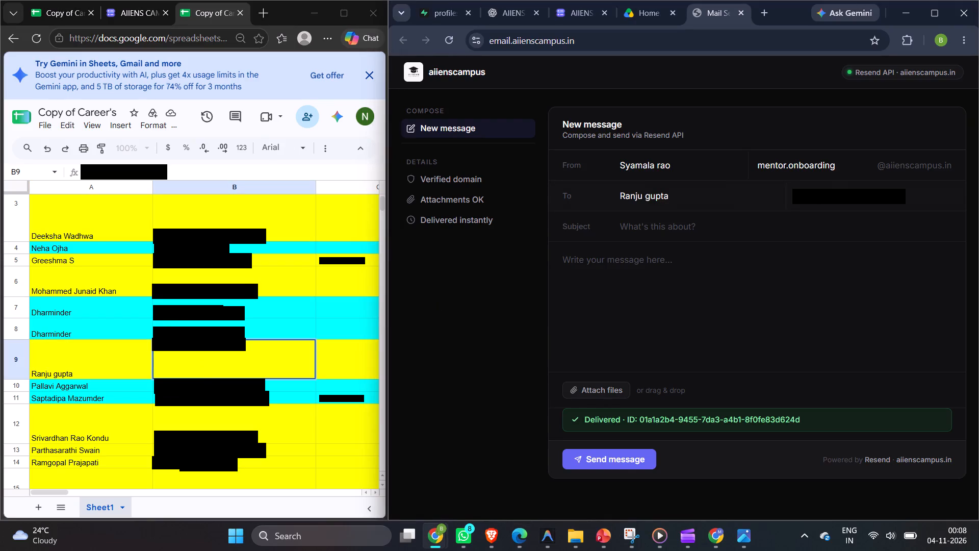
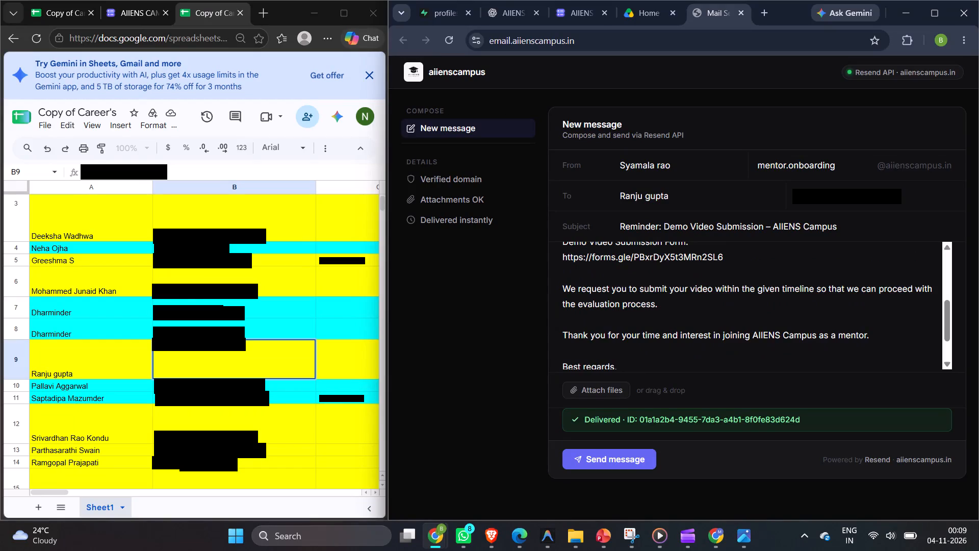
Shorten the closing thank-you sentence in the message body to "Thank you for your time".
{"action": "left_click_drag", "start_coordinate": [871, 333], "coordinate": [689, 340]}
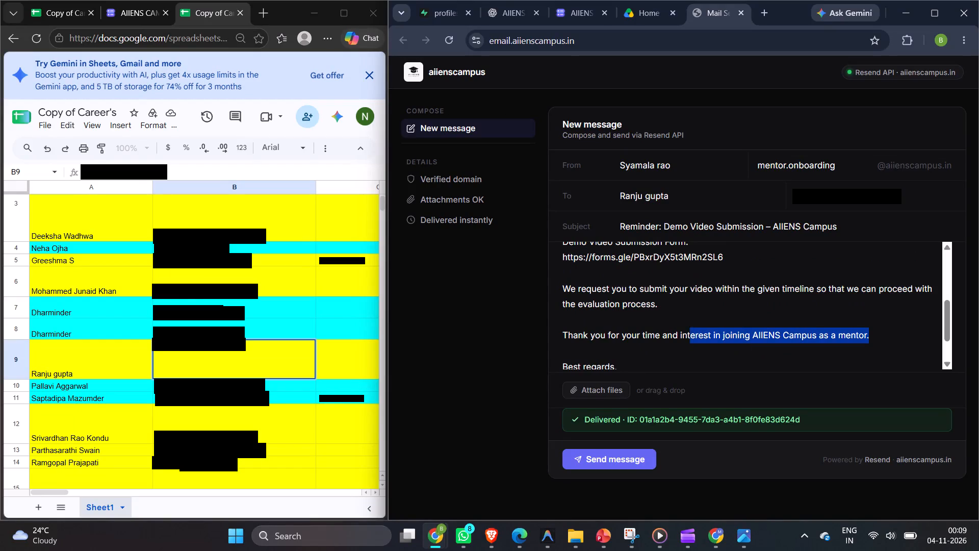
{"action": "left_click_drag", "start_coordinate": [689, 340], "coordinate": [664, 338]}
{"action": "key", "text": "BackSpace"}
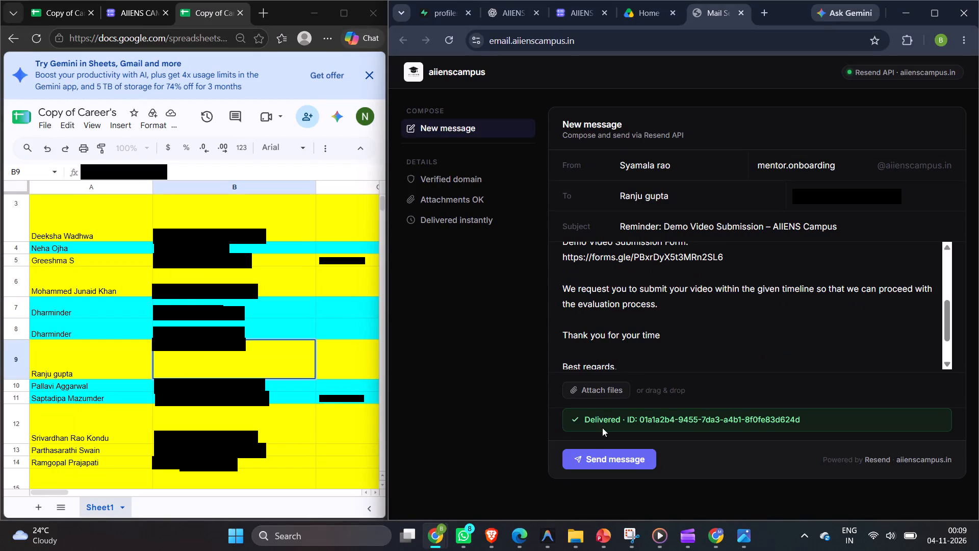
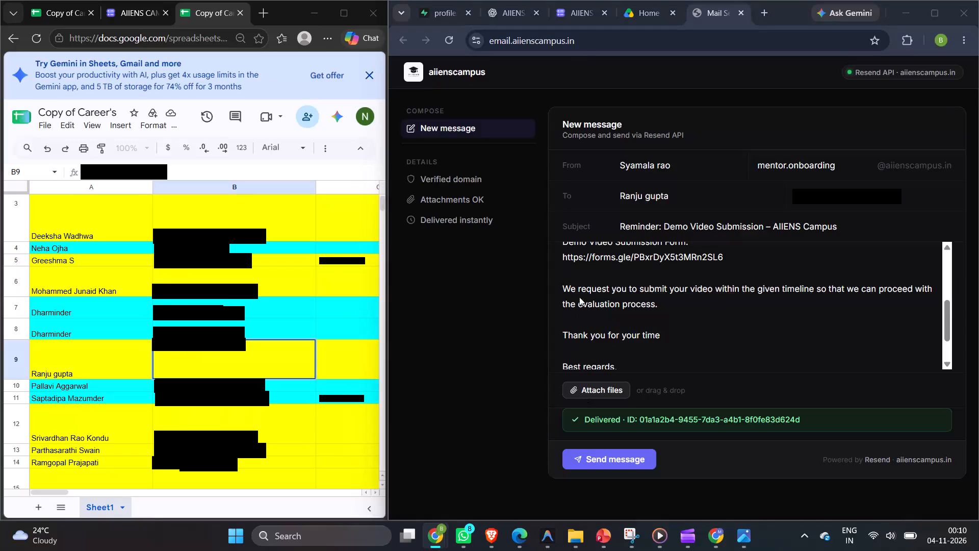
Attach the AIIENS CAMPUS JPEG from the Desktop folder to the row 9 candidate's reminder and send the message.
{"action": "left_click", "coordinate": [548, 176]}
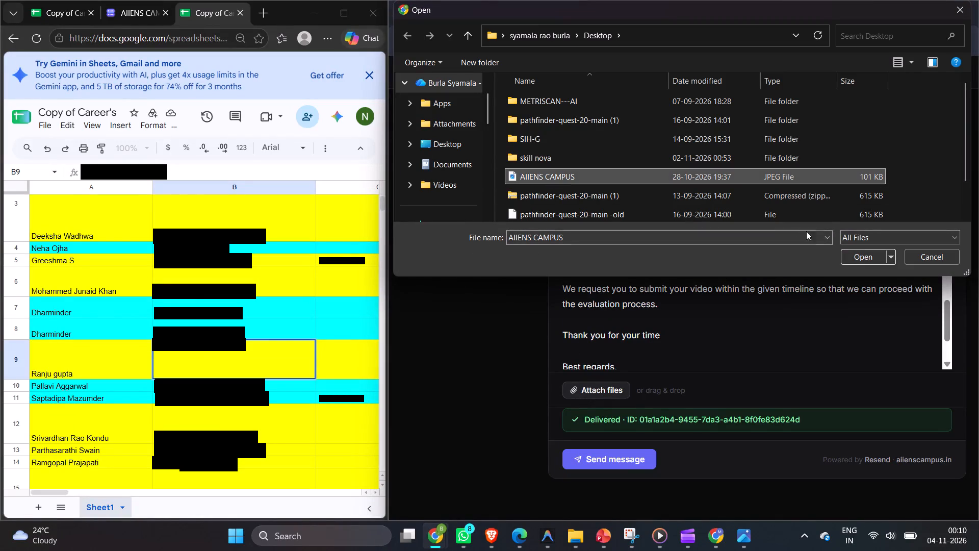
{"action": "left_click", "coordinate": [859, 250]}
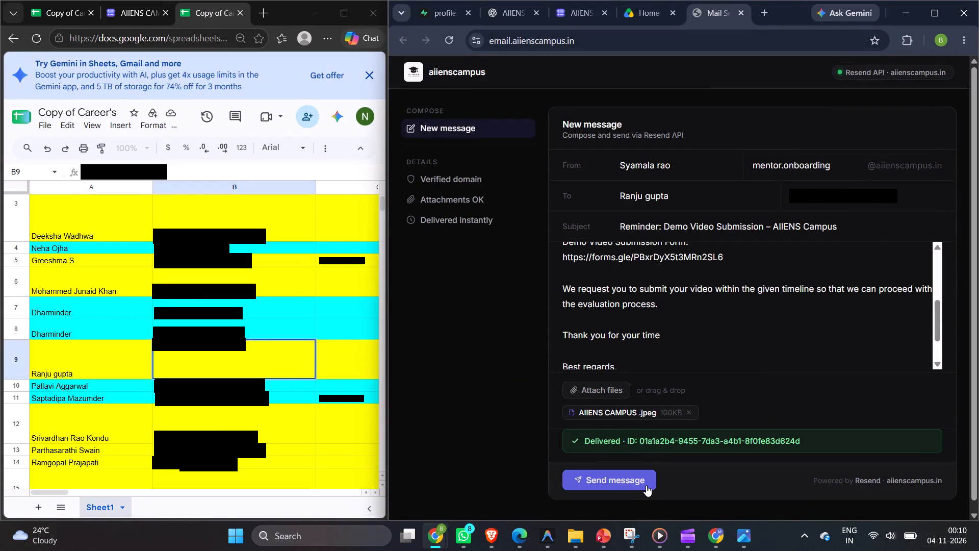
{"action": "left_click", "coordinate": [646, 483]}
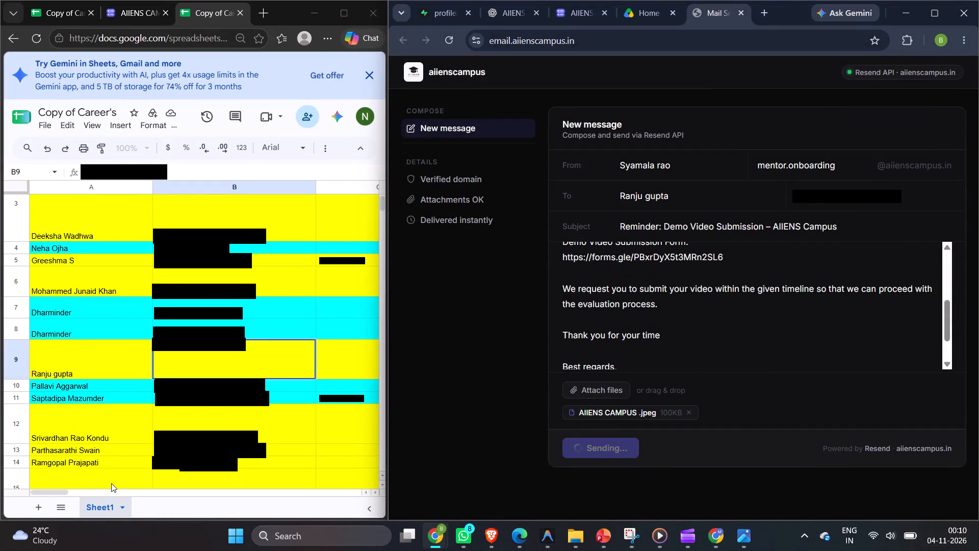
Copy the candidate's name from cell A12 of the Copy of Career's sheet into the new message's recipient name.
{"action": "scroll", "coordinate": [164, 460], "scroll_direction": "down", "scroll_amount": 2}
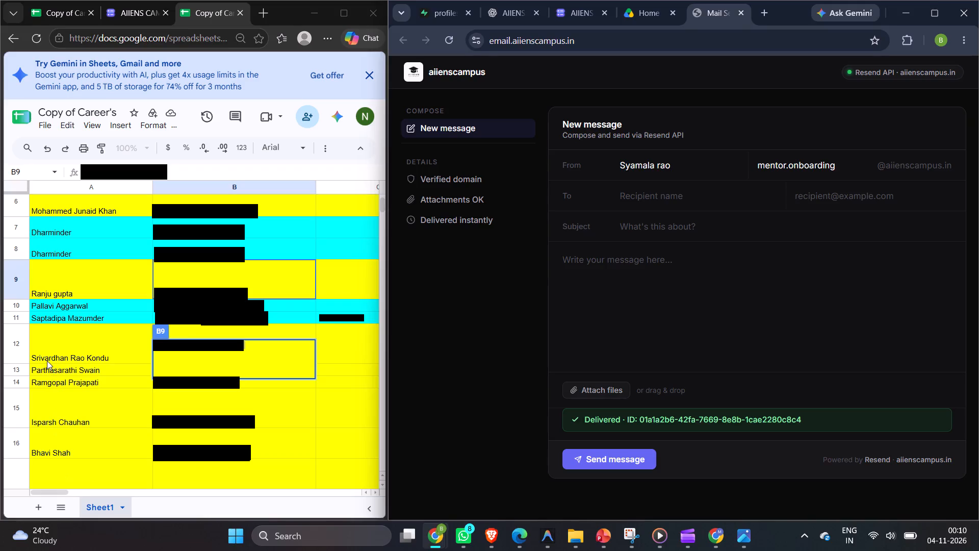
{"action": "double_click", "coordinate": [47, 361]}
{"action": "key", "text": "ctrl+a"}
{"action": "key", "text": "ctrl+c"}
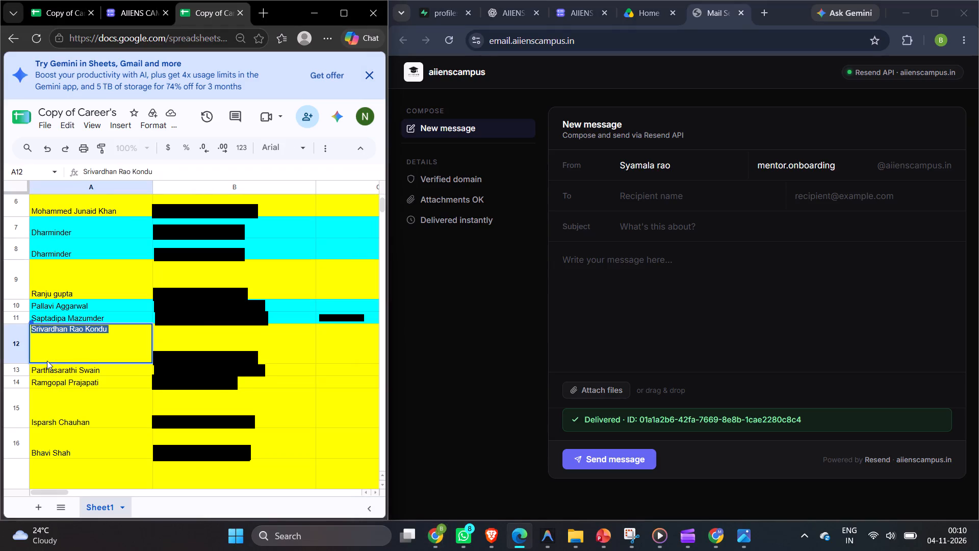
{"action": "left_click", "coordinate": [633, 188]}
{"action": "key", "text": "ctrl+v"}
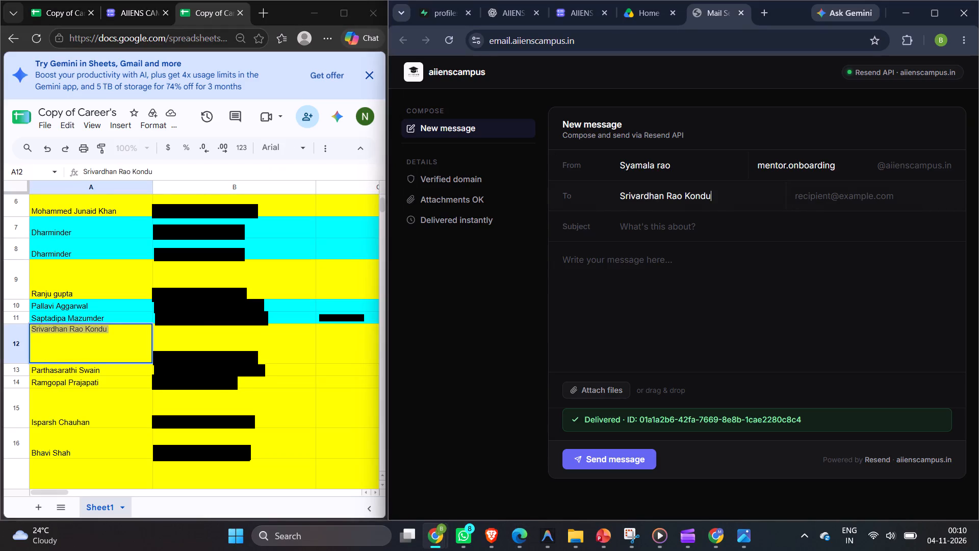
Copy the same candidate's email address from cell B12 into the new message's recipient email address.
{"action": "scroll", "coordinate": [200, 315], "scroll_direction": "up", "scroll_amount": 4}
{"action": "scroll", "coordinate": [200, 315], "scroll_direction": "down", "scroll_amount": 2}
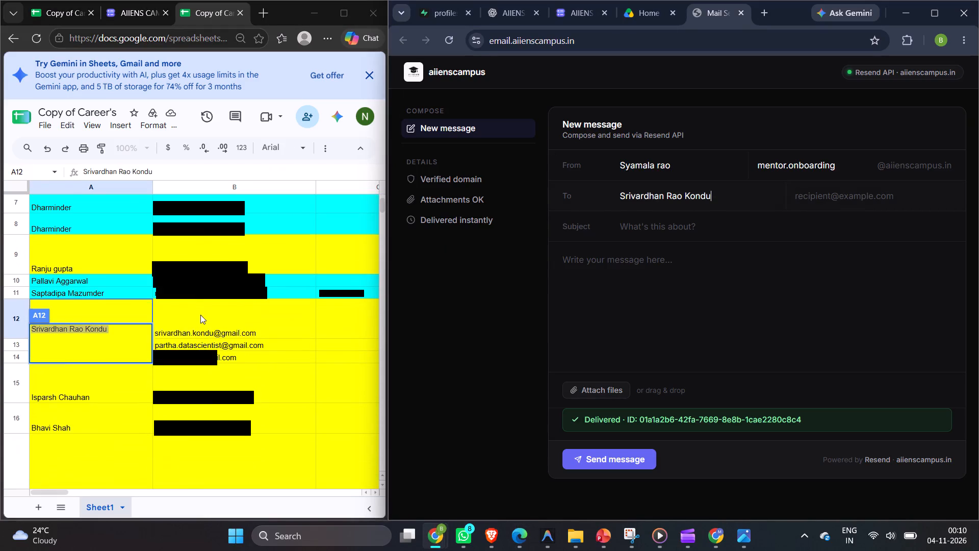
{"action": "left_click", "coordinate": [202, 327]}
{"action": "double_click", "coordinate": [202, 327]}
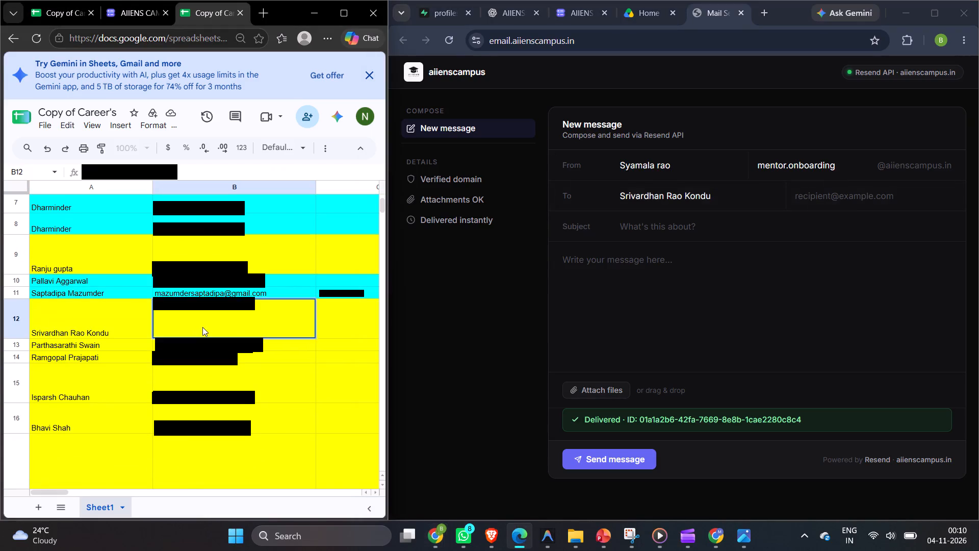
{"action": "key", "text": "ctrl+a"}
{"action": "left_click", "coordinate": [185, 304]}
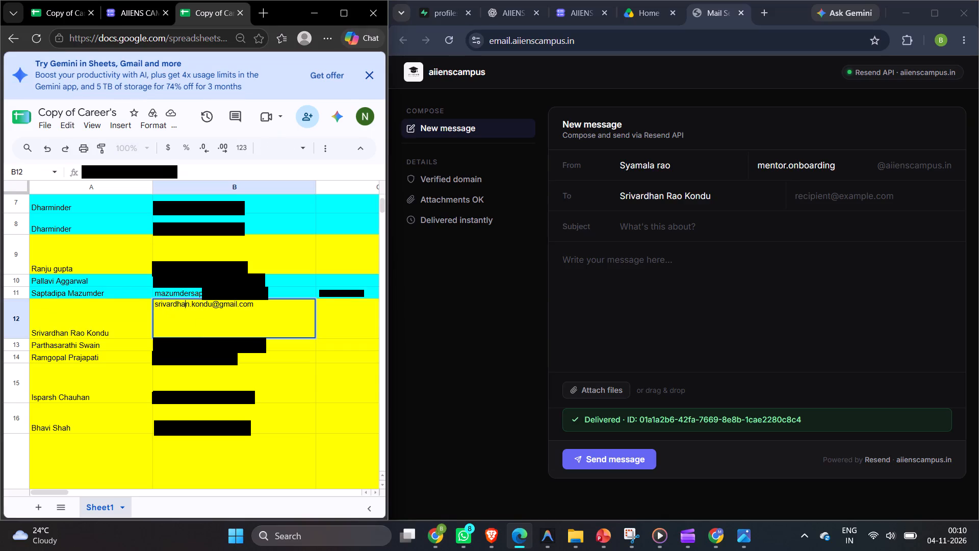
{"action": "left_click", "coordinate": [185, 304]}
{"action": "key", "text": "ctrl+a"}
{"action": "key", "text": "ctrl+c"}
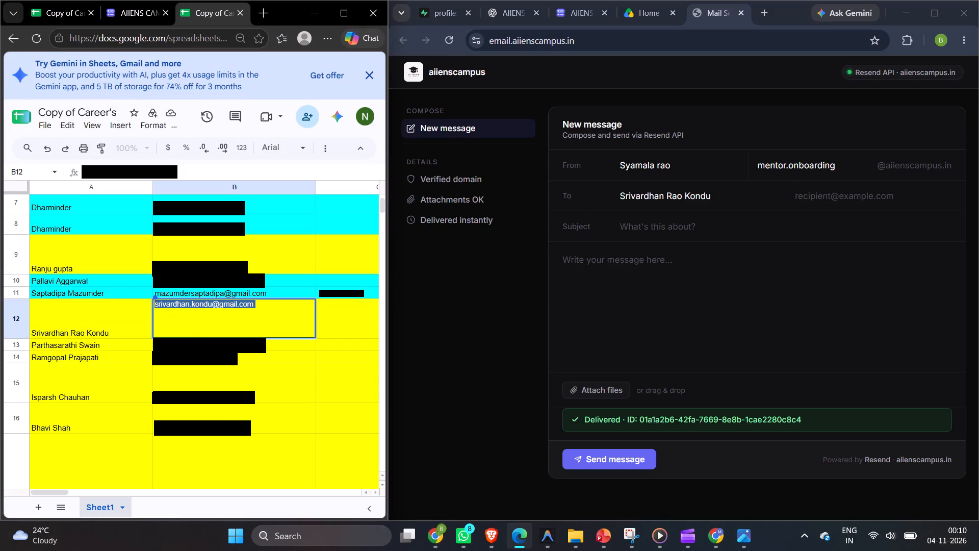
{"action": "left_click", "coordinate": [870, 204]}
{"action": "key", "text": "ctrl+v"}
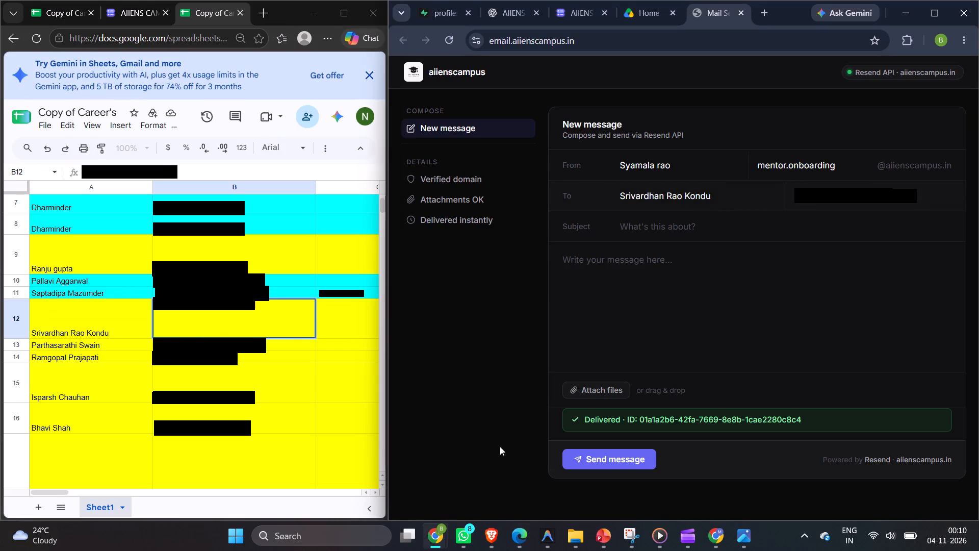
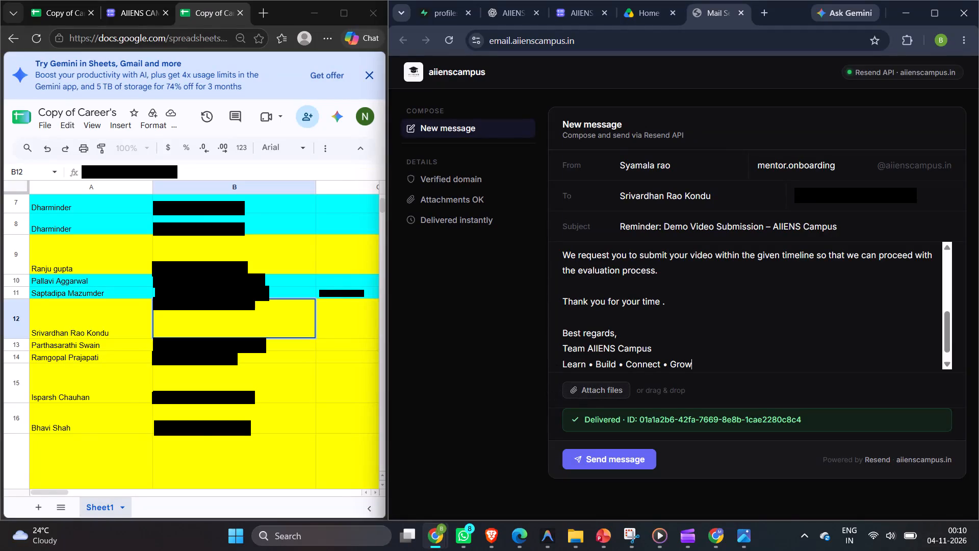
Delete the stray period after "Thank you for your time" in the message body.
{"action": "left_click", "coordinate": [671, 307]}
{"action": "key", "text": "BackSpace"}
Attach the AIIENS CAMPUS JPEG from the Desktop folder to the row 12 candidate's reminder and send the message.
{"action": "left_click", "coordinate": [589, 386]}
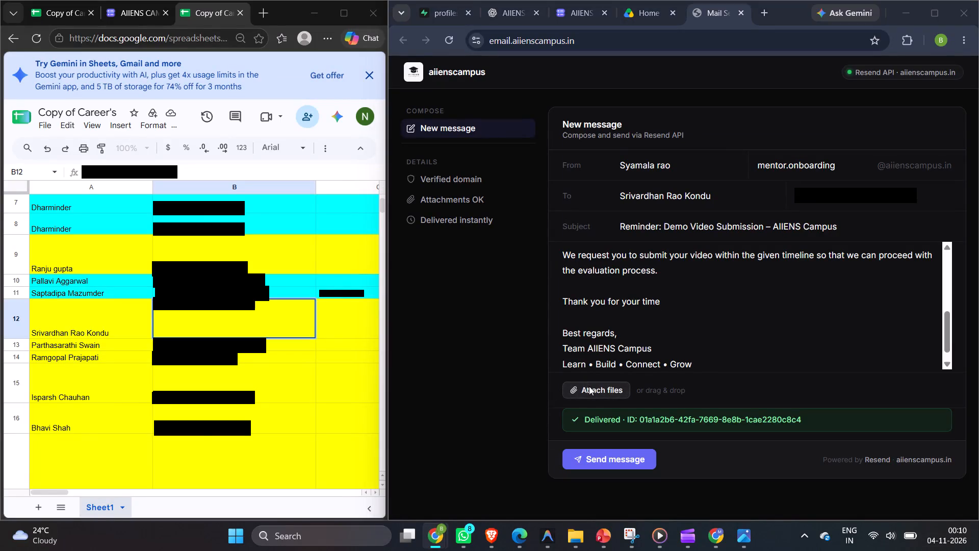
{"action": "left_click", "coordinate": [545, 170]}
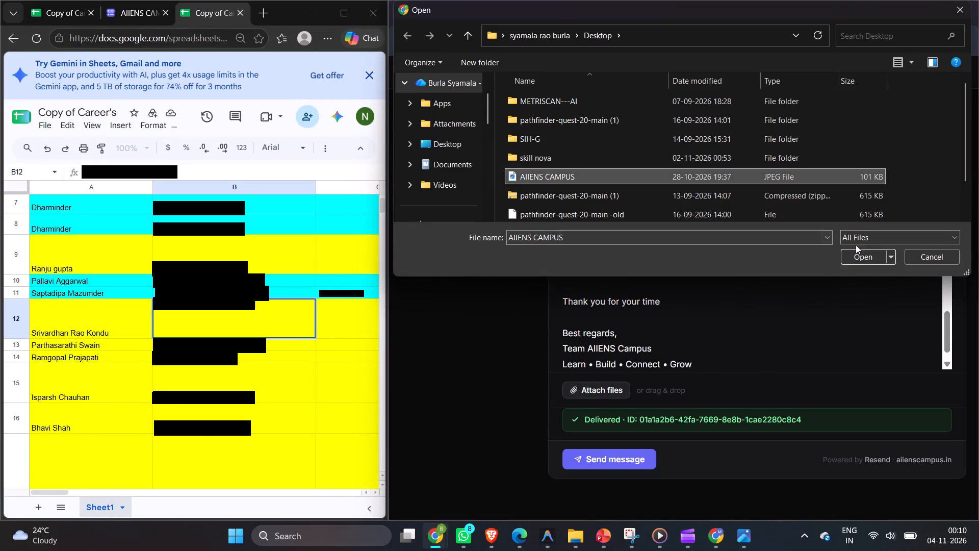
{"action": "left_click", "coordinate": [859, 250]}
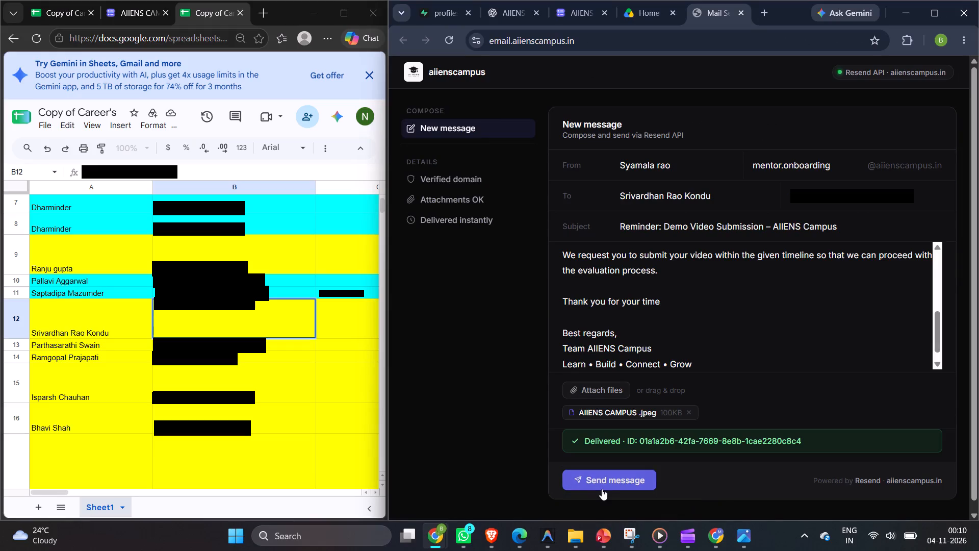
{"action": "left_click", "coordinate": [598, 484]}
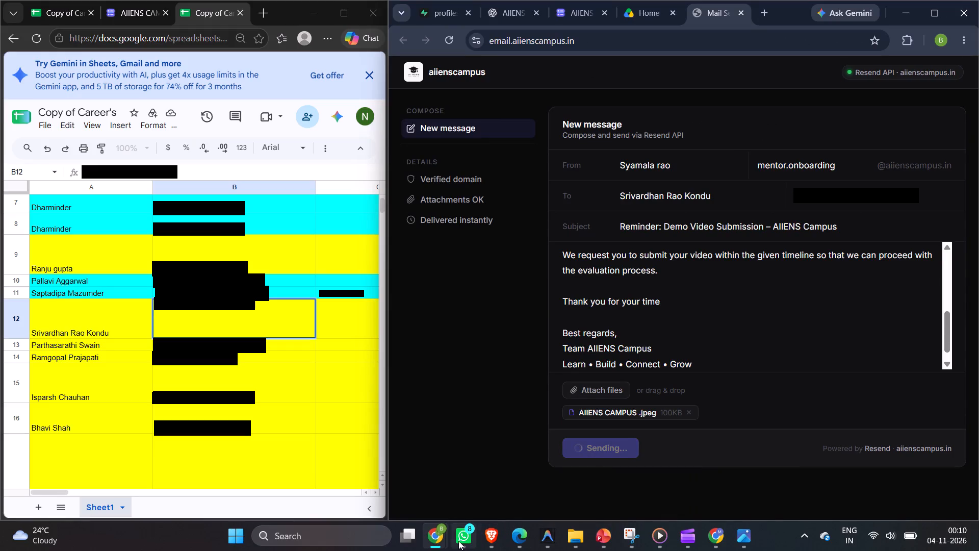
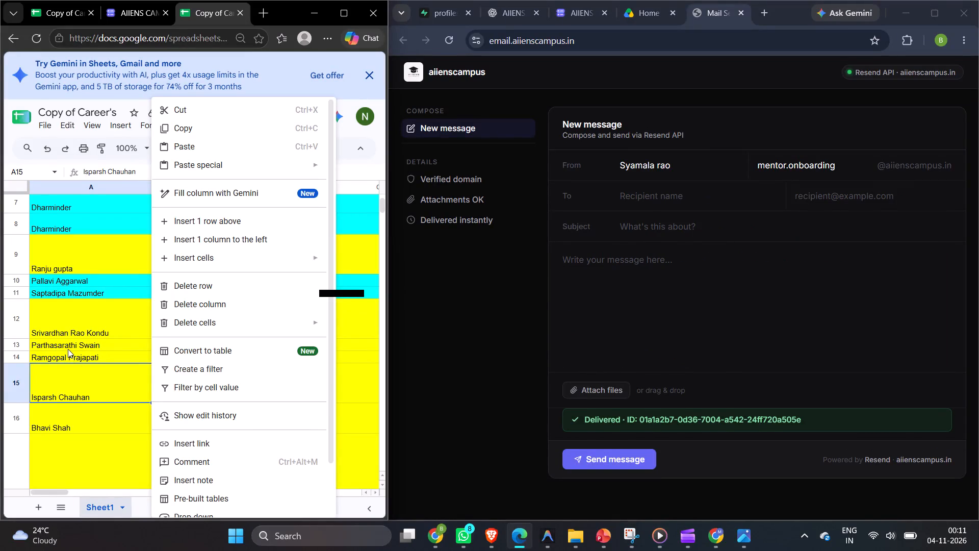
Address the new message to the row 13 candidate, copying the recipient name and email address from the Copy of Career's spreadsheet.
{"action": "left_click", "coordinate": [68, 349]}
{"action": "double_click", "coordinate": [68, 349], "text": "ctrl"}
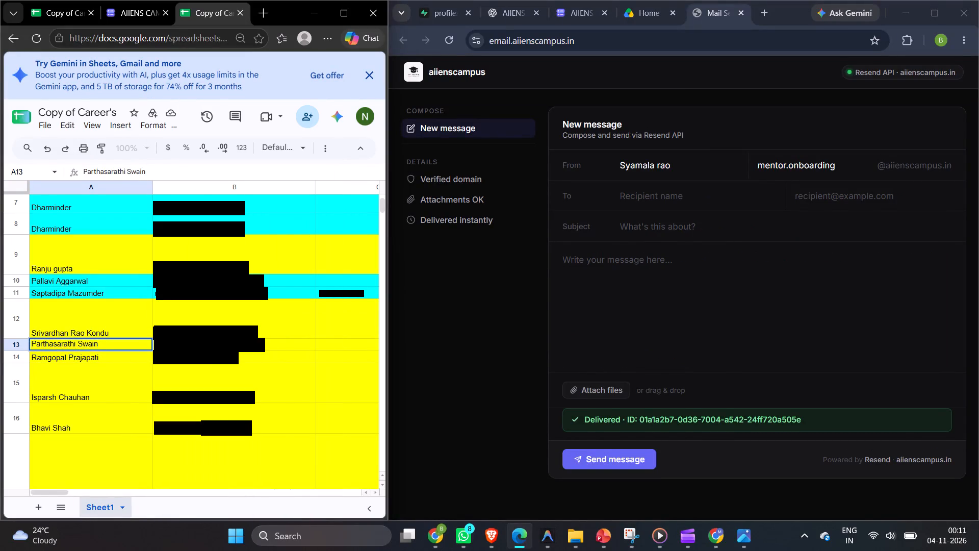
{"action": "key", "text": "ctrl+a"}
{"action": "key", "text": "ctrl+c"}
{"action": "left_click", "coordinate": [684, 196]}
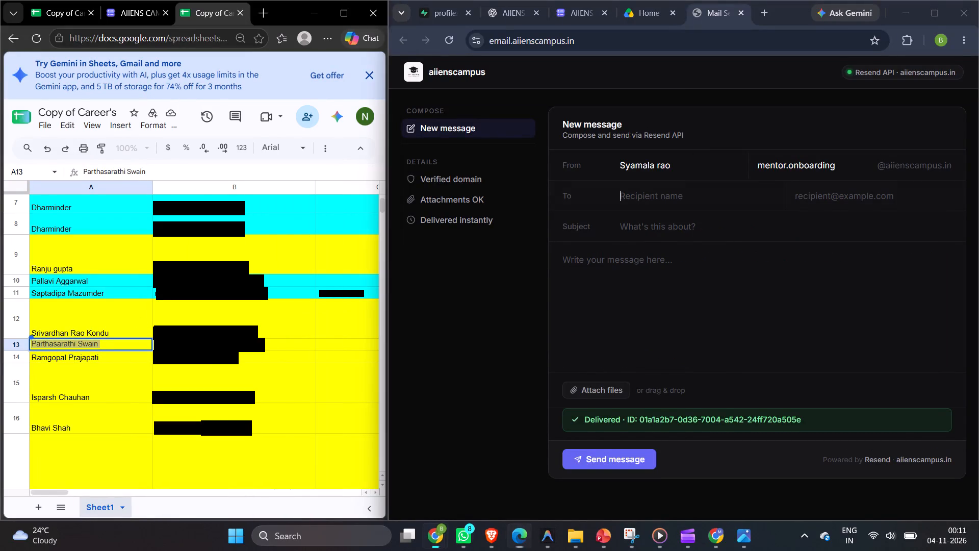
{"action": "key", "text": "ctrl+v"}
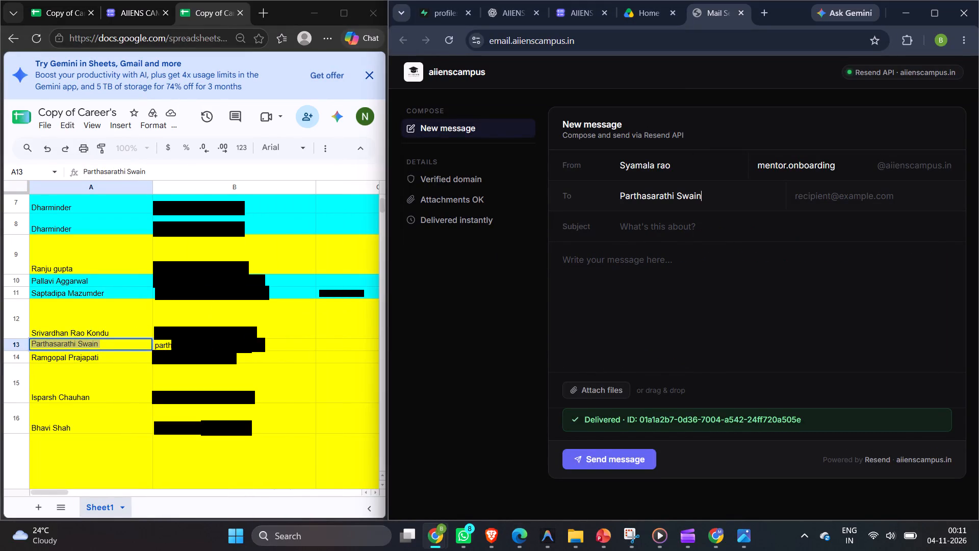
{"action": "double_click", "coordinate": [202, 346]}
{"action": "key", "text": "ctrl+a"}
{"action": "key", "text": "ctrl+c"}
{"action": "left_click", "coordinate": [202, 346], "text": "ctrl"}
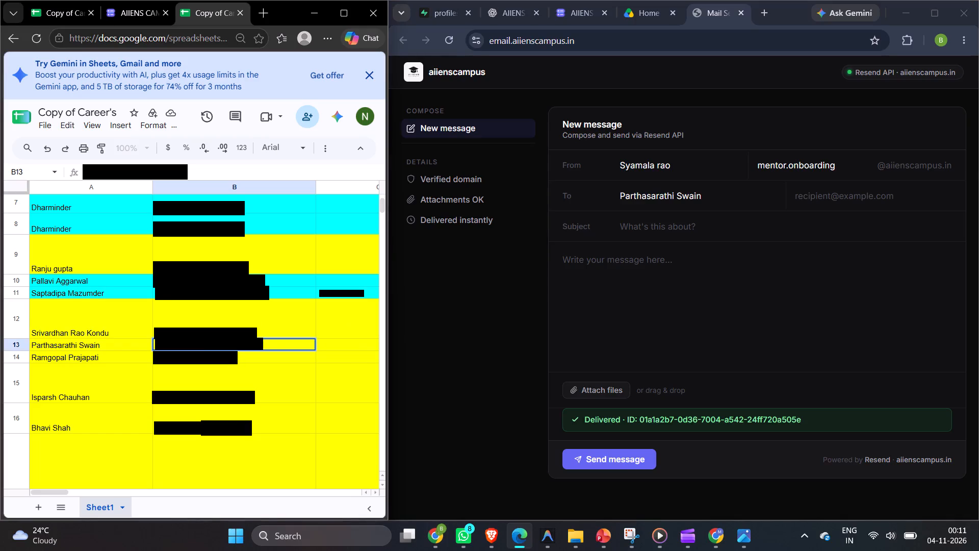
{"action": "left_click", "coordinate": [866, 202]}
{"action": "key", "text": "ctrl+v"}
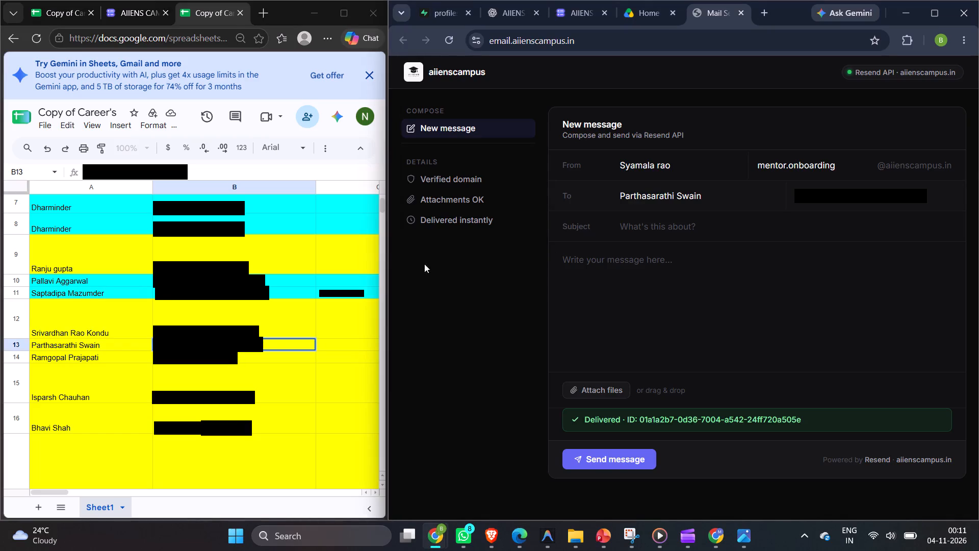
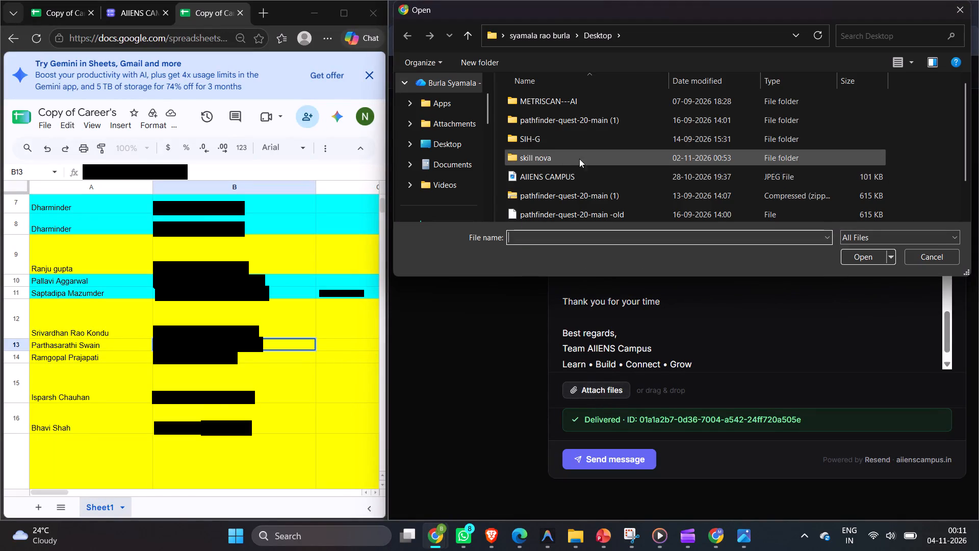
Attach the AIIENS CAMPUS image from the Desktop and send the message to the row 13 candidate.
{"action": "left_click", "coordinate": [552, 170]}
{"action": "left_click", "coordinate": [862, 260]}
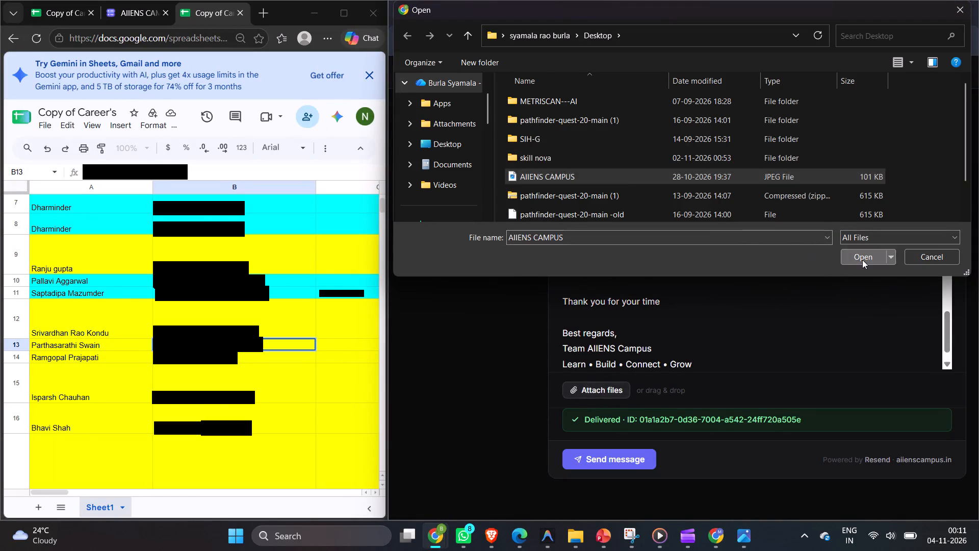
{"action": "left_click", "coordinate": [616, 470]}
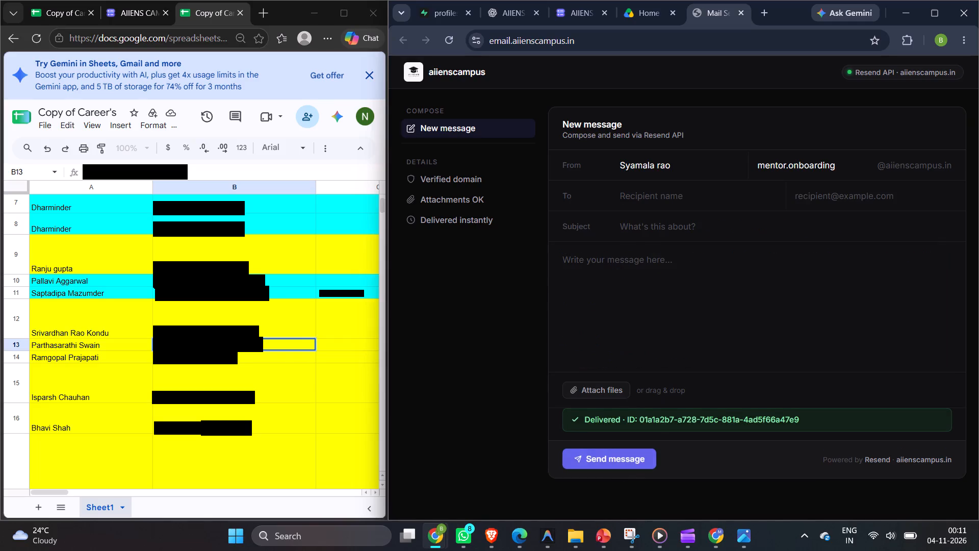
Address the new message to the row 14 candidate, copying the recipient name and email address from the Copy of Career's spreadsheet.
{"action": "double_click", "coordinate": [59, 358]}
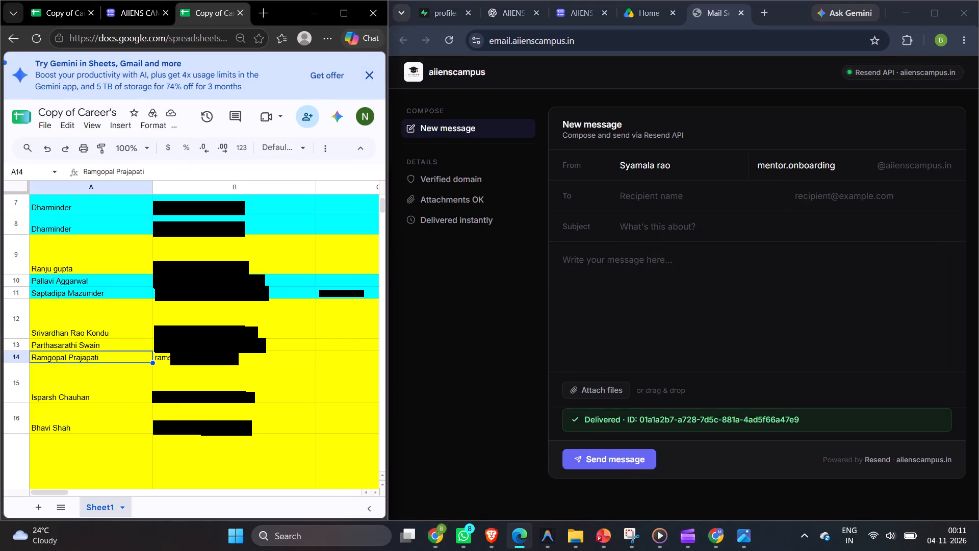
{"action": "key", "text": "ctrl+a"}
{"action": "key", "text": "ctrl+c"}
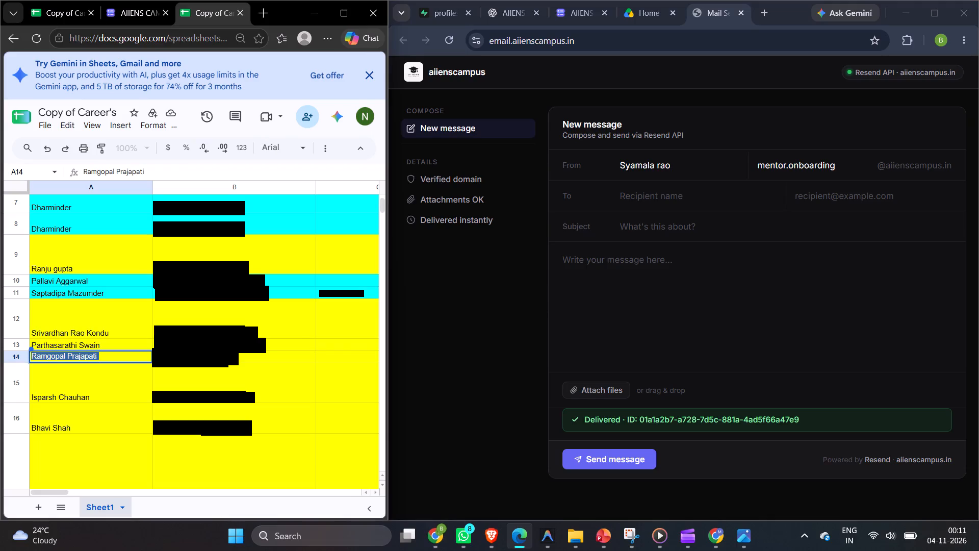
{"action": "left_click", "coordinate": [625, 185]}
{"action": "key", "text": "ctrl+v"}
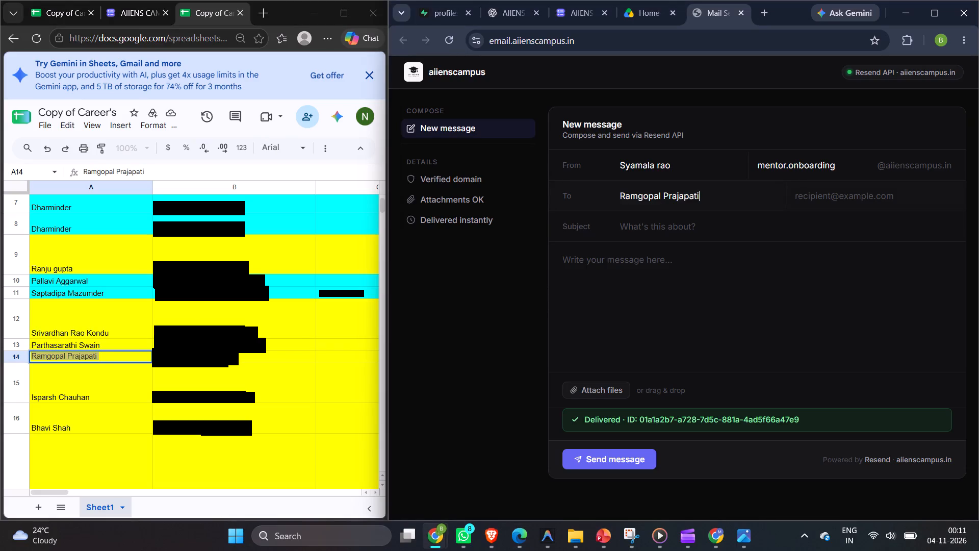
{"action": "double_click", "coordinate": [230, 356]}
{"action": "key", "text": "ctrl+a"}
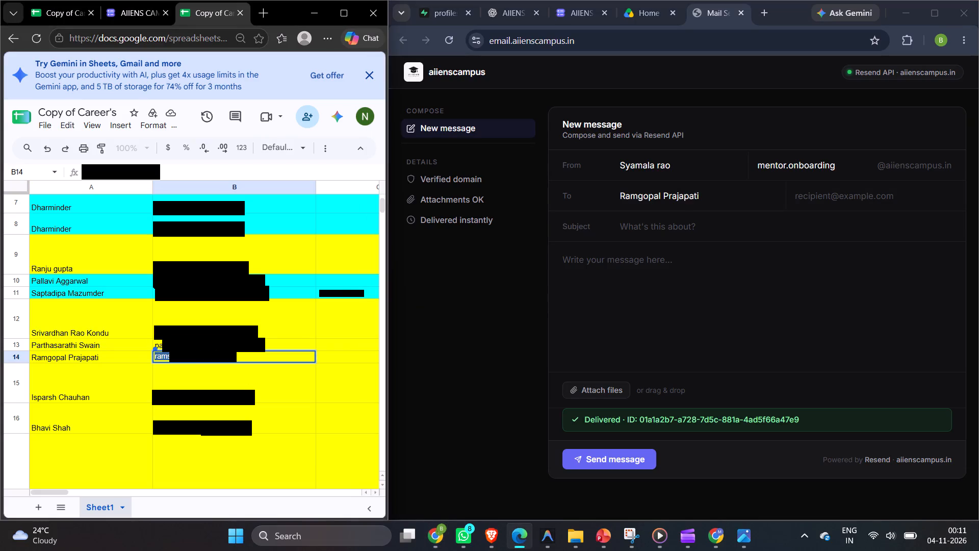
{"action": "key", "text": "ctrl+c"}
{"action": "left_click", "coordinate": [884, 201]}
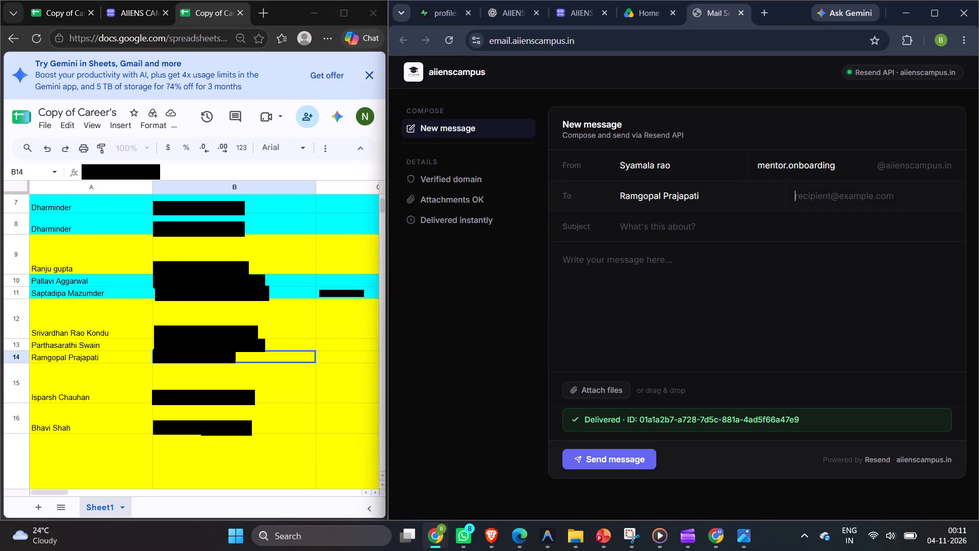
{"action": "key", "text": "ctrl+v"}
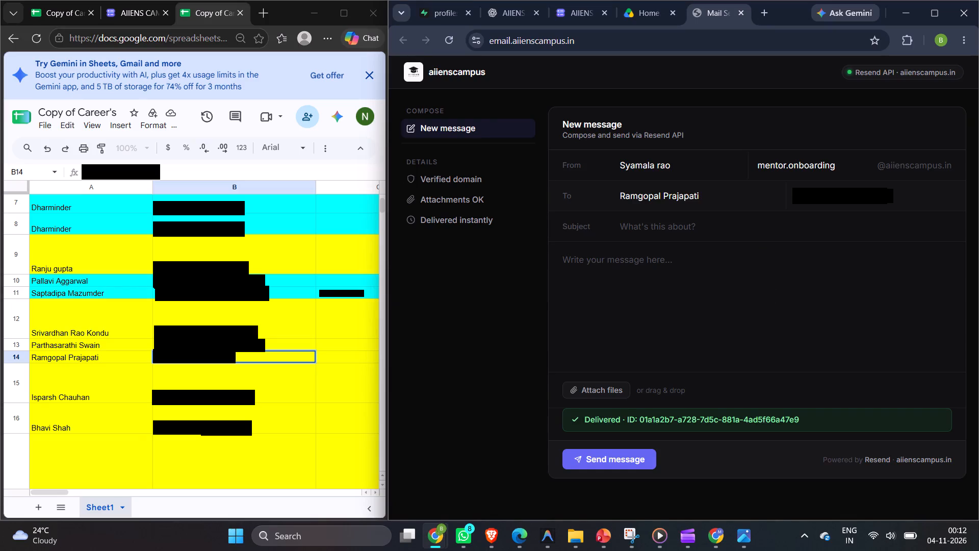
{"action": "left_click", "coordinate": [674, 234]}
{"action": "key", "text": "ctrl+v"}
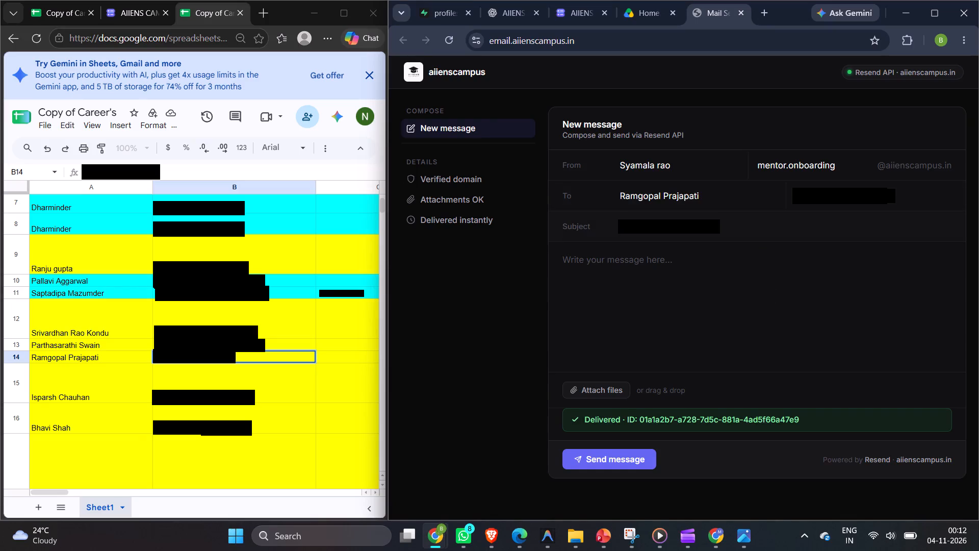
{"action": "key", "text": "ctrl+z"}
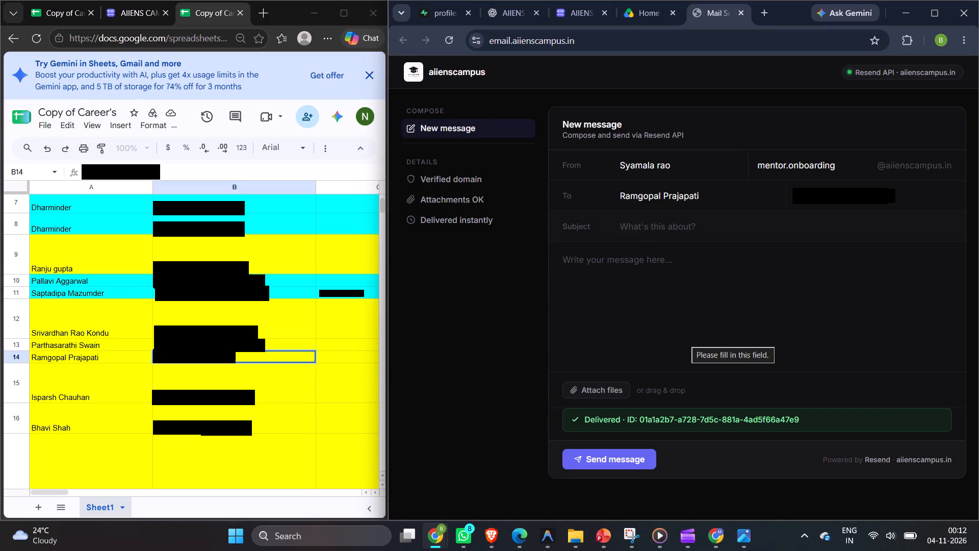
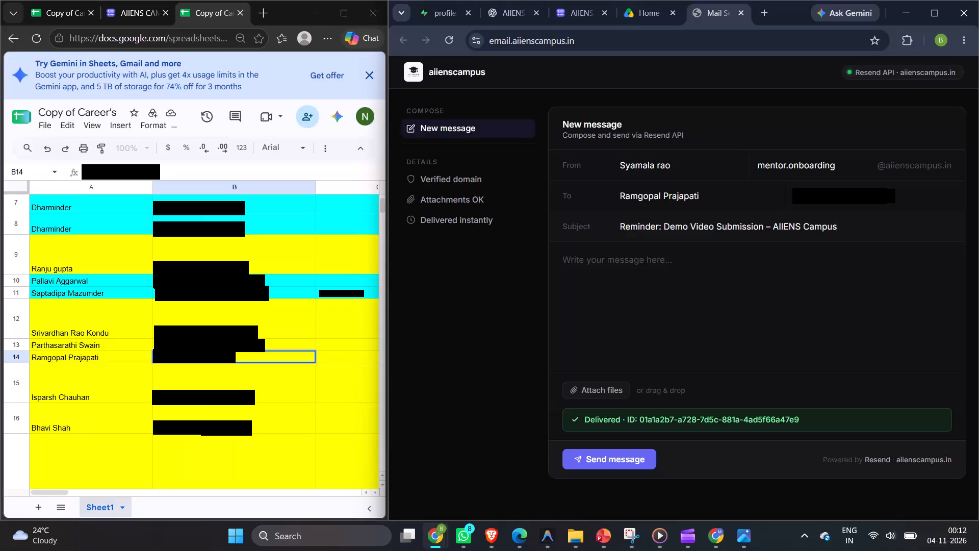
Switch from the email composer to the open AIIENS Google Form with the demo video link question.
{"action": "left_click", "coordinate": [579, 17]}
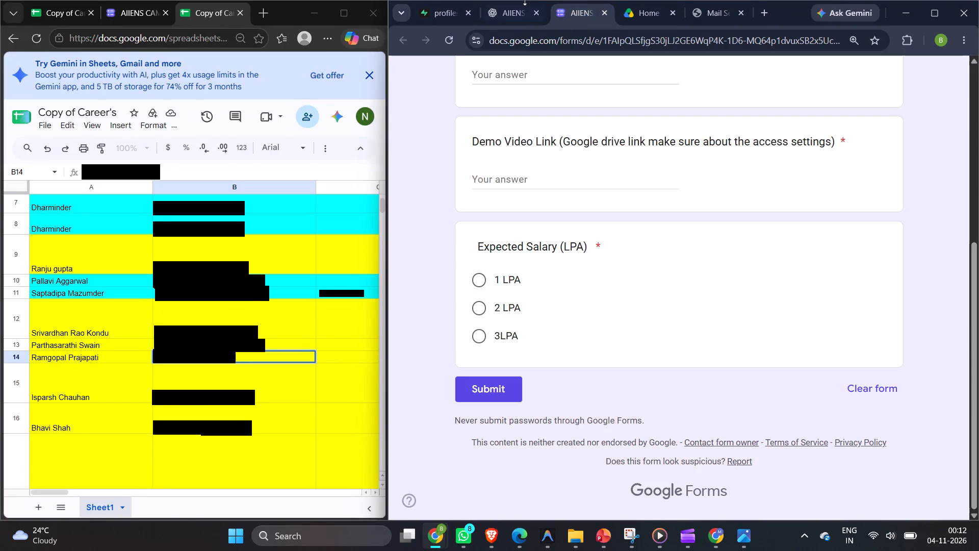
{"action": "left_click", "coordinate": [113, 18]}
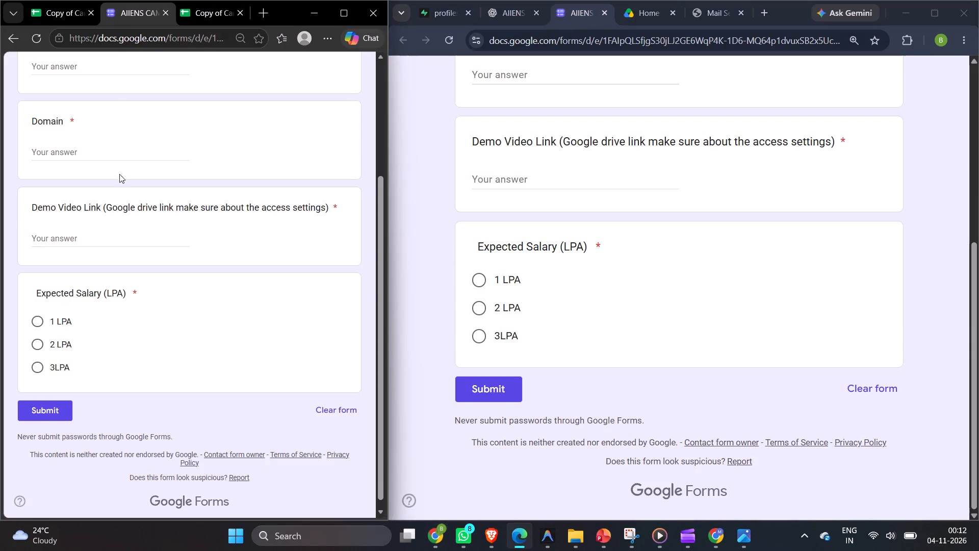
{"action": "left_click", "coordinate": [639, 16]}
{"action": "double_click", "coordinate": [652, 214]}
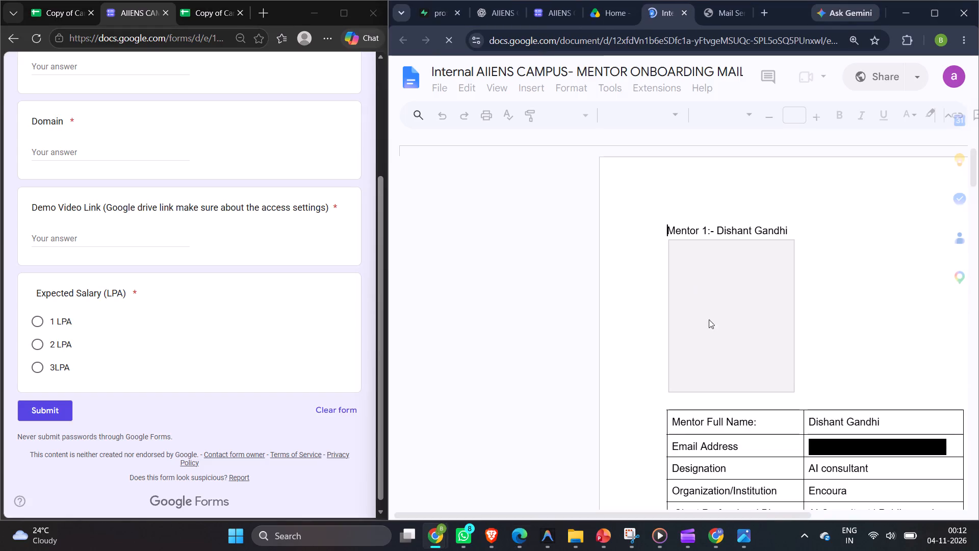
{"action": "scroll", "coordinate": [713, 239], "scroll_direction": "down", "scroll_amount": 1}
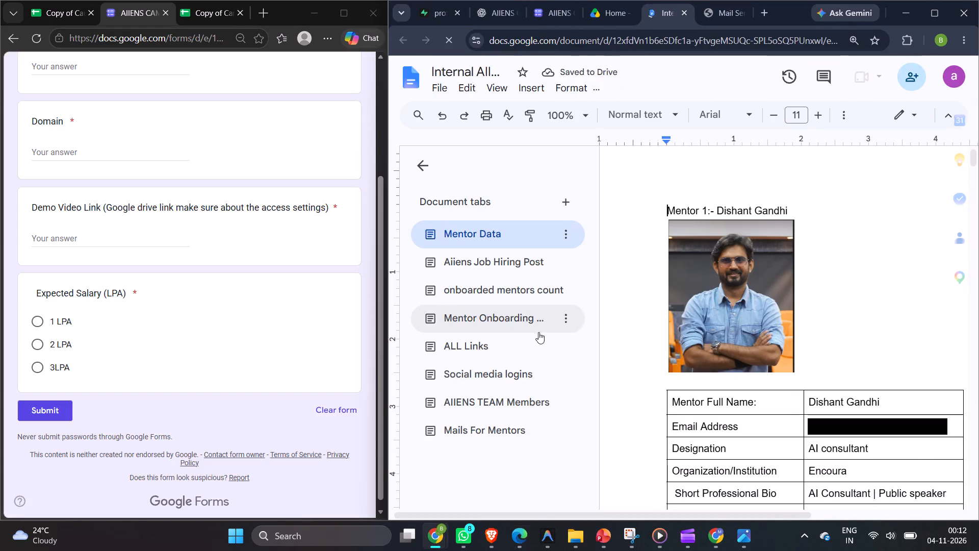
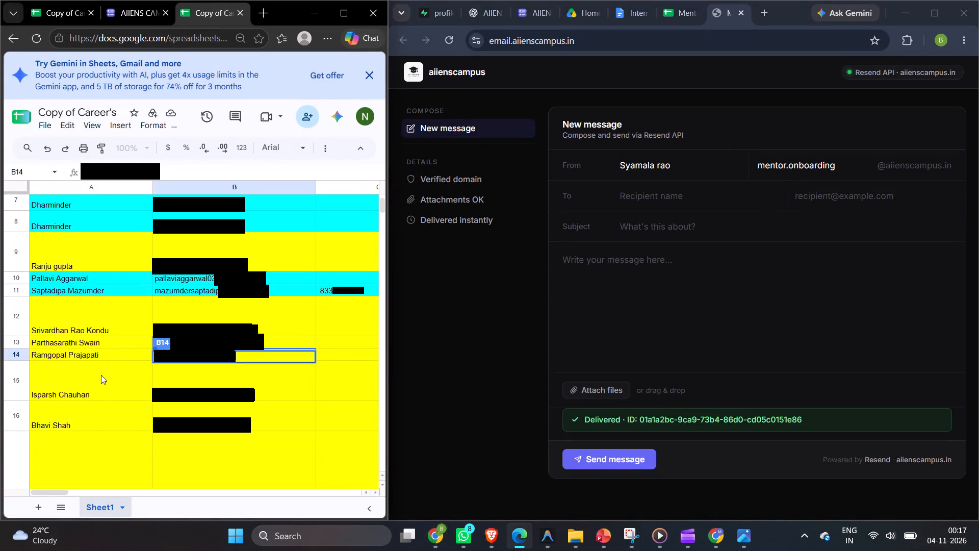
{"action": "double_click", "coordinate": [81, 398]}
{"action": "key", "text": "ctrl+a"}
{"action": "key", "text": "ctrl+c"}
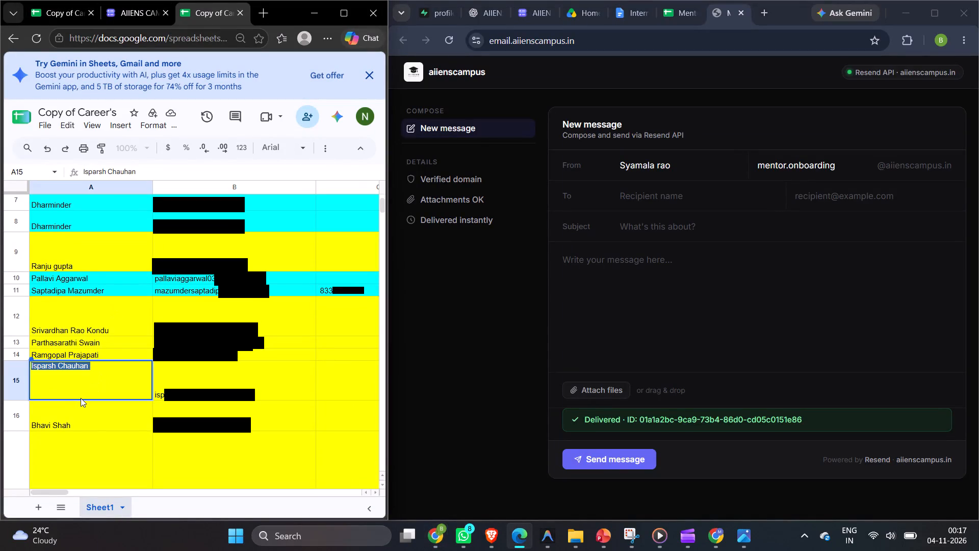
{"action": "left_click", "coordinate": [633, 185]}
{"action": "key", "text": "ctrl+v"}
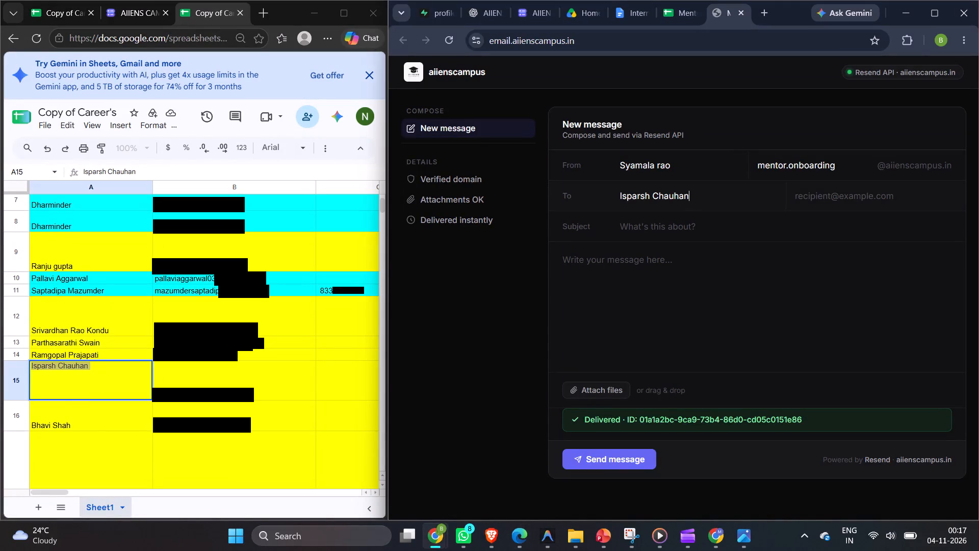
Copy the same candidate's email address from row 15 of the spreadsheet for the new message's recipient.
{"action": "double_click", "coordinate": [202, 398]}
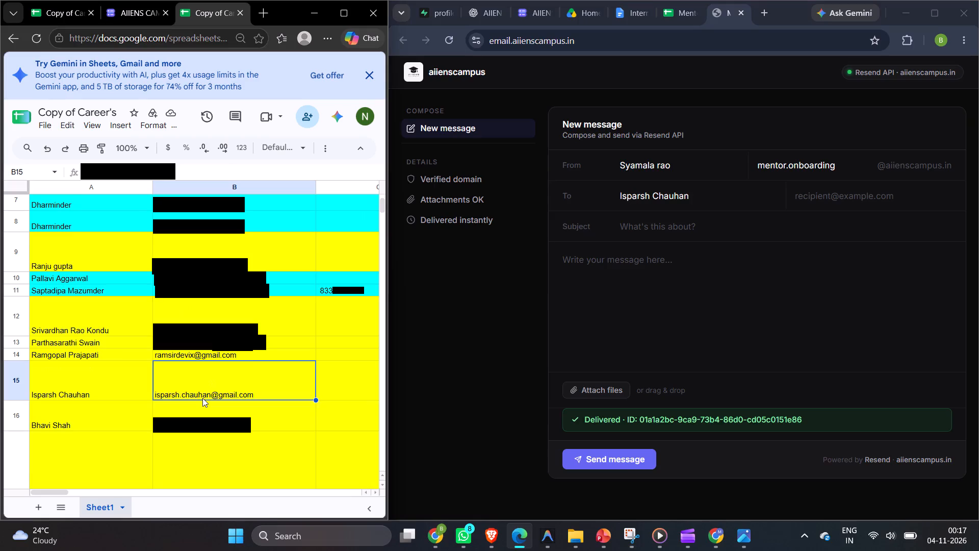
Copy the row 15 candidate's email address from the Career's spreadsheet into the new message's recipient address.
{"action": "key", "text": "ctrl+a"}
{"action": "key", "text": "ctrl+c"}
{"action": "left_click", "coordinate": [863, 192]}
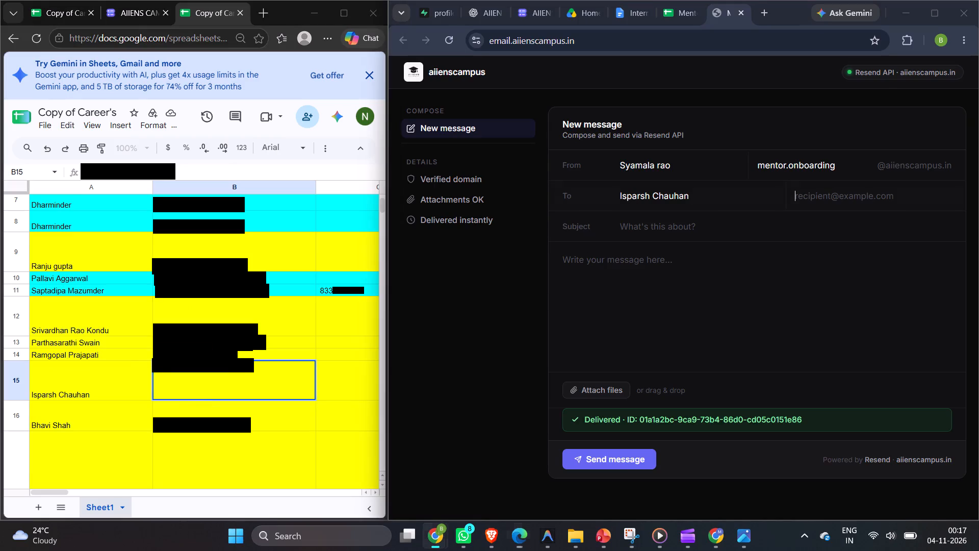
{"action": "key", "text": "ctrl+v"}
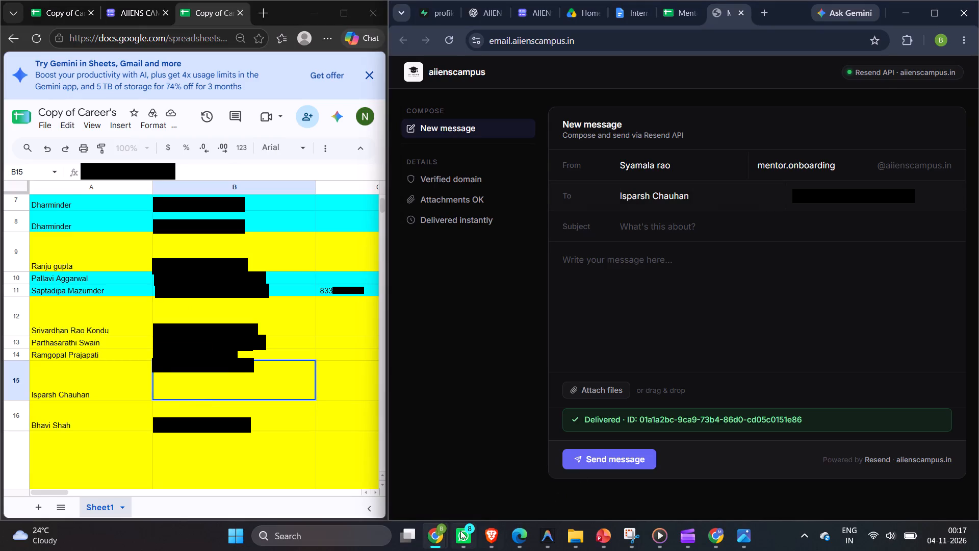
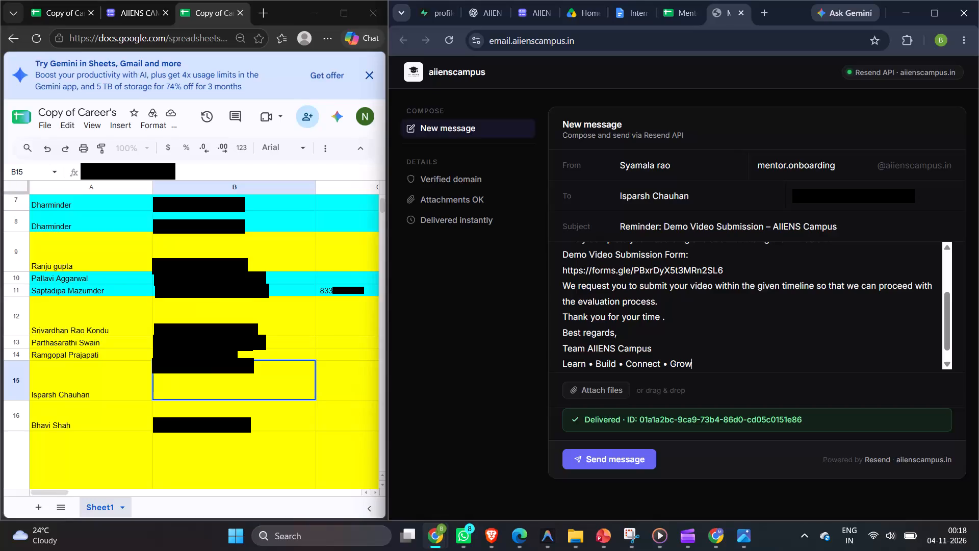
Attach the AIIENS CAMPUS JPEG from the Desktop to the demo video submission reminder for the row 15 candidate and send the message.
{"action": "scroll", "coordinate": [699, 313], "scroll_direction": "down", "scroll_amount": 1}
{"action": "scroll", "coordinate": [699, 313], "scroll_direction": "left", "scroll_amount": 1}
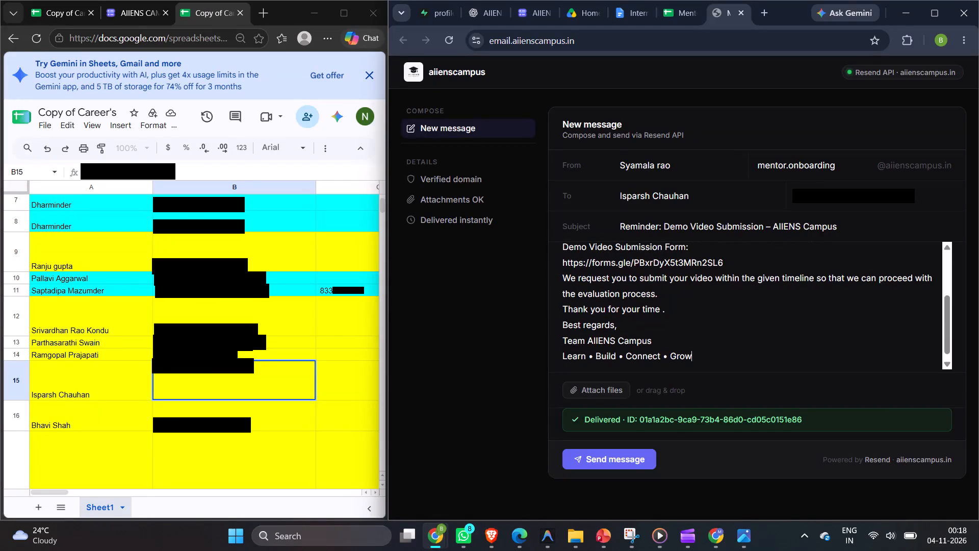
{"action": "left_click", "coordinate": [609, 385]}
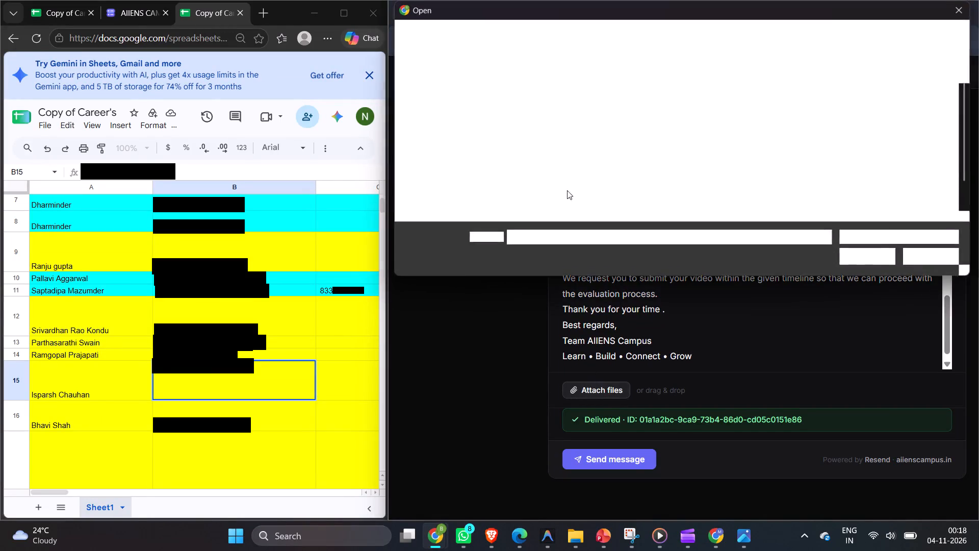
{"action": "left_click", "coordinate": [571, 169]}
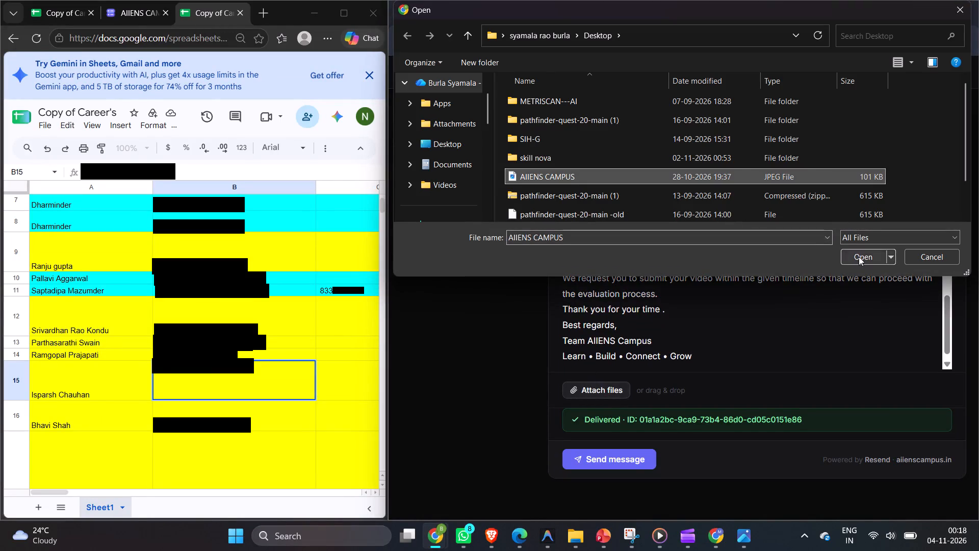
{"action": "left_click", "coordinate": [859, 257]}
{"action": "left_click", "coordinate": [622, 487]}
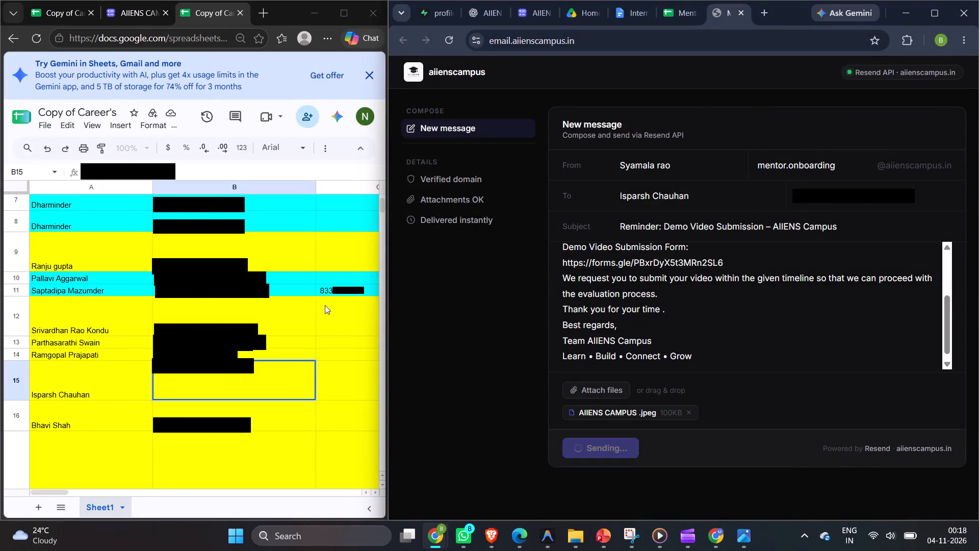
Copy the candidate's name from row 16 of the Career's spreadsheet into the new message's recipient name.
{"action": "scroll", "coordinate": [82, 359], "scroll_direction": "down", "scroll_amount": 1}
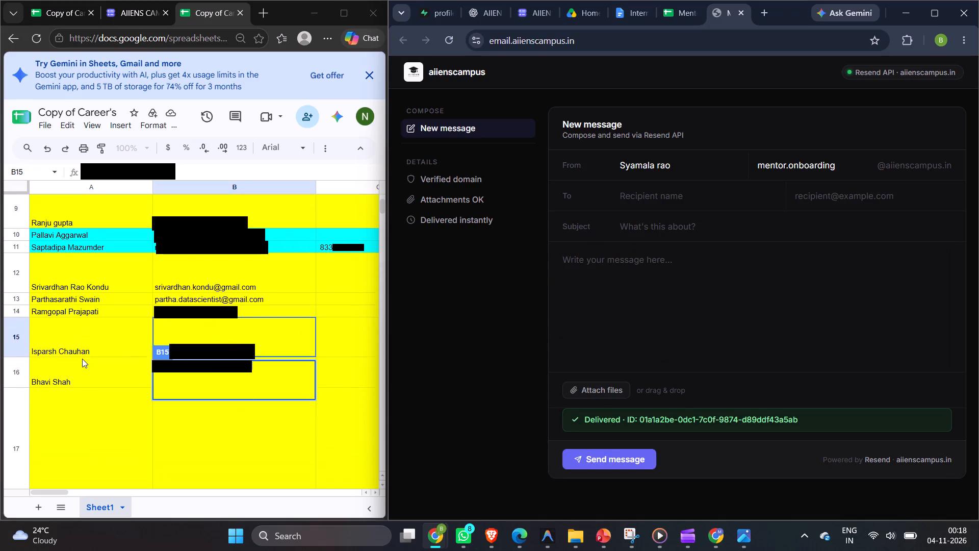
{"action": "scroll", "coordinate": [82, 359], "scroll_direction": "down", "scroll_amount": 1}
{"action": "double_click", "coordinate": [64, 367]}
{"action": "key", "text": "ctrl+a"}
{"action": "key", "text": "ctrl+c"}
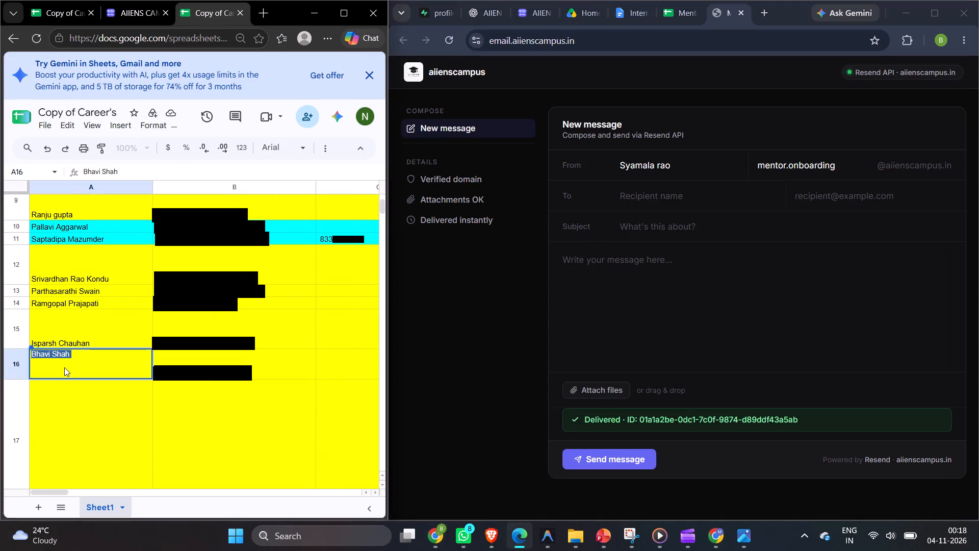
{"action": "left_click", "coordinate": [659, 185]}
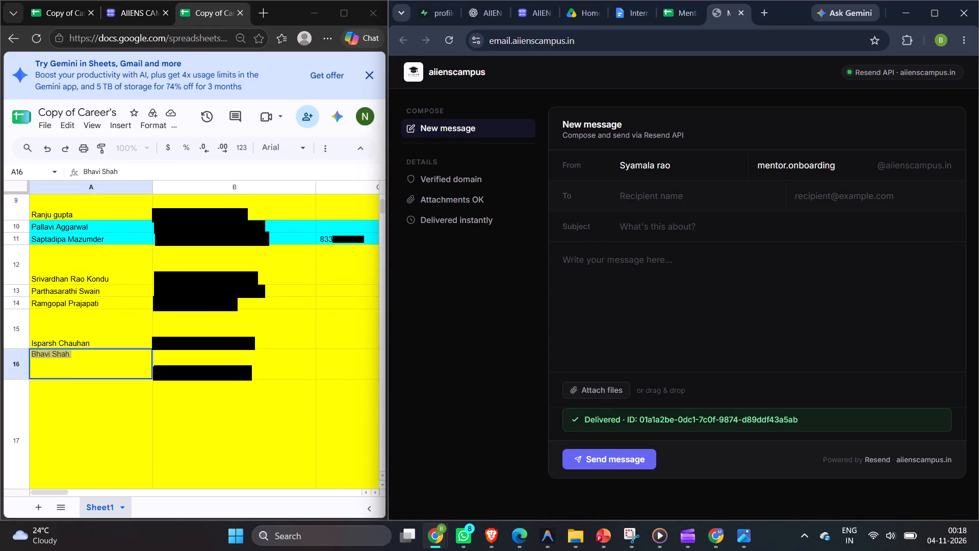
{"action": "key", "text": "ctrl+v"}
Copy the same candidate's email address from row 16 of the spreadsheet into the new message's recipient address.
{"action": "left_click", "coordinate": [197, 374]}
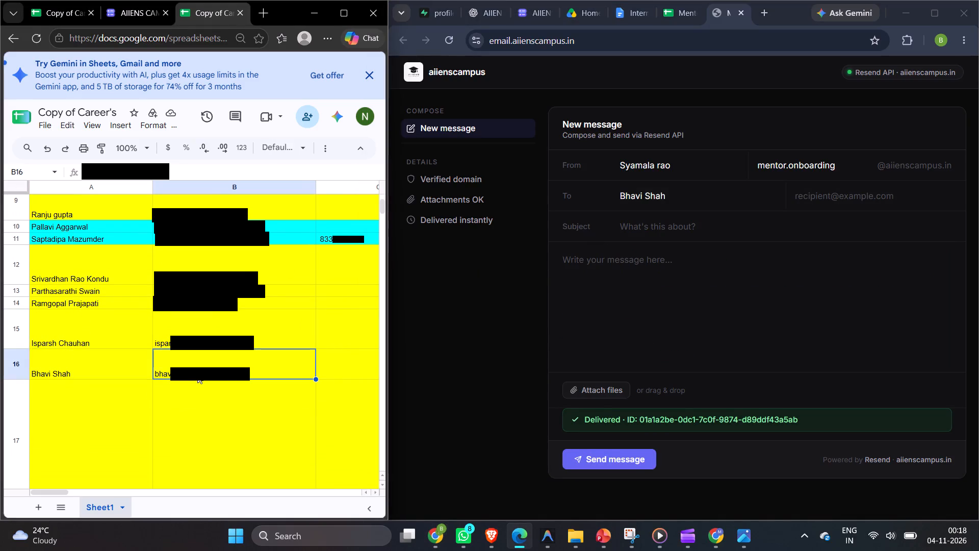
{"action": "left_click", "coordinate": [197, 374], "text": "ctrl"}
{"action": "key", "text": "ctrl+a"}
{"action": "double_click", "coordinate": [197, 374]}
{"action": "key", "text": "ctrl+a"}
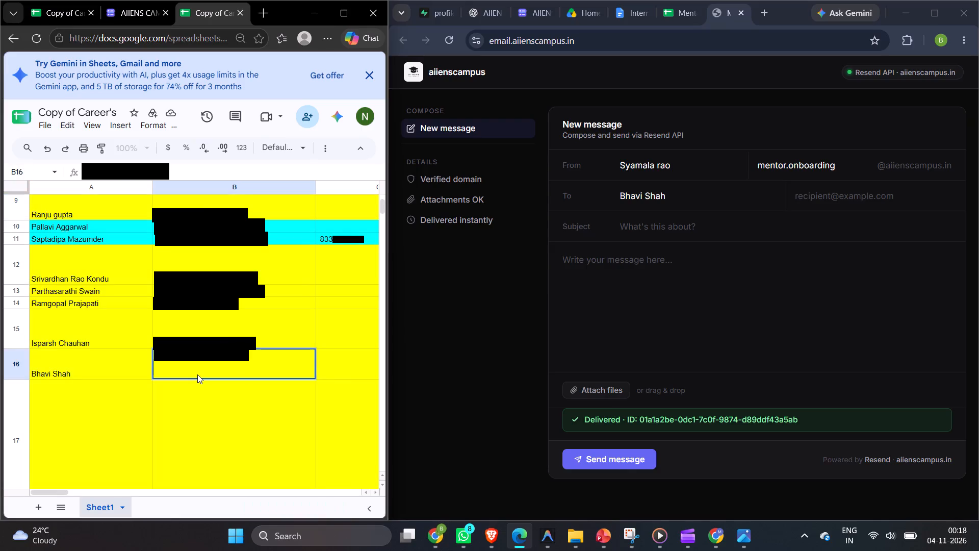
{"action": "key", "text": "ctrl+c"}
{"action": "left_click", "coordinate": [841, 202]}
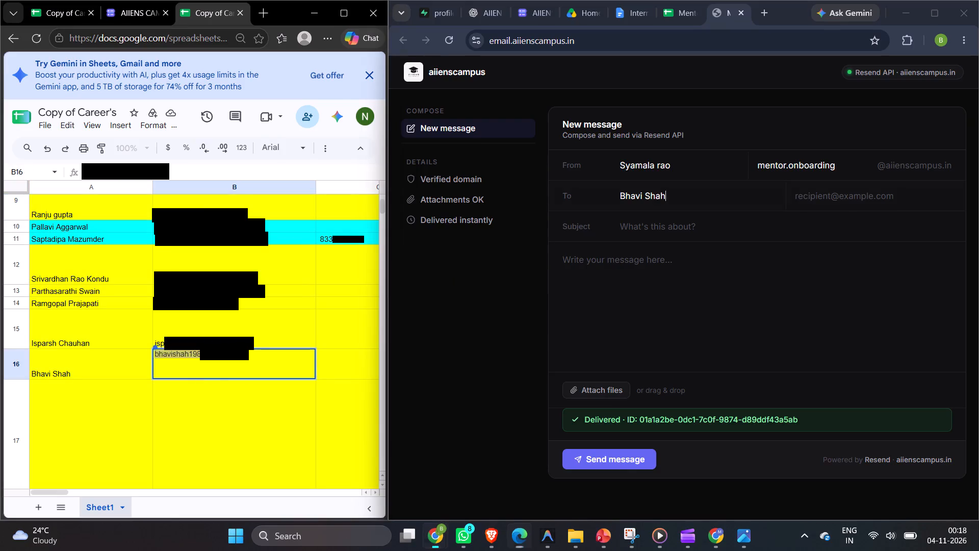
{"action": "key", "text": "ctrl+v"}
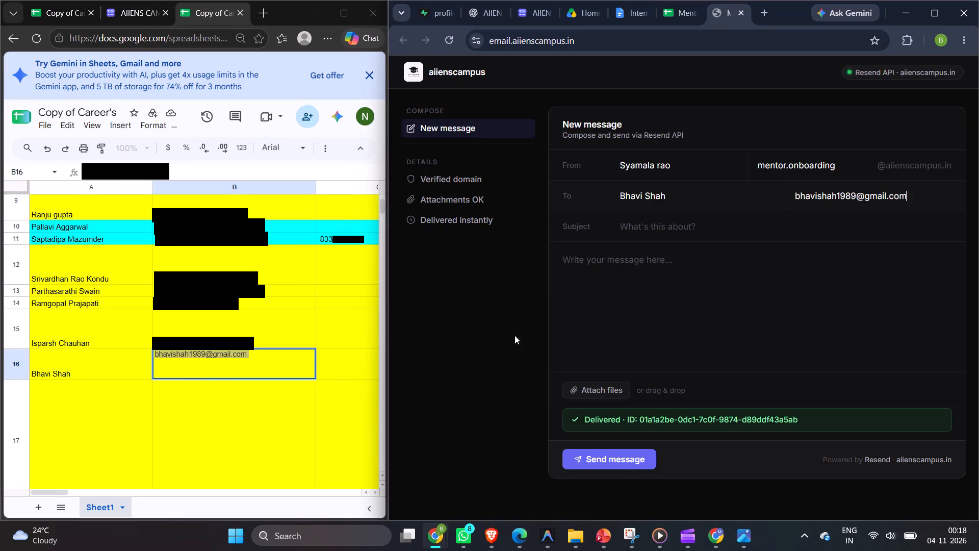
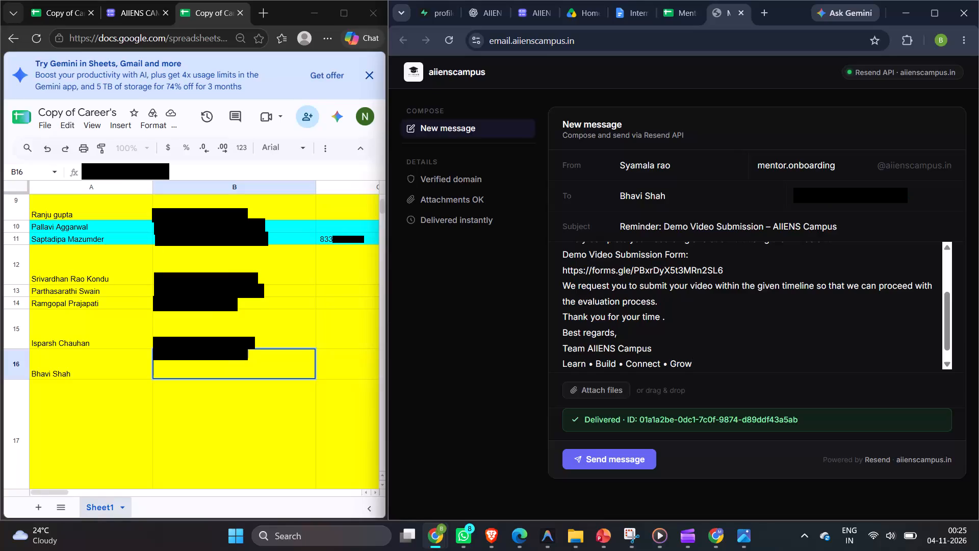
Attach the AIIENS CAMPUS JPEG from the Desktop to the reminder message and send it to the row 16 candidate.
{"action": "left_click", "coordinate": [592, 385]}
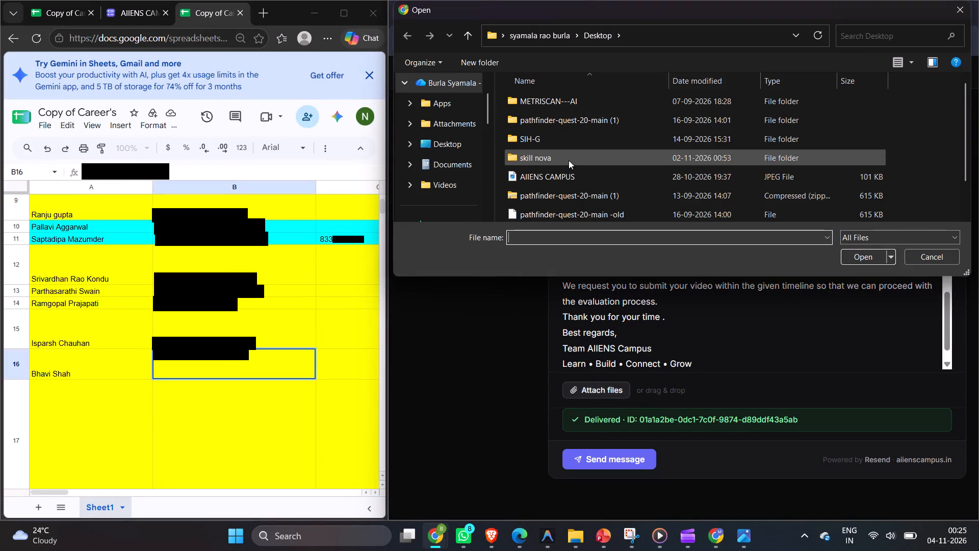
{"action": "left_click", "coordinate": [560, 174]}
{"action": "left_click", "coordinate": [852, 258]}
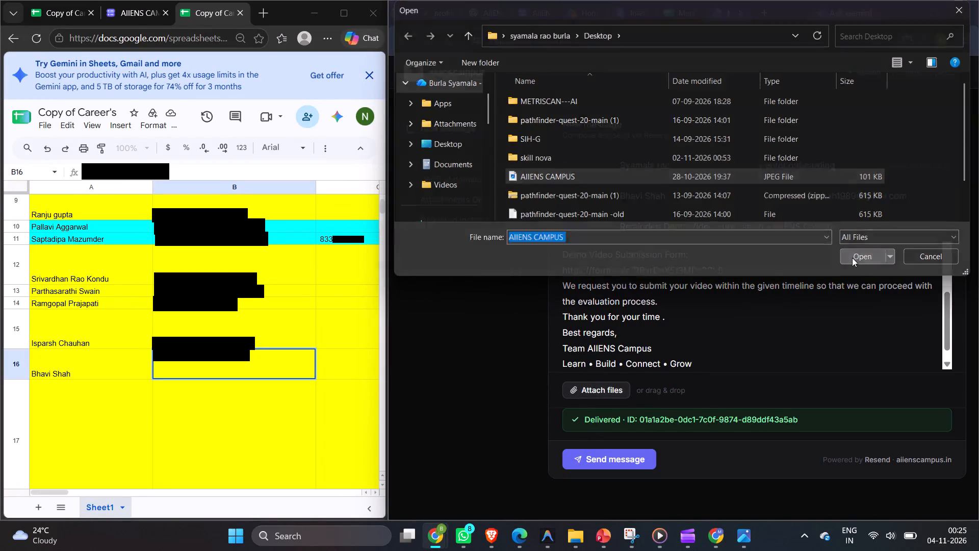
{"action": "left_click", "coordinate": [615, 471]}
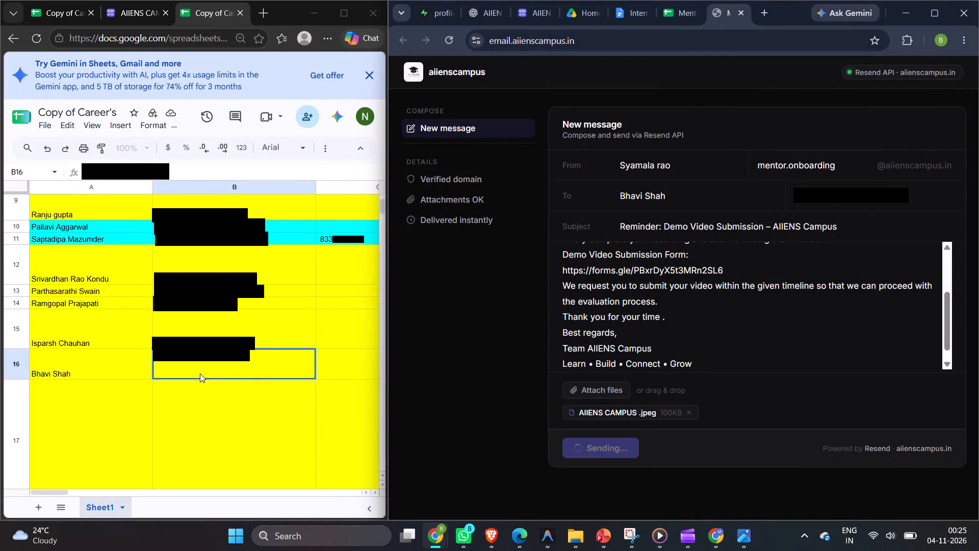
Copy the candidate's name from row 17 of the Career's spreadsheet into the new message's recipient name.
{"action": "scroll", "coordinate": [200, 373], "scroll_direction": "down", "scroll_amount": 3}
{"action": "scroll", "coordinate": [168, 415], "scroll_direction": "down", "scroll_amount": 1}
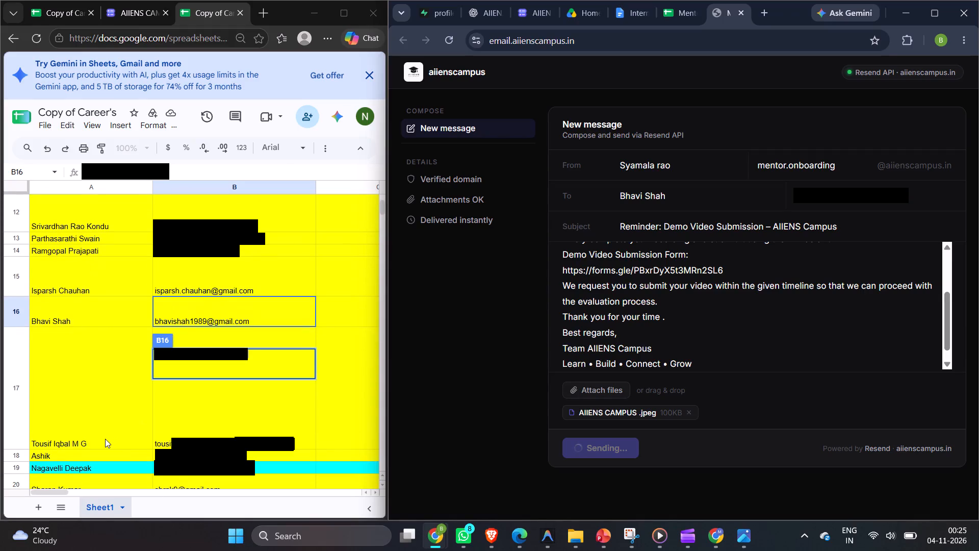
{"action": "left_click", "coordinate": [105, 439]}
{"action": "double_click", "coordinate": [83, 444]}
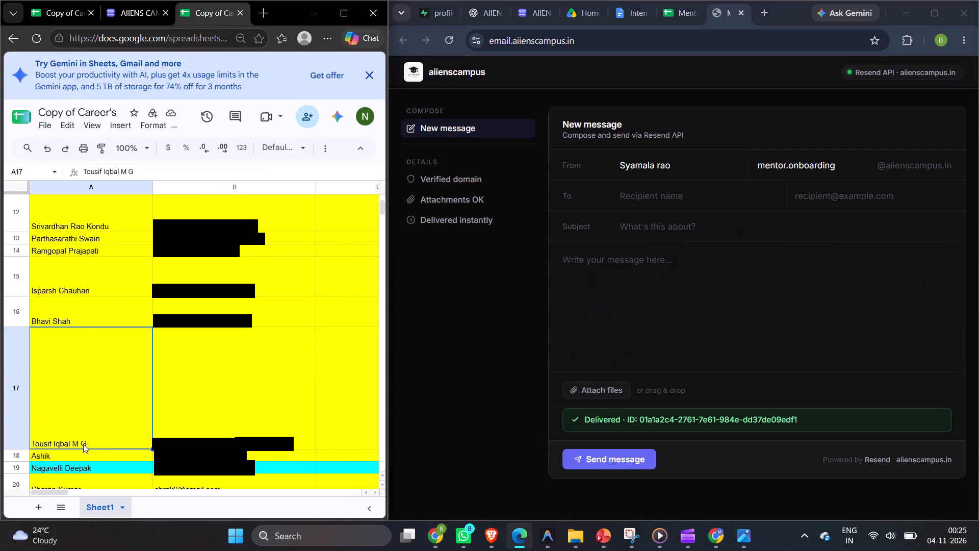
{"action": "key", "text": "ctrl+a"}
{"action": "key", "text": "ctrl+c"}
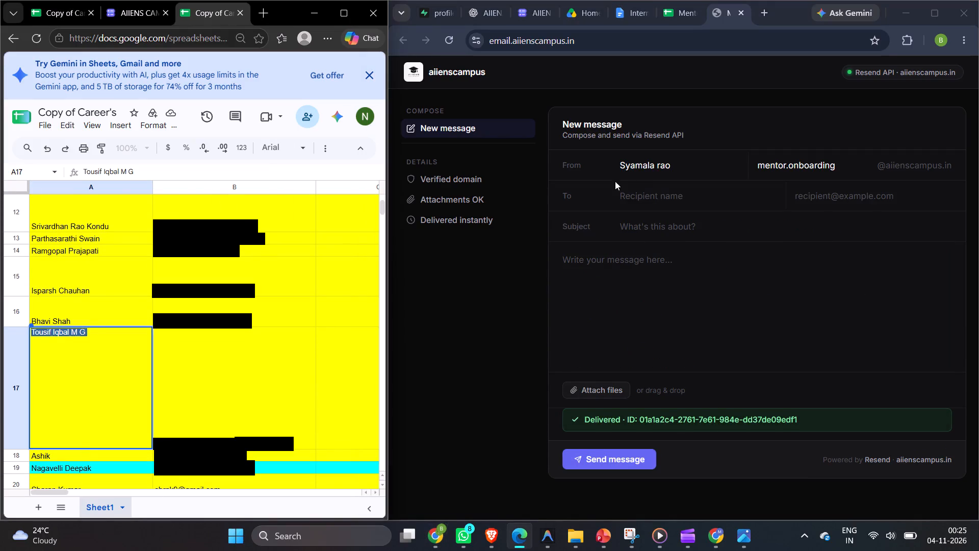
{"action": "left_click", "coordinate": [622, 192]}
{"action": "key", "text": "ctrl+v"}
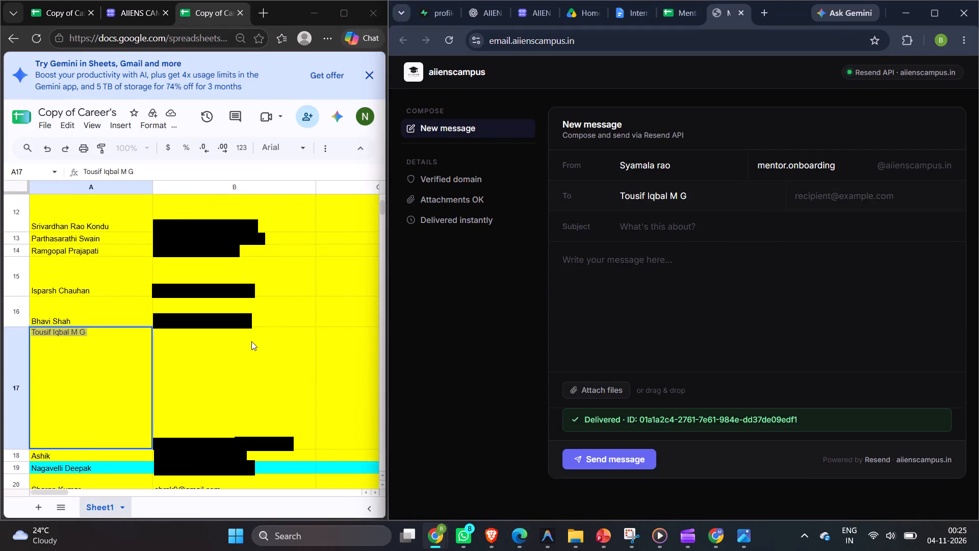
Copy the same candidate's email address from row 17 of the spreadsheet into the new message's recipient address.
{"action": "left_click", "coordinate": [229, 385]}
{"action": "left_click", "coordinate": [229, 387]}
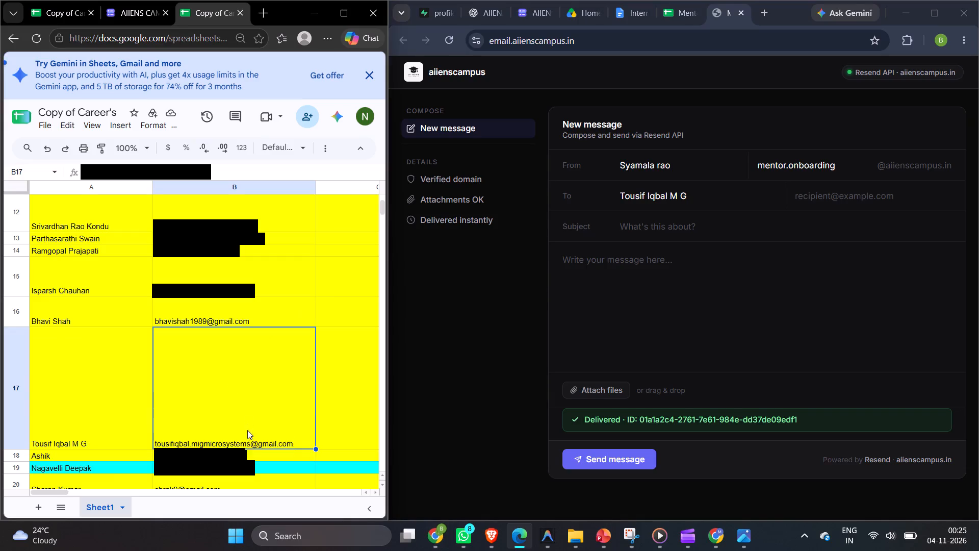
{"action": "left_click", "coordinate": [247, 443]}
{"action": "double_click", "coordinate": [247, 443]}
{"action": "key", "text": "ctrl+a"}
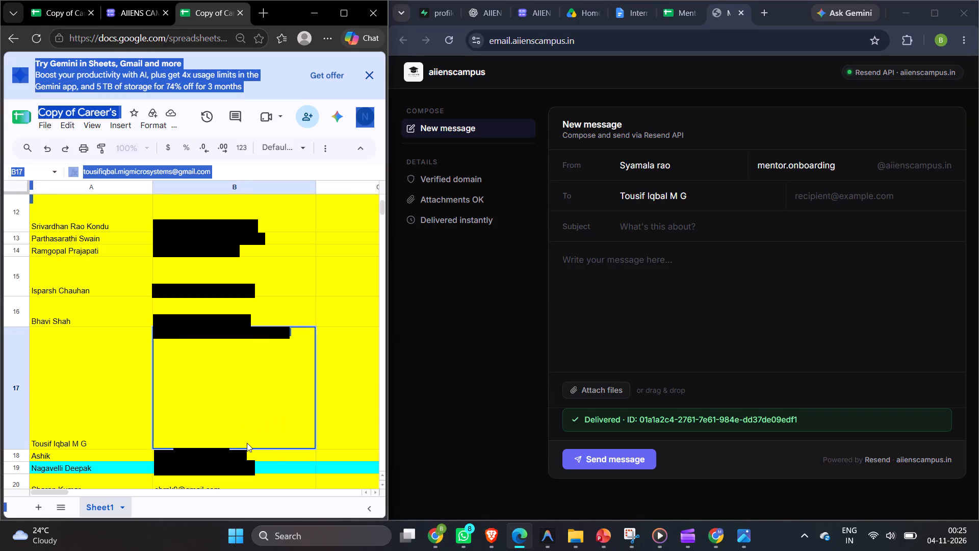
{"action": "left_click", "coordinate": [247, 443]}
{"action": "left_click", "coordinate": [272, 332]}
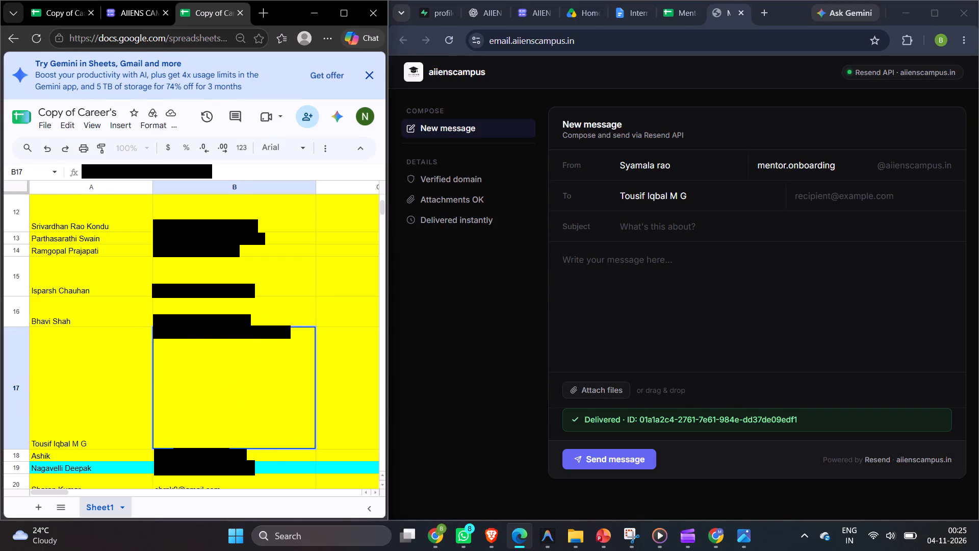
{"action": "key", "text": "ctrl+a"}
{"action": "key", "text": "ctrl+c"}
{"action": "left_click", "coordinate": [849, 202]}
{"action": "key", "text": "ctrl+v"}
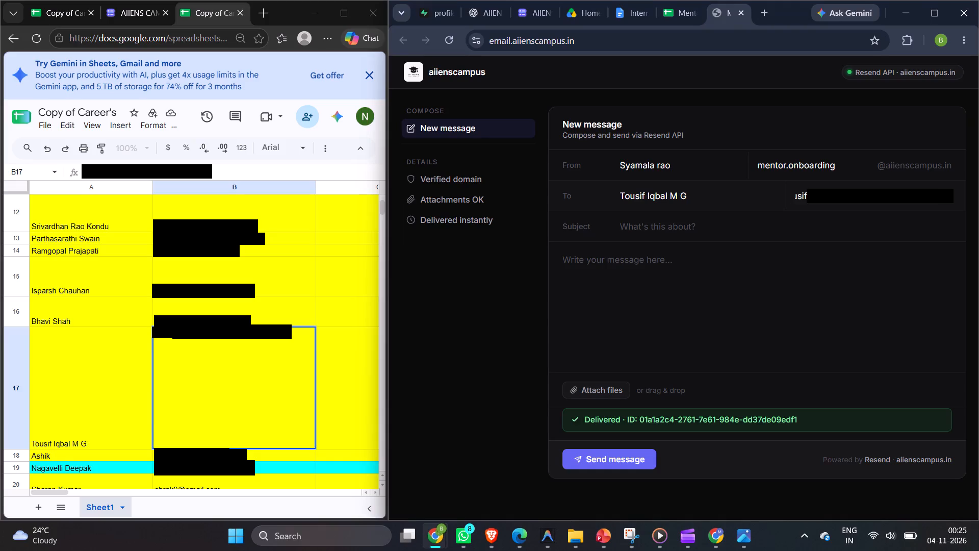
{"action": "left_click_drag", "start_coordinate": [844, 203], "coordinate": [762, 206]}
{"action": "left_click_drag", "start_coordinate": [762, 206], "coordinate": [801, 232]}
Fill in the subject of the new message to the row 17 candidate.
{"action": "left_click", "coordinate": [801, 232]}
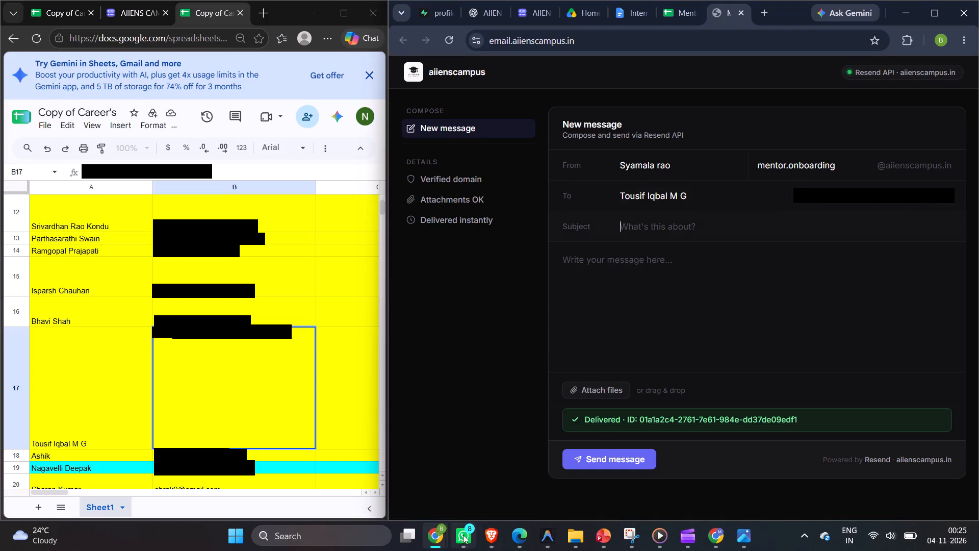
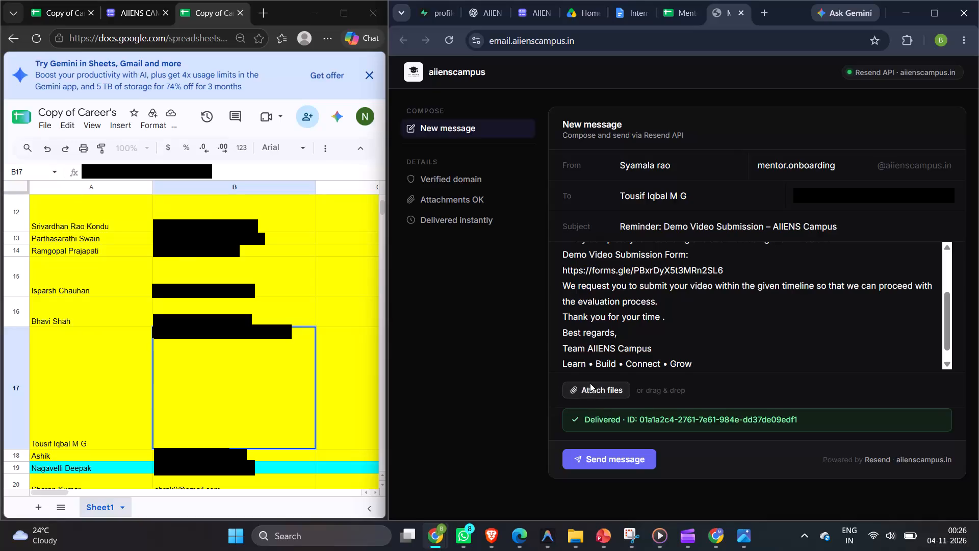
Attach the AIIENS CAMPUS JPEG from the Desktop to the reminder message and send it to the row 17 candidate.
{"action": "left_click", "coordinate": [590, 388]}
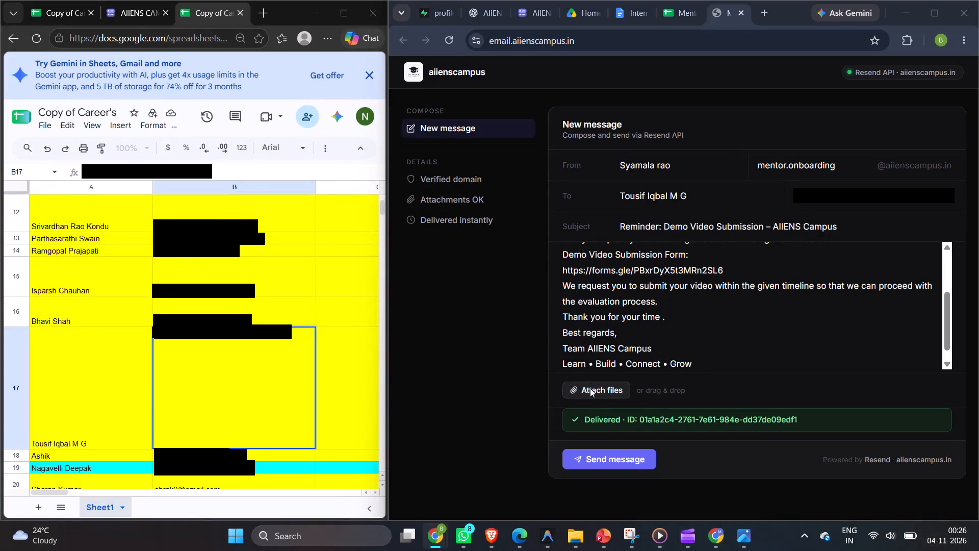
{"action": "left_click", "coordinate": [582, 180]}
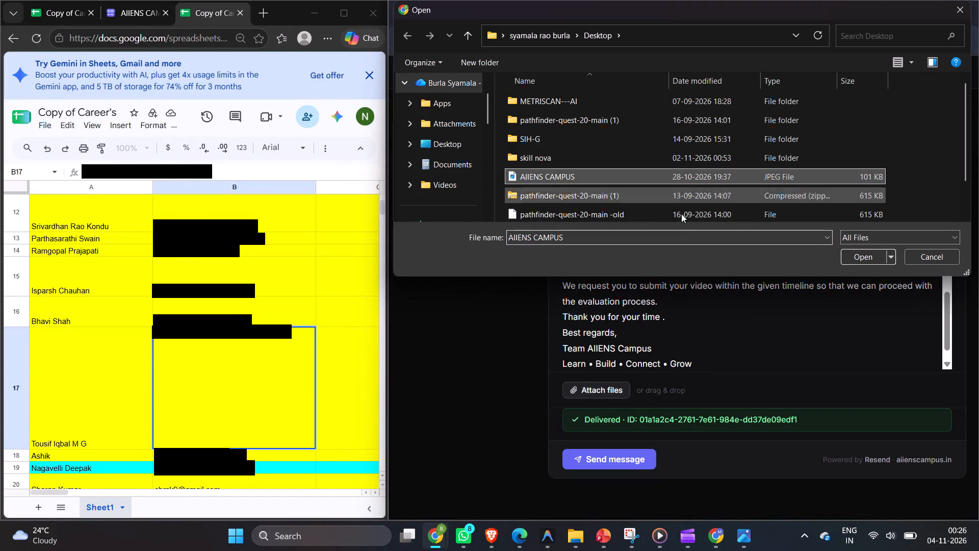
{"action": "left_click", "coordinate": [856, 259]}
{"action": "left_click", "coordinate": [633, 481]}
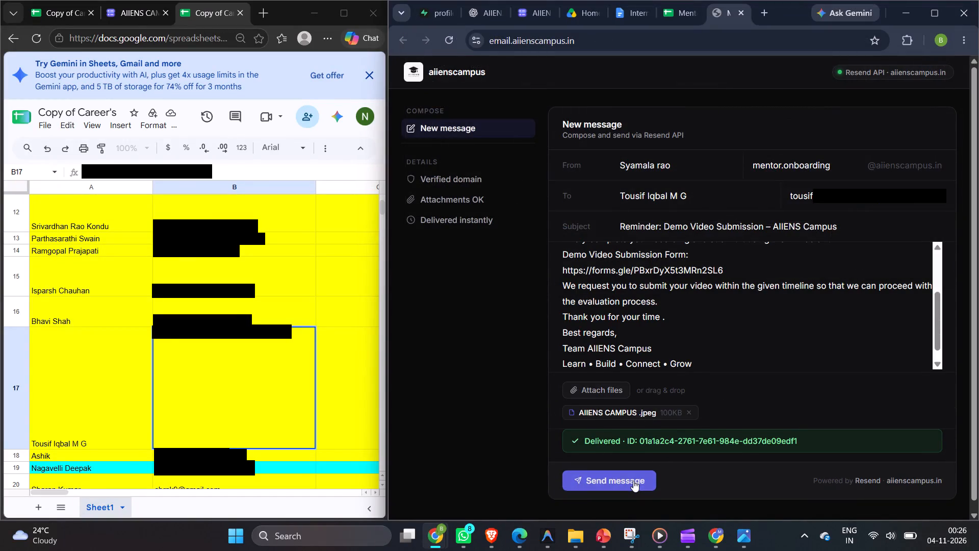
Copy the candidate's name from row 18 of the Career's spreadsheet into the new message's recipient name.
{"action": "scroll", "coordinate": [128, 335], "scroll_direction": "down", "scroll_amount": 2}
{"action": "left_click", "coordinate": [53, 303]}
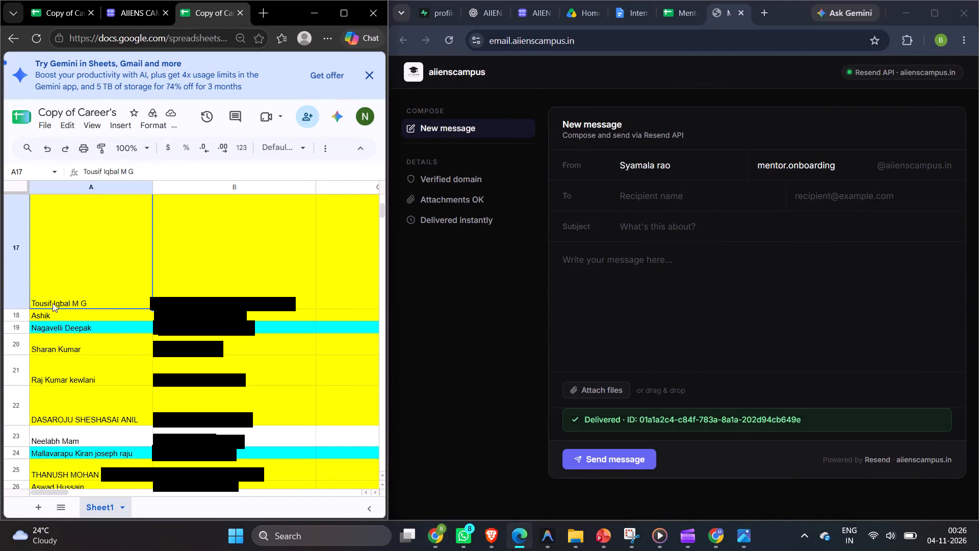
{"action": "left_click", "coordinate": [92, 313]}
{"action": "double_click", "coordinate": [92, 313]}
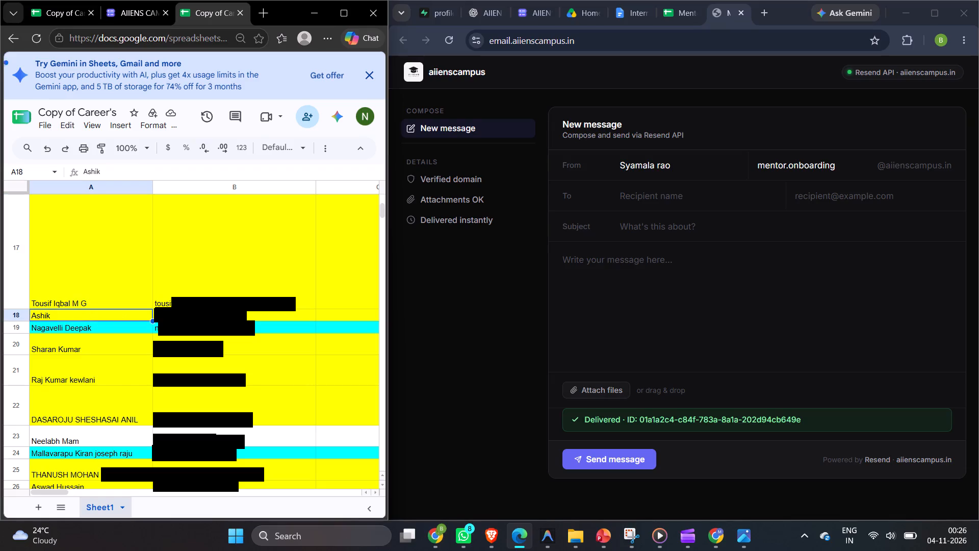
{"action": "key", "text": "ctrl+c"}
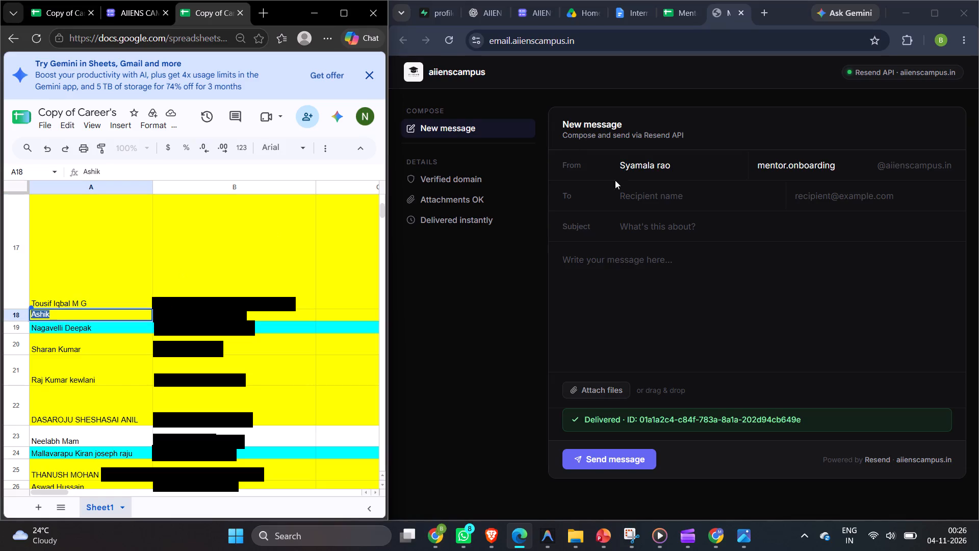
{"action": "left_click", "coordinate": [638, 193]}
{"action": "key", "text": "ctrl+v"}
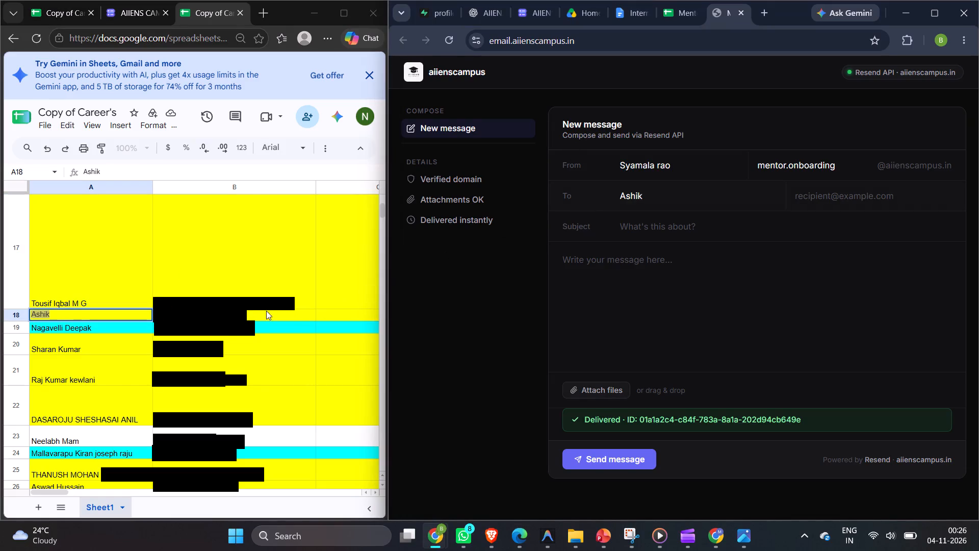
Copy the same candidate's email address from row 18 of the spreadsheet into the new message's recipient address.
{"action": "double_click", "coordinate": [246, 314]}
{"action": "key", "text": "ctrl+a"}
{"action": "key", "text": "ctrl+c"}
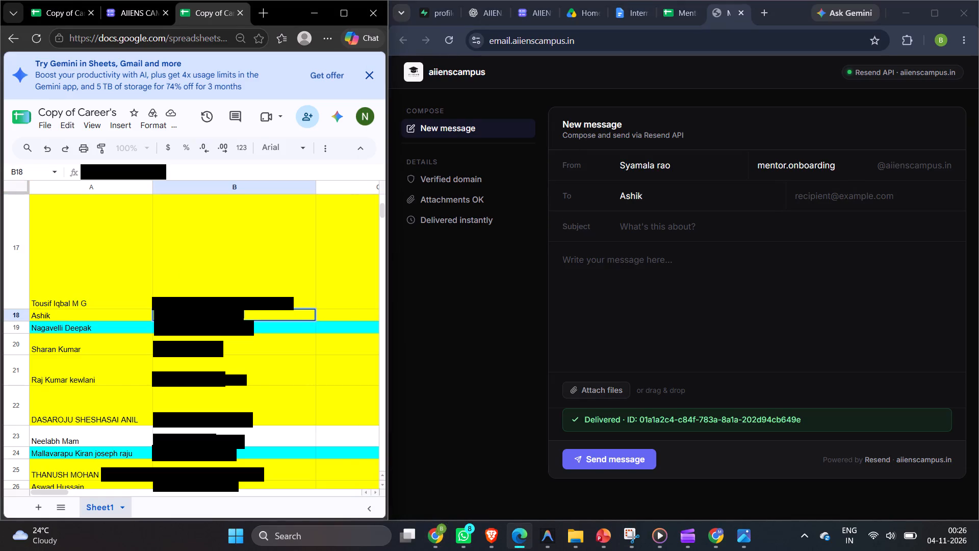
{"action": "left_click", "coordinate": [837, 195]}
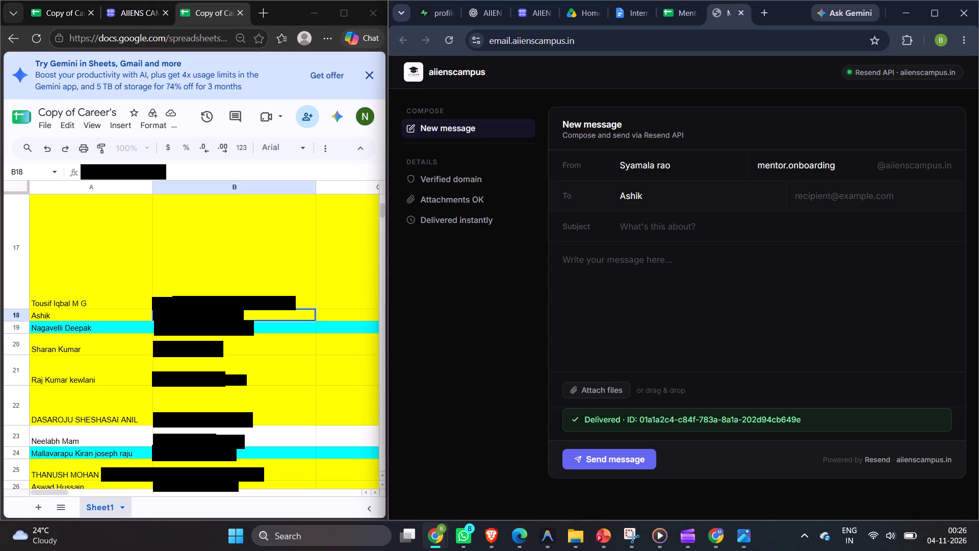
{"action": "key", "text": "ctrl+v"}
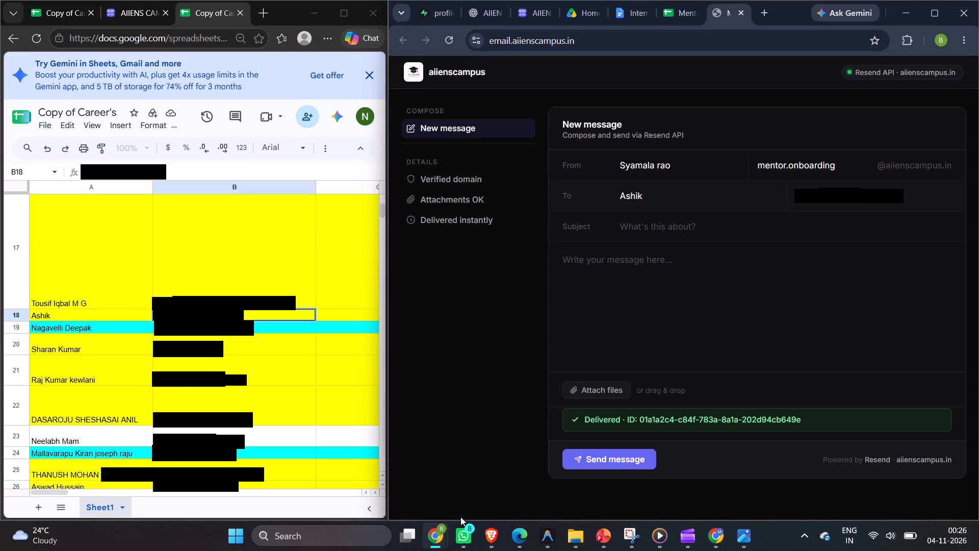
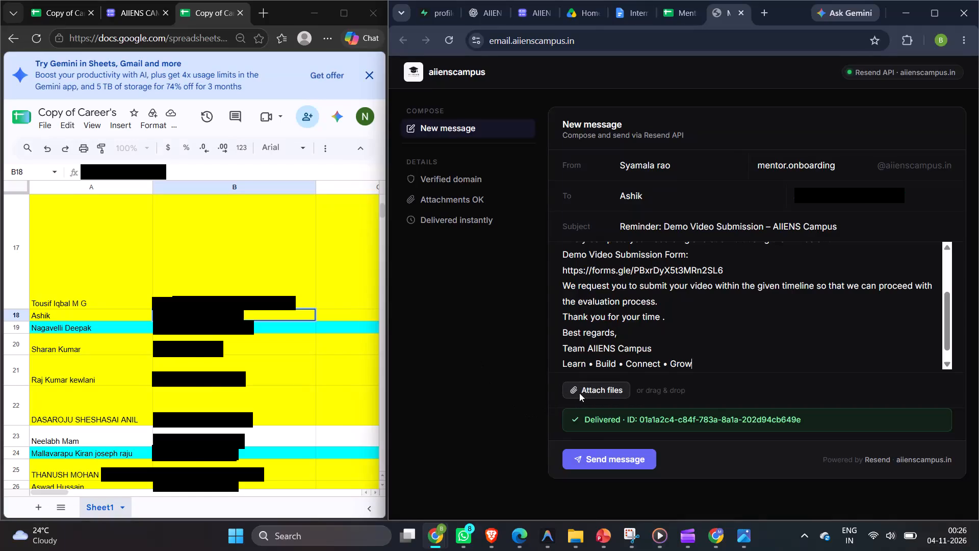
Attach the AIIENS CAMPUS JPEG from the Desktop to the reminder message and send it to the row 18 candidate.
{"action": "left_click", "coordinate": [579, 393]}
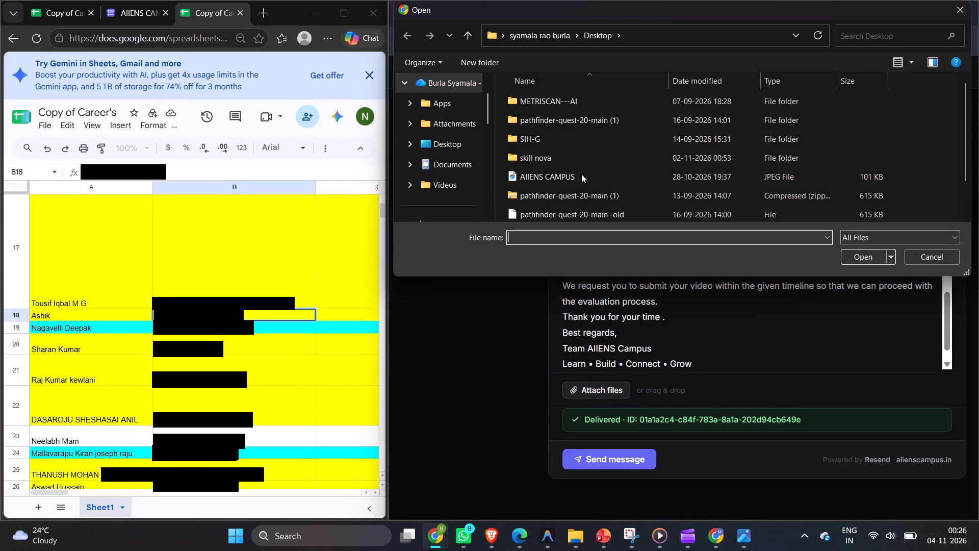
{"action": "left_click", "coordinate": [581, 174]}
{"action": "left_click", "coordinate": [863, 253]}
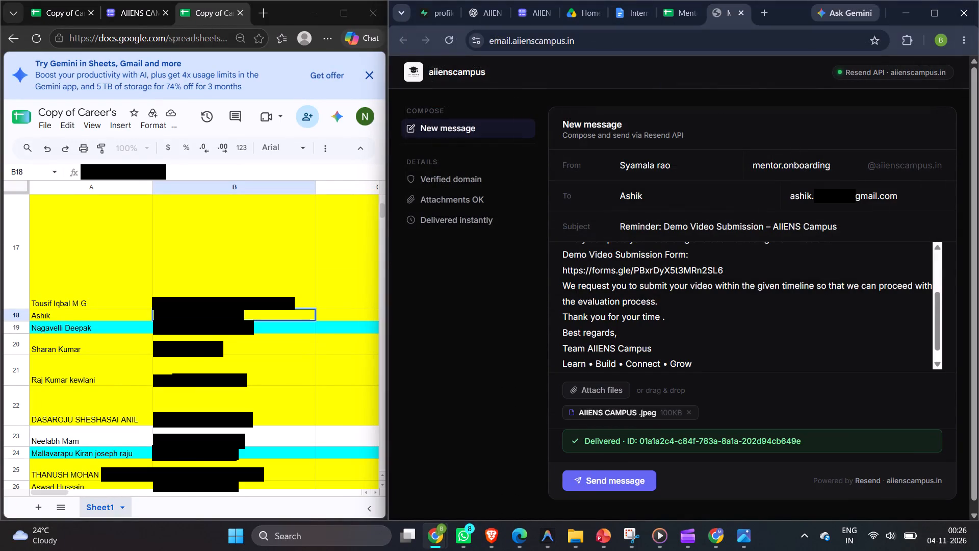
{"action": "left_click", "coordinate": [602, 472]}
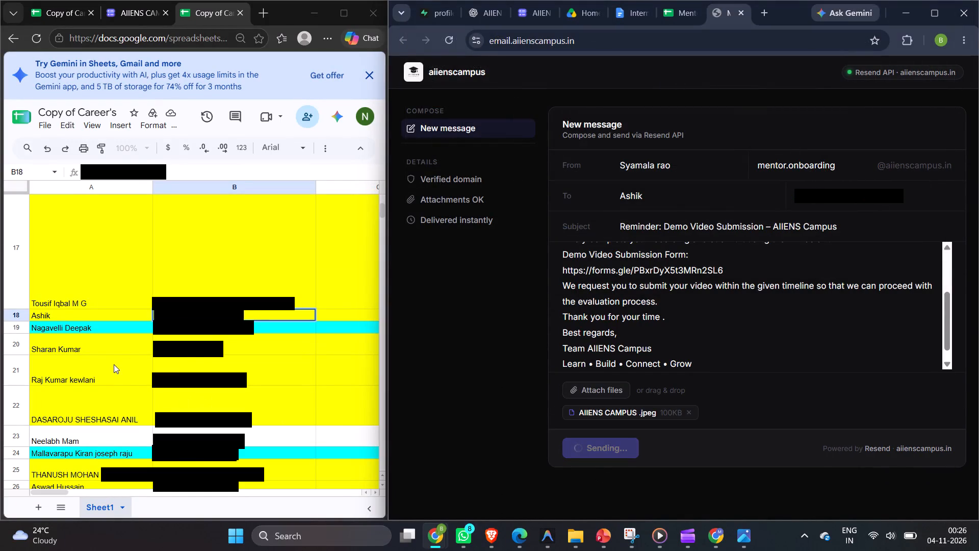
Copy the candidate's name from row 20 of the Career's spreadsheet into the new message's recipient name.
{"action": "double_click", "coordinate": [66, 349]}
{"action": "key", "text": "ctrl+a"}
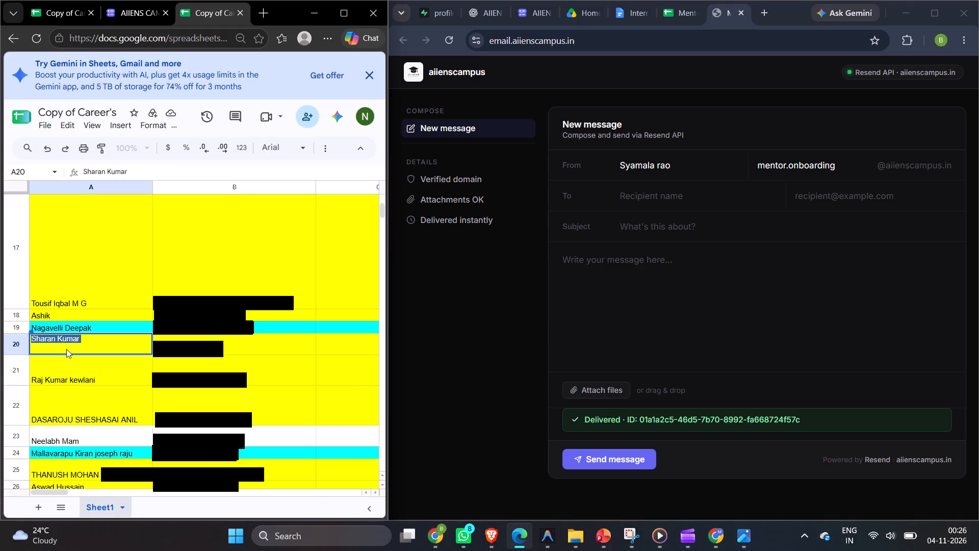
{"action": "key", "text": "ctrl+c"}
{"action": "left_click", "coordinate": [657, 202]}
{"action": "key", "text": "ctrl+v"}
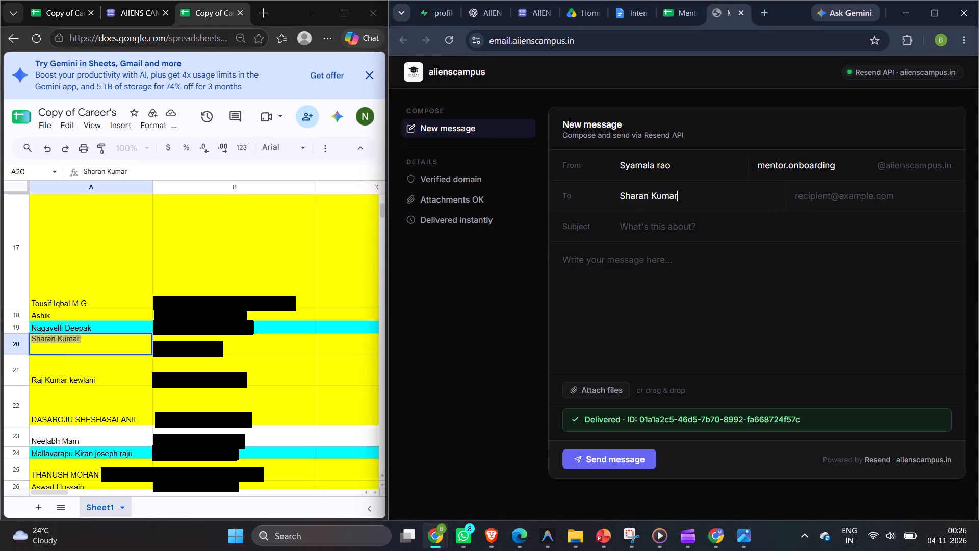
Copy the same candidate's email address from row 20 of the spreadsheet into the new message's recipient address.
{"action": "double_click", "coordinate": [222, 345]}
{"action": "key", "text": "ctrl+a"}
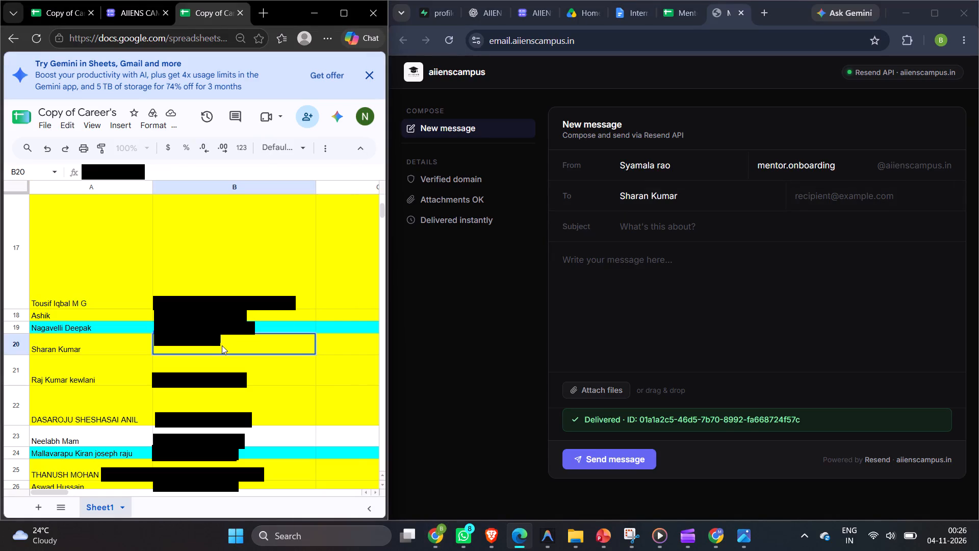
{"action": "key", "text": "ctrl+c"}
{"action": "left_click", "coordinate": [863, 200]}
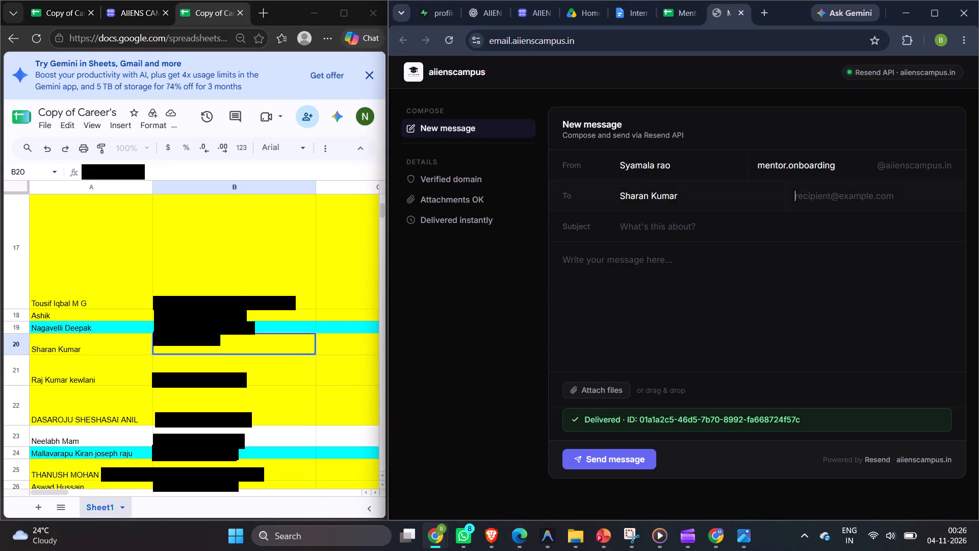
{"action": "key", "text": "ctrl+v"}
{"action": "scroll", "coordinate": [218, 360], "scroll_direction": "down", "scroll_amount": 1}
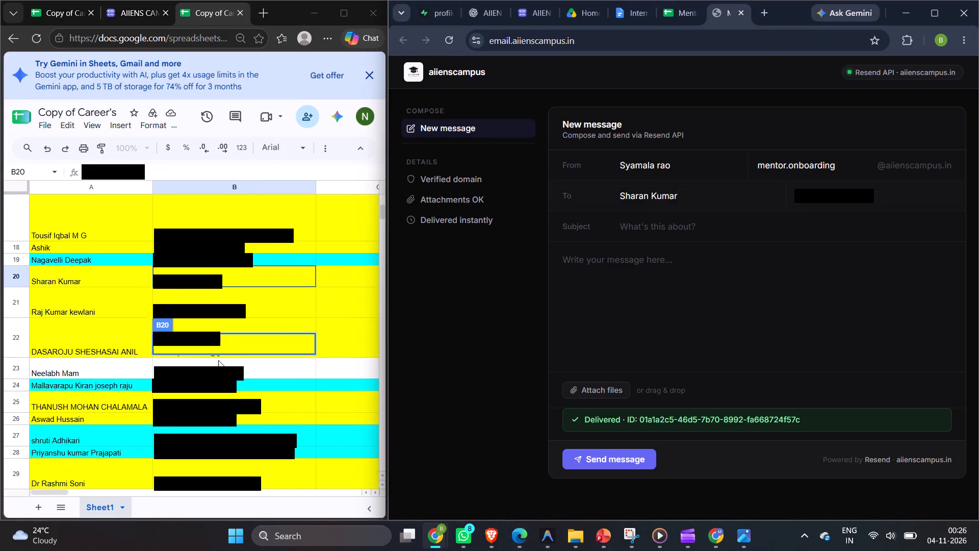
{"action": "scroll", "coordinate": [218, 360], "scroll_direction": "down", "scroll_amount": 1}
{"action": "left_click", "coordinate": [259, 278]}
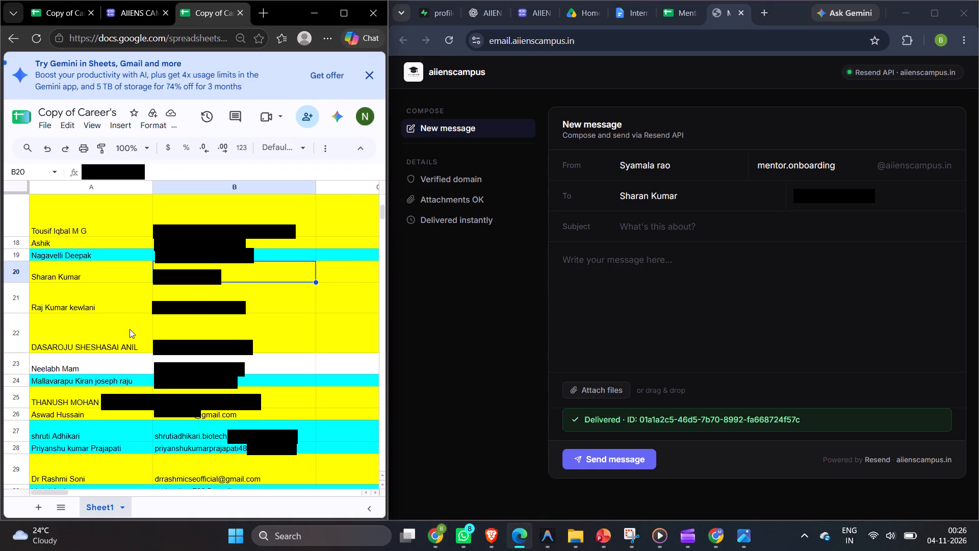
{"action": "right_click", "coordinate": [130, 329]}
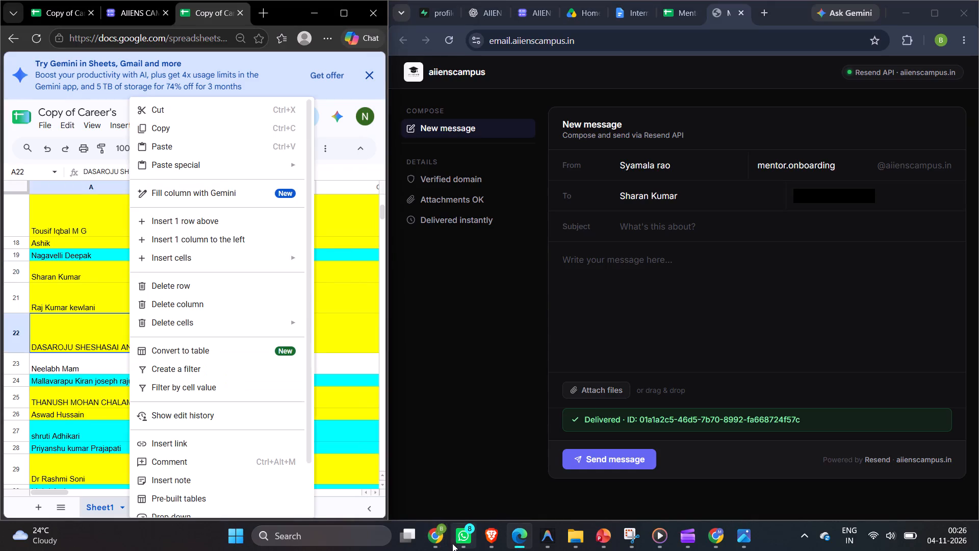
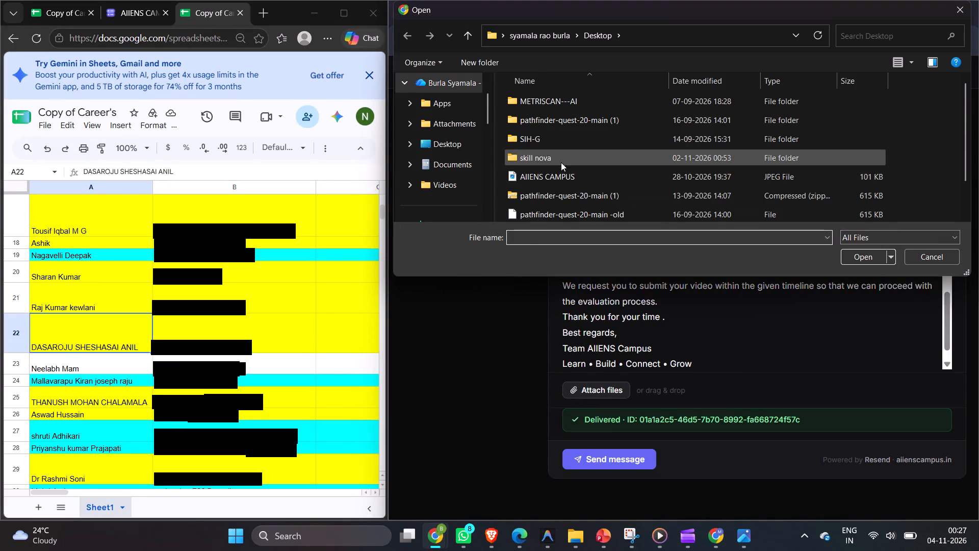
Attach the AIIENS CAMPUS JPEG from the Desktop to the reminder message and send it to the row 20 candidate.
{"action": "left_click", "coordinate": [560, 170]}
{"action": "left_click", "coordinate": [849, 258]}
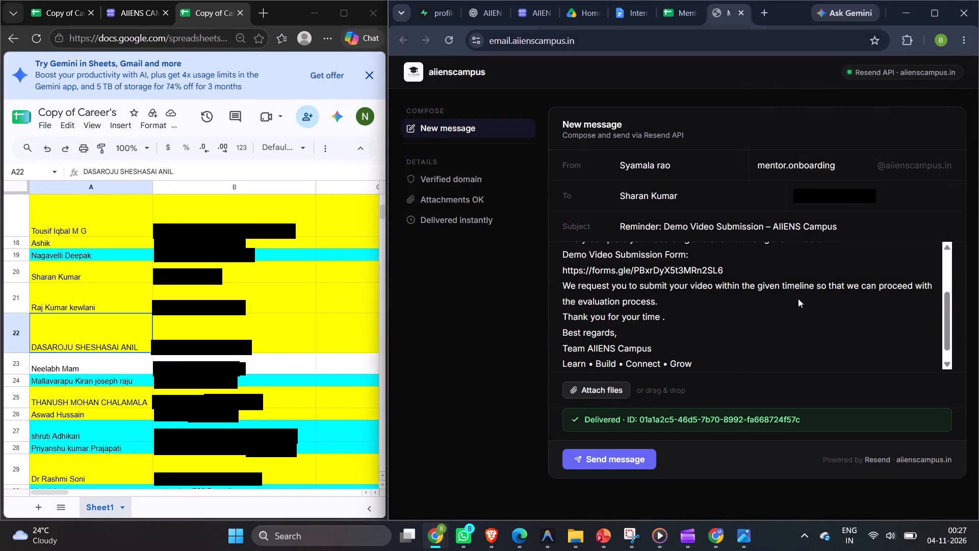
{"action": "left_click", "coordinate": [604, 473]}
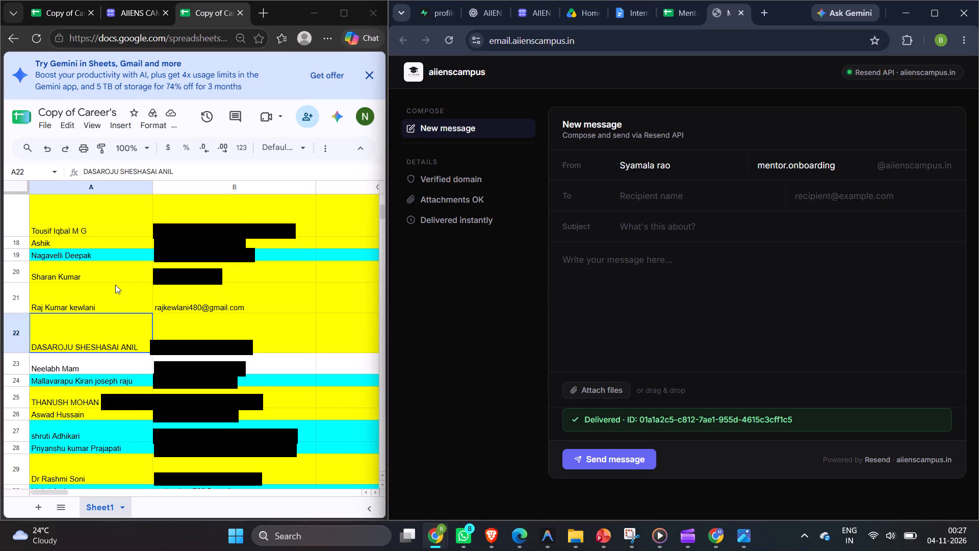
Copy the candidate's name from row 21 of the Career's spreadsheet into the new message's recipient name.
{"action": "left_click", "coordinate": [91, 283]}
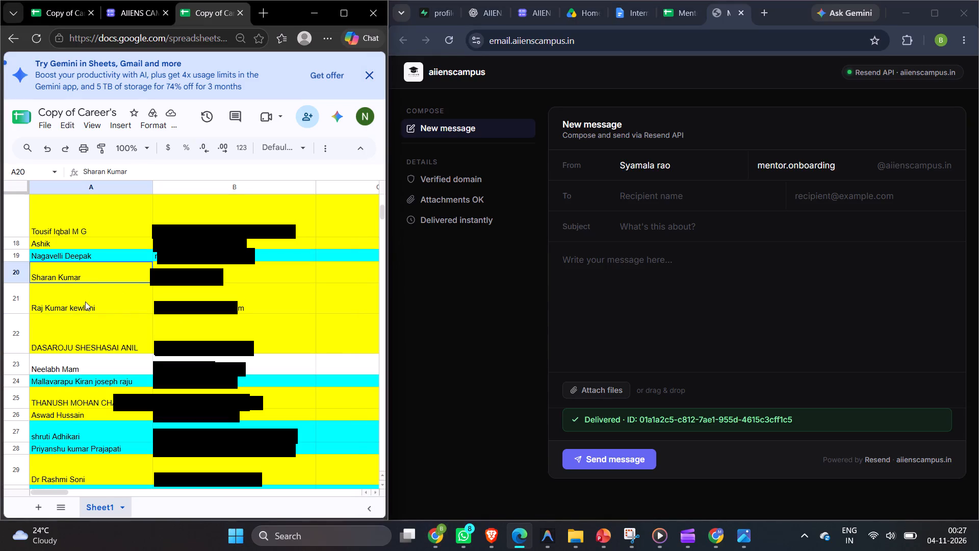
{"action": "double_click", "coordinate": [82, 308]}
{"action": "key", "text": "ctrl+a"}
{"action": "key", "text": "ctrl+c"}
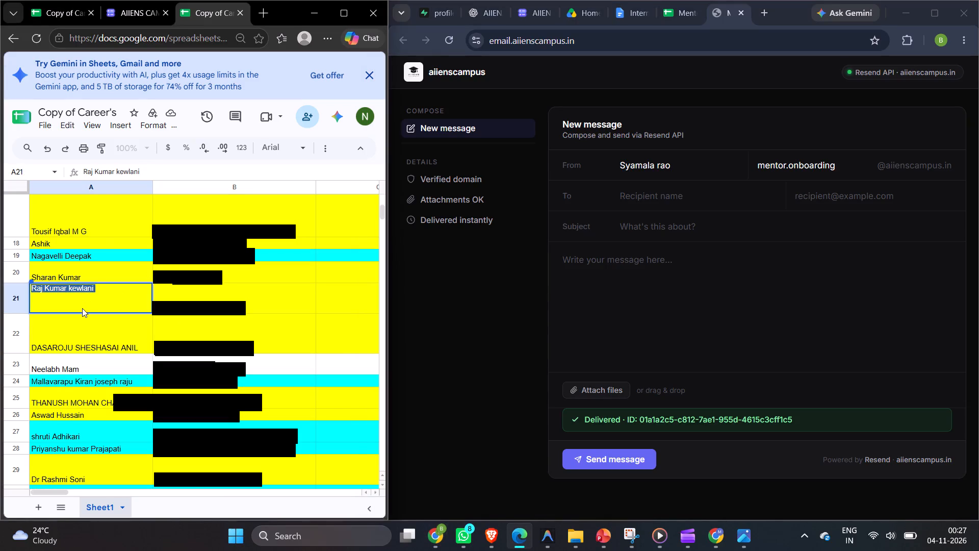
{"action": "left_click", "coordinate": [666, 195]}
{"action": "key", "text": "ctrl+v"}
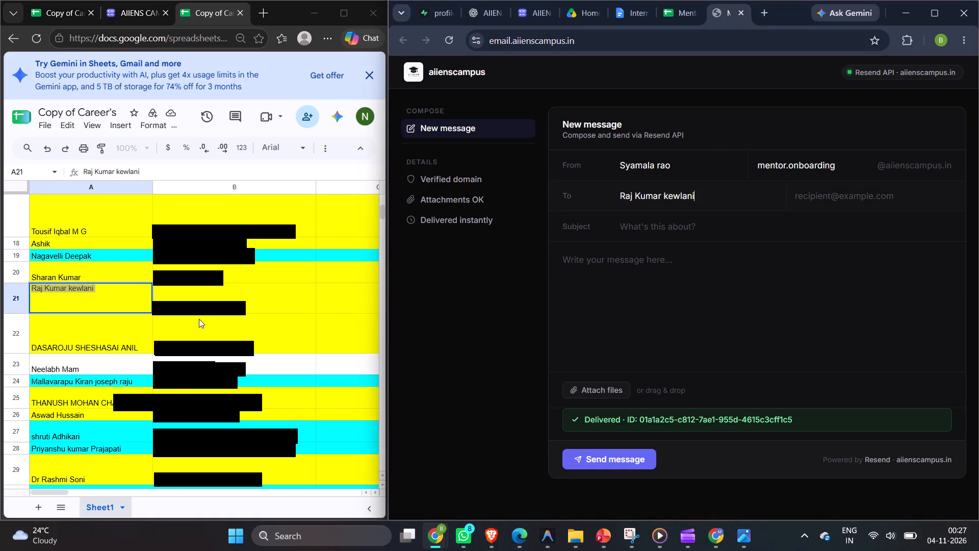
Copy the same candidate's email address from row 21 of the spreadsheet into the new message's recipient address.
{"action": "double_click", "coordinate": [193, 307]}
{"action": "key", "text": "ctrl+a"}
{"action": "key", "text": "ctrl+c"}
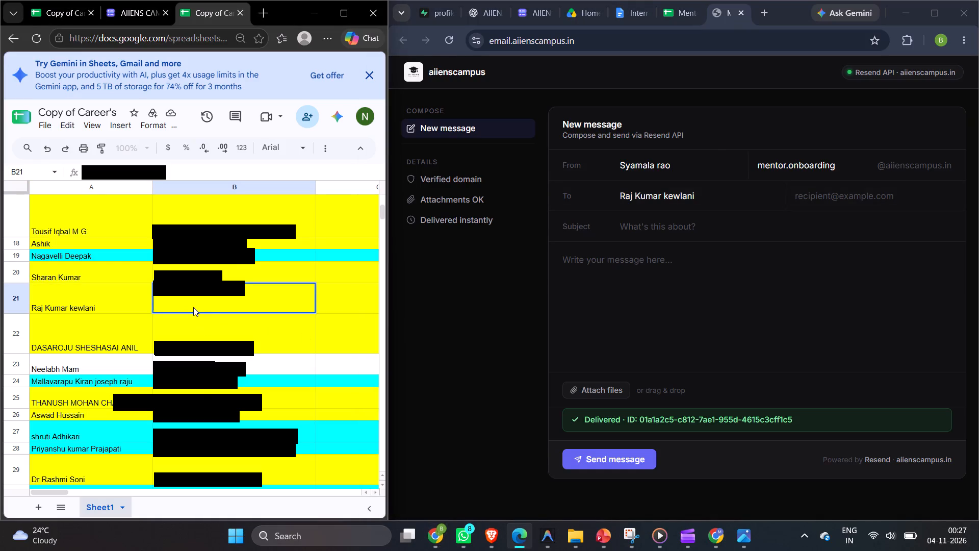
{"action": "left_click", "coordinate": [794, 207]}
{"action": "left_click", "coordinate": [804, 206]}
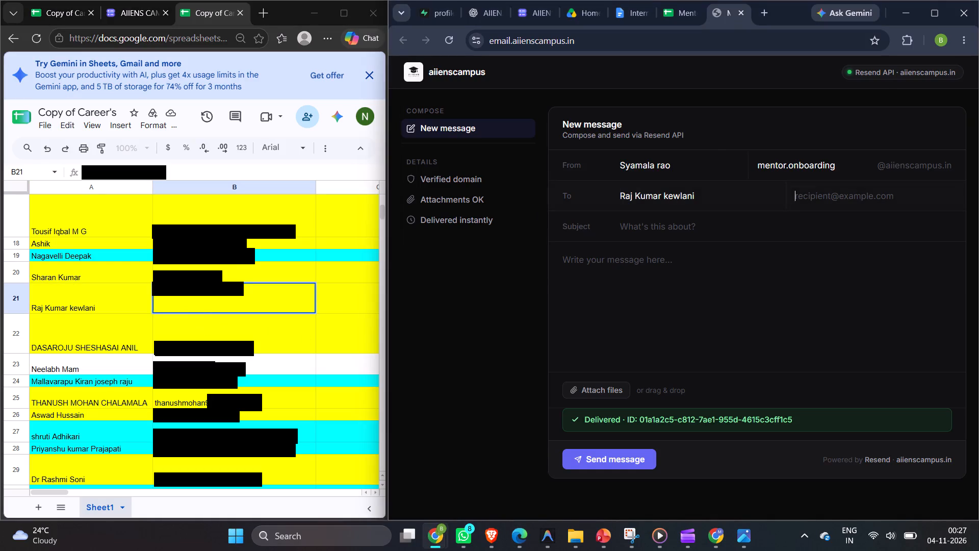
{"action": "key", "text": "ctrl+v"}
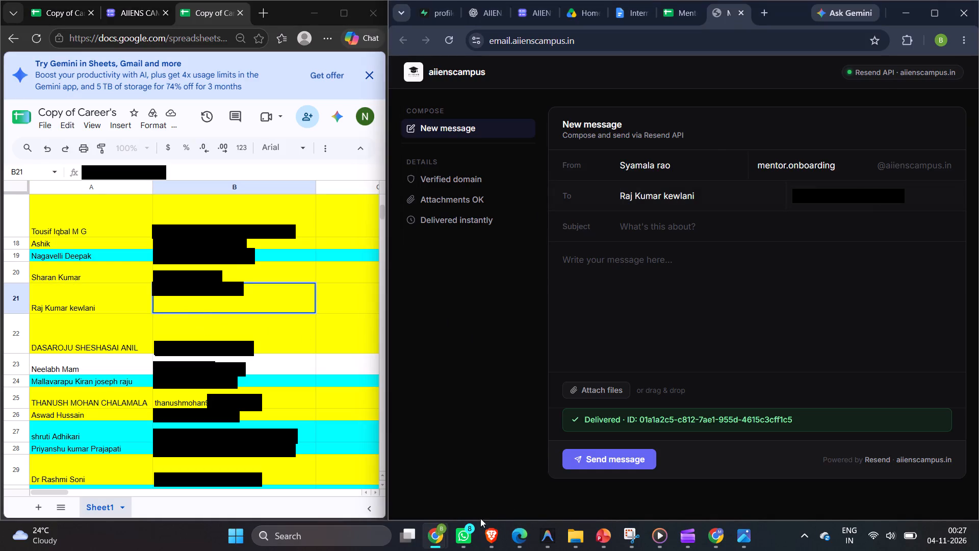
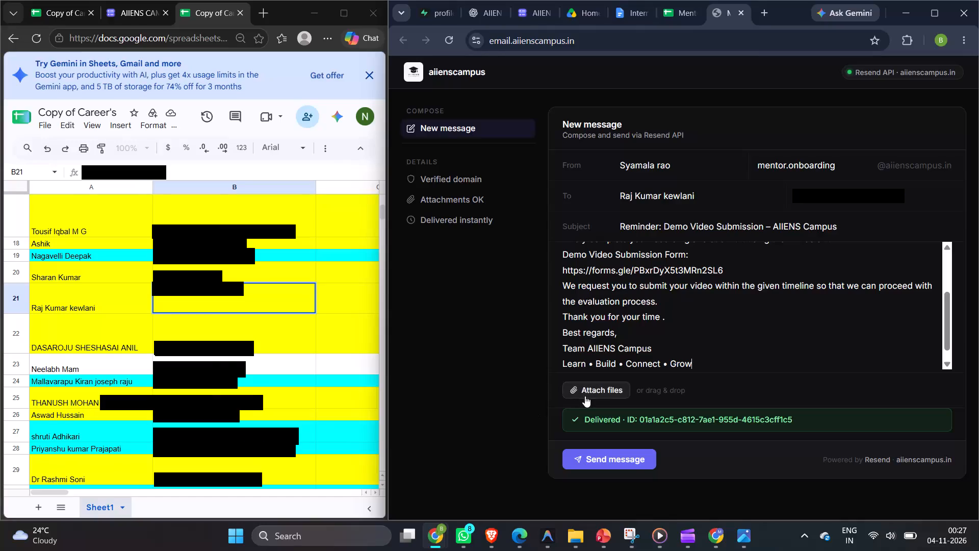
Attach the AIIENS CAMPUS JPEG from the Desktop to the reminder message for the row 21 candidate.
{"action": "left_click", "coordinate": [585, 396]}
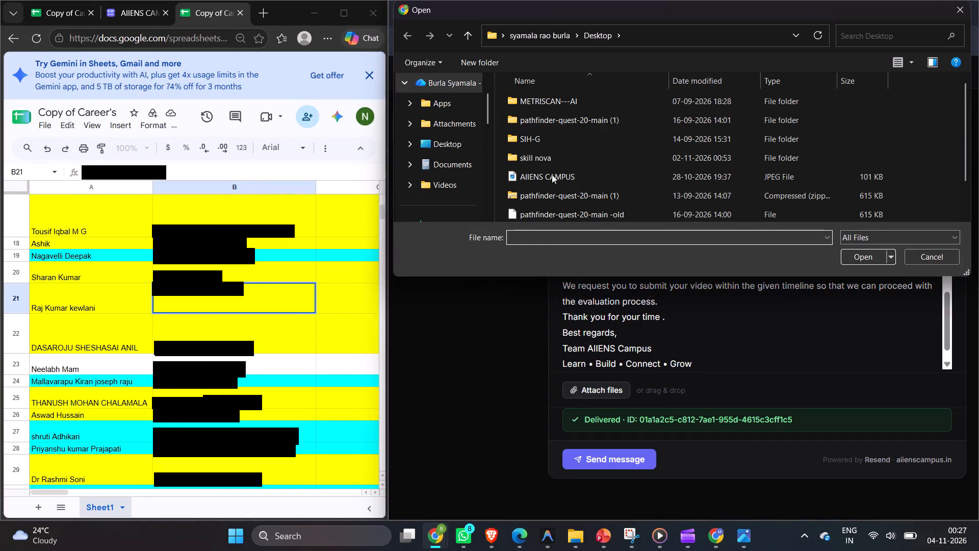
{"action": "left_click", "coordinate": [552, 174]}
{"action": "left_click", "coordinate": [863, 249]}
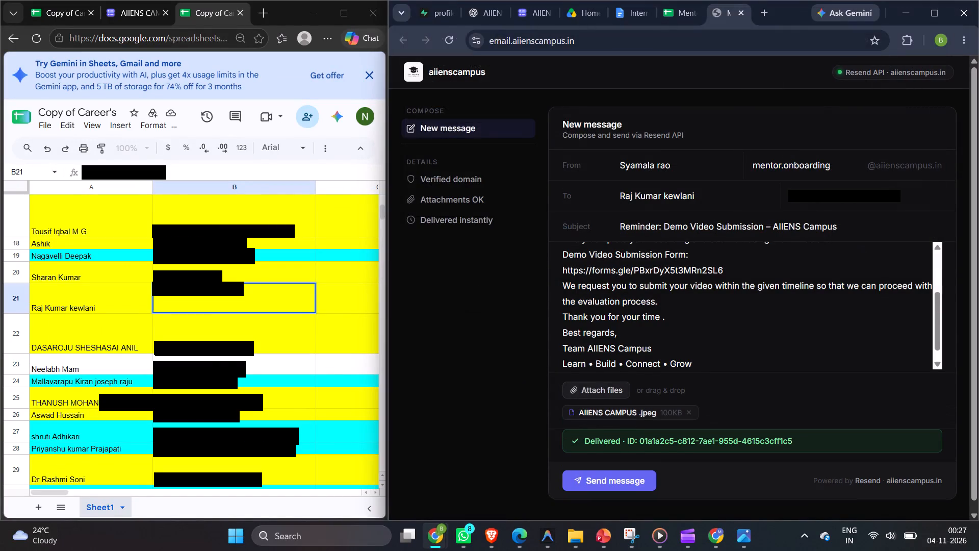
Open the message's Demo Video Submission Form link in a new Edge tab, check the form's questions, and close it.
{"action": "left_click_drag", "start_coordinate": [560, 272], "coordinate": [574, 271]}
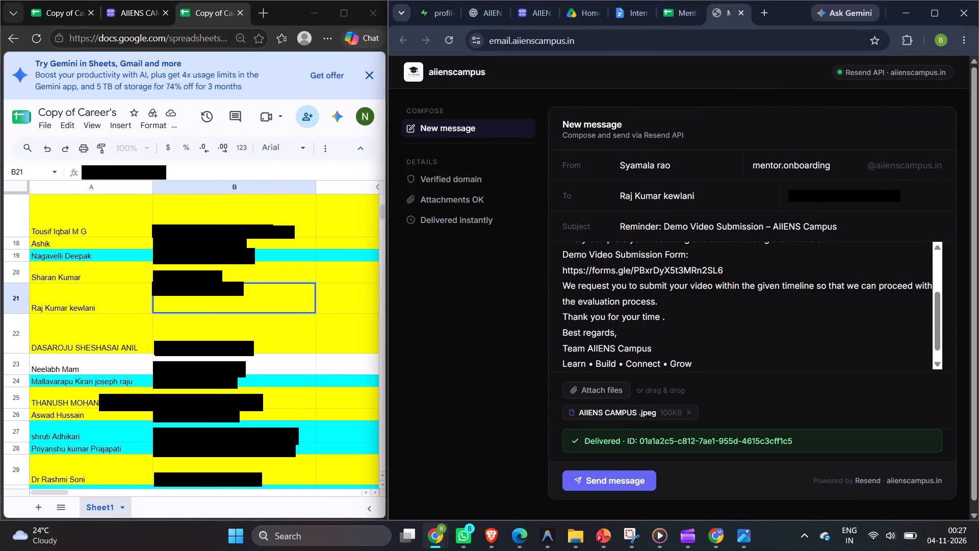
{"action": "left_click_drag", "start_coordinate": [574, 271], "coordinate": [723, 266]}
{"action": "left_click_drag", "start_coordinate": [723, 266], "coordinate": [538, 265]}
{"action": "key", "text": "ctrl+c"}
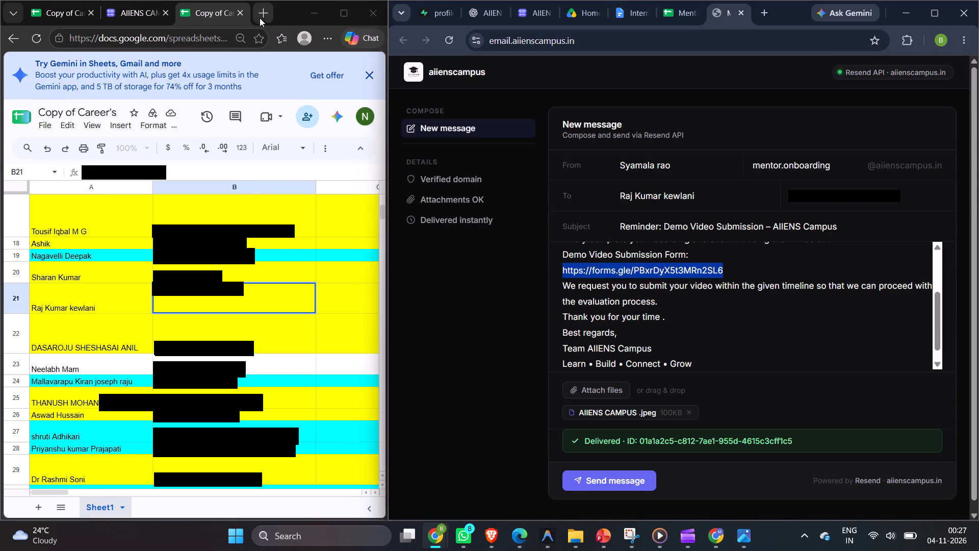
{"action": "left_click", "coordinate": [262, 16]}
{"action": "key", "text": "ctrl+v"}
{"action": "key", "text": "Return"}
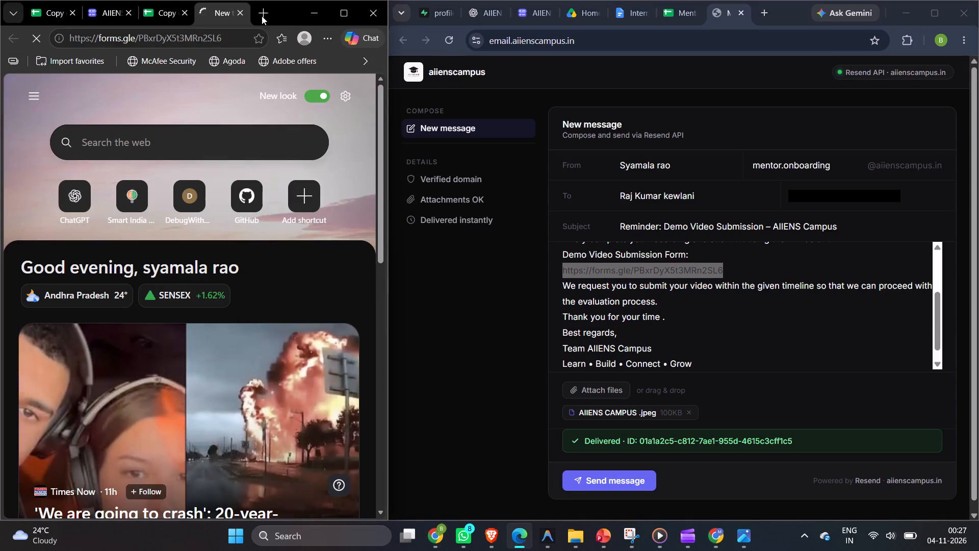
{"action": "scroll", "coordinate": [181, 152], "scroll_direction": "down", "scroll_amount": 4}
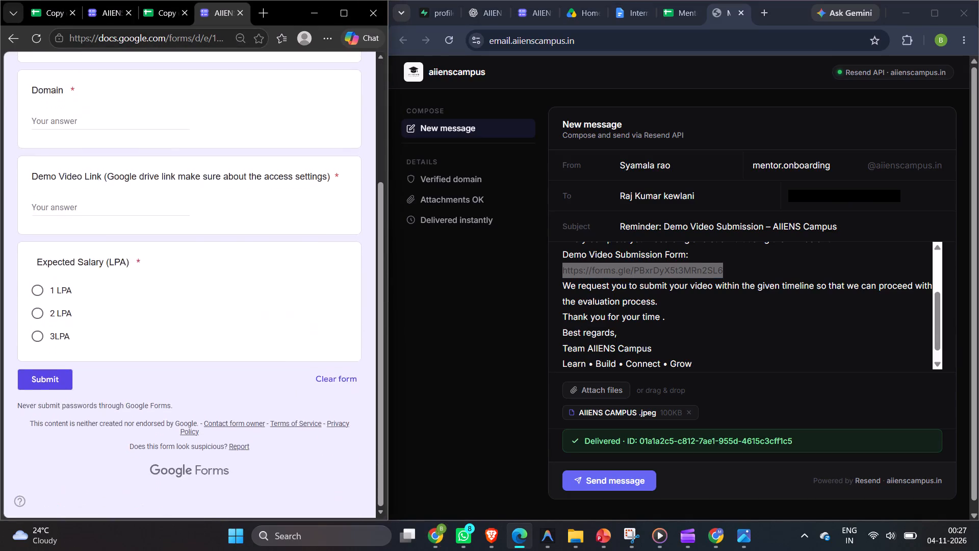
{"action": "left_click", "coordinate": [244, 15]}
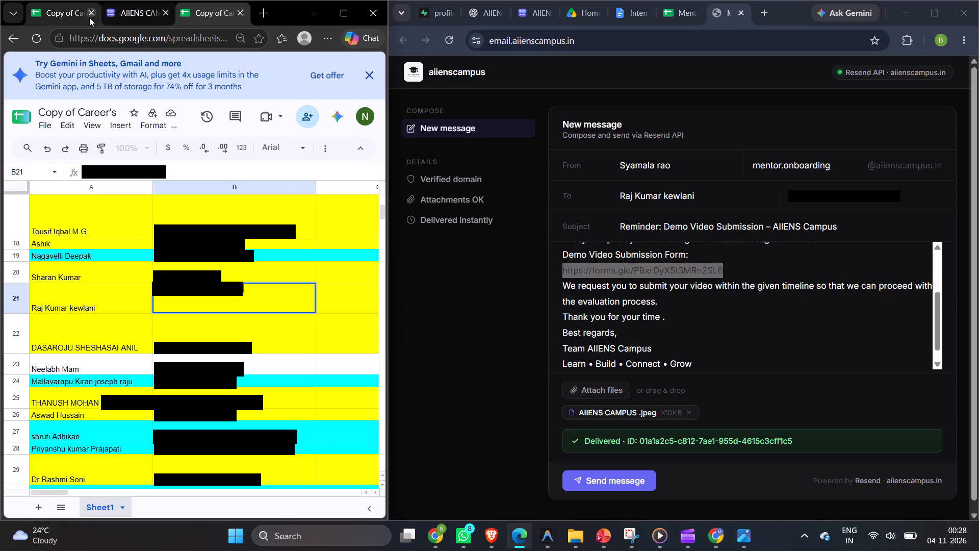
Switch to the other open copy of the Career's spreadsheet in Edge and find rows 21 and 22.
{"action": "left_click", "coordinate": [74, 19]}
{"action": "scroll", "coordinate": [711, 296], "scroll_direction": "down", "scroll_amount": 1}
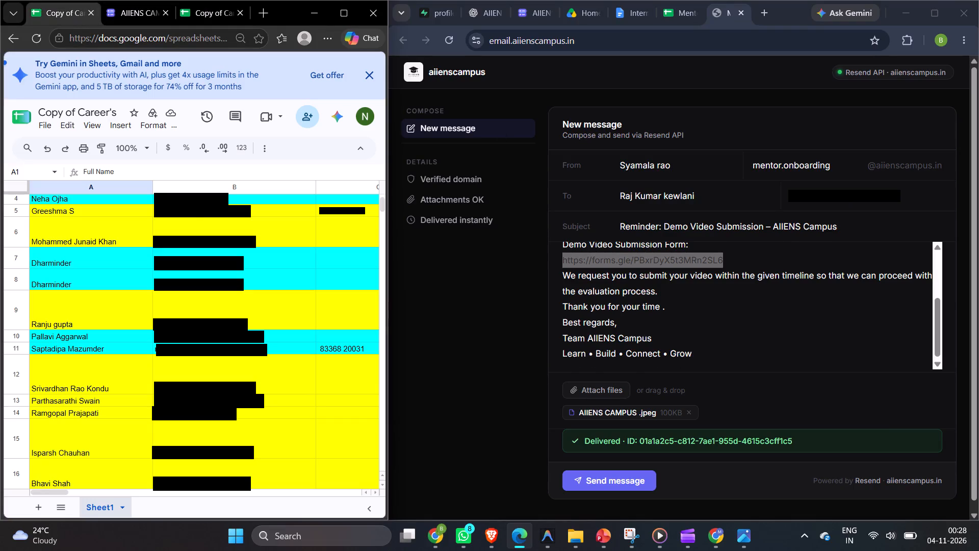
{"action": "scroll", "coordinate": [711, 296], "scroll_direction": "down", "scroll_amount": 1}
{"action": "scroll", "coordinate": [203, 393], "scroll_direction": "down", "scroll_amount": 4}
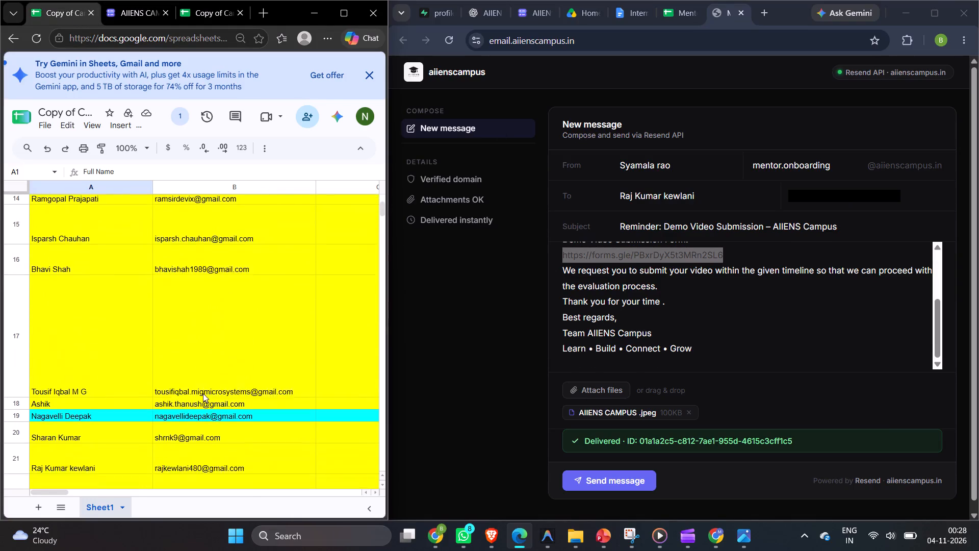
{"action": "scroll", "coordinate": [203, 393], "scroll_direction": "down", "scroll_amount": 1}
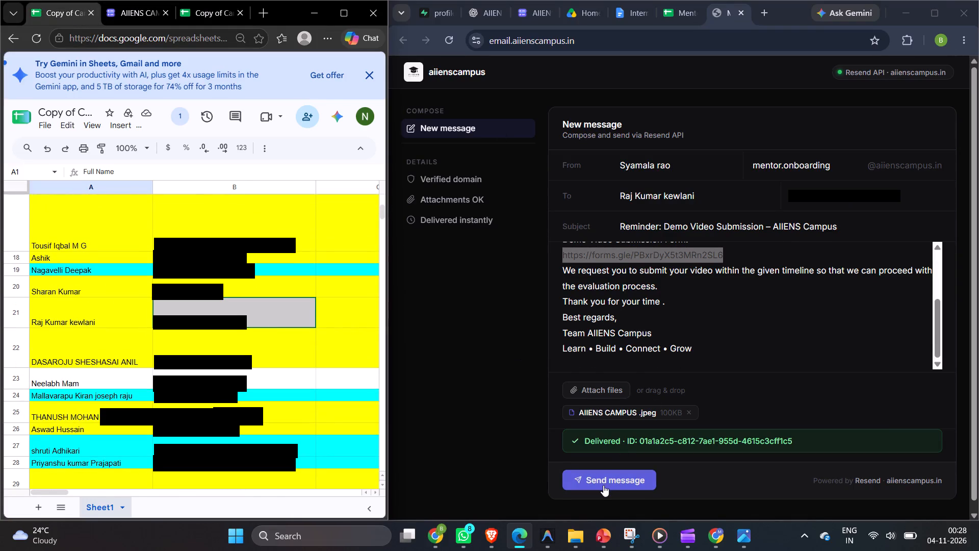
Send the demo video reminder with the attached AIIENS CAMPUS JPEG to the row 21 candidate.
{"action": "left_click", "coordinate": [596, 391]}
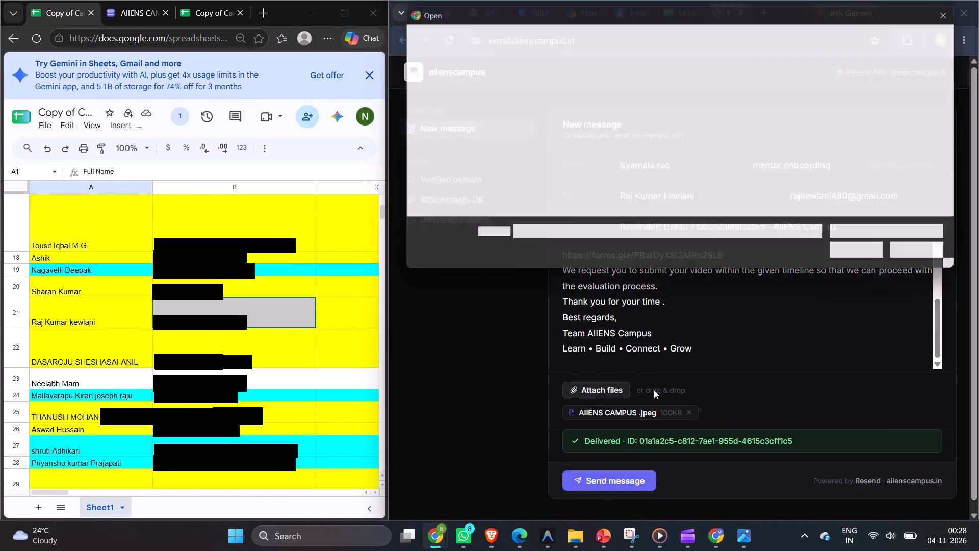
{"action": "left_click", "coordinate": [917, 252]}
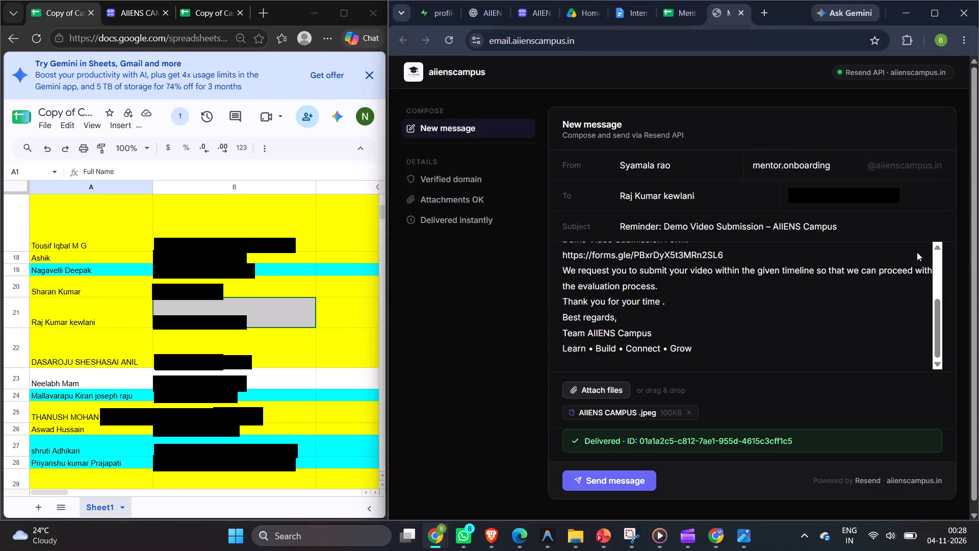
{"action": "left_click", "coordinate": [617, 477]}
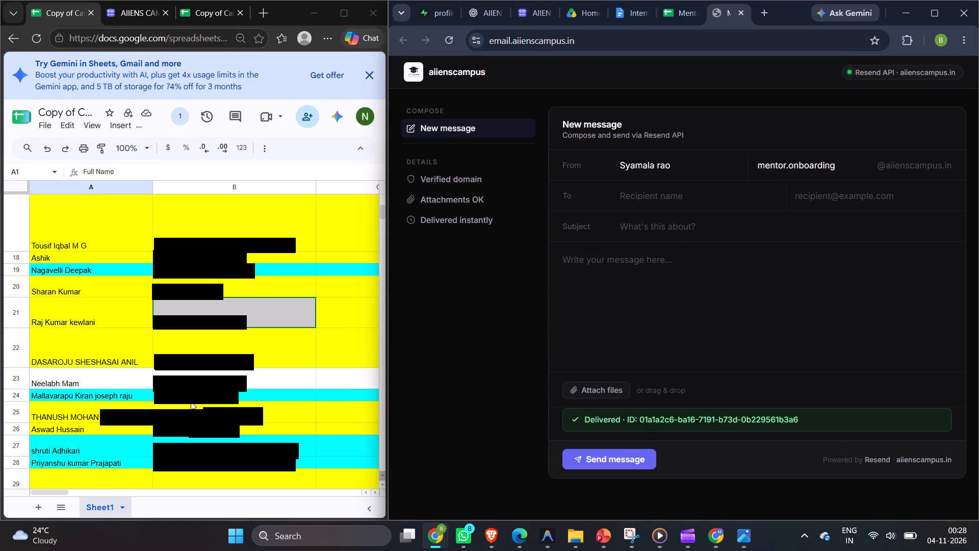
Copy the candidate's name from row 22 of the Career's spreadsheet into the new message's recipient name.
{"action": "left_click", "coordinate": [55, 362]}
{"action": "double_click", "coordinate": [55, 362]}
{"action": "key", "text": "ctrl+a"}
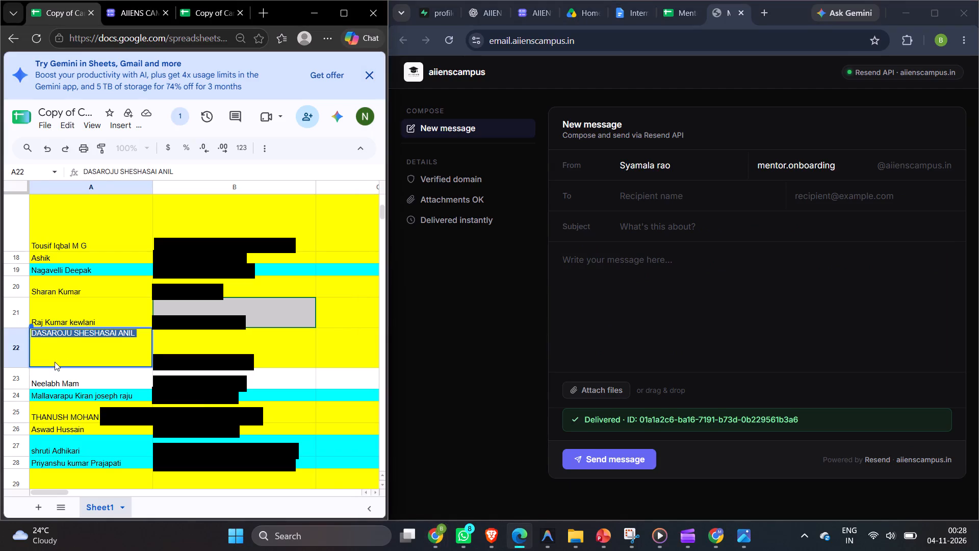
{"action": "key", "text": "ctrl+c"}
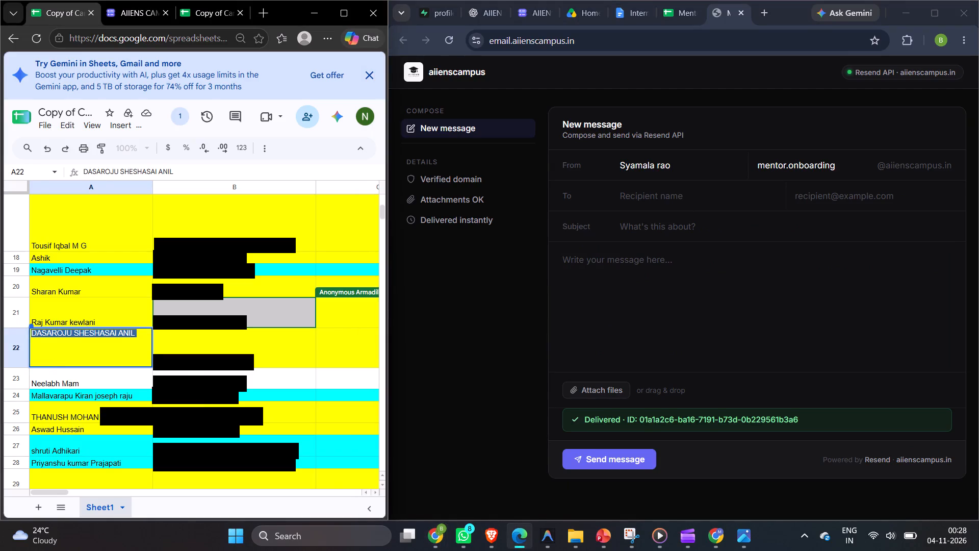
{"action": "left_click", "coordinate": [673, 190]}
{"action": "key", "text": "ctrl+v"}
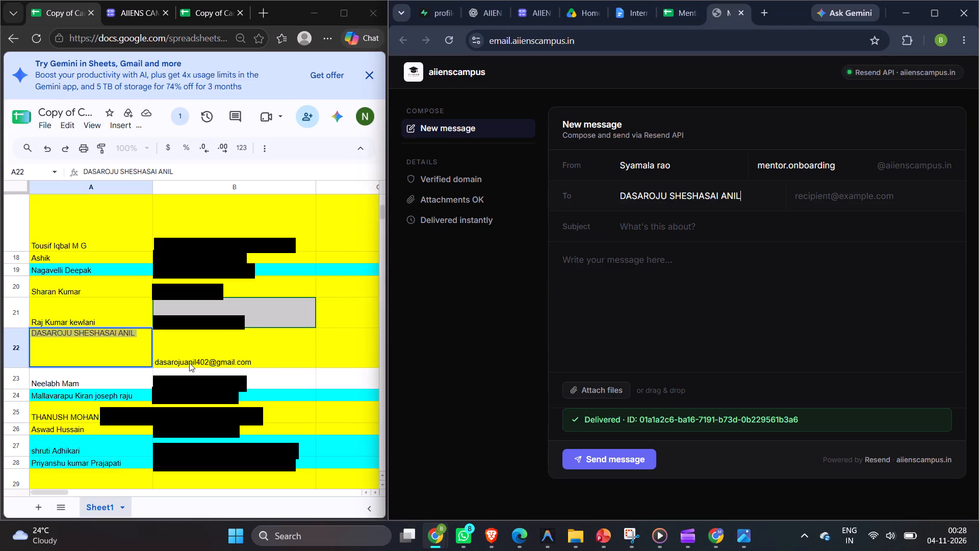
Copy the same candidate's email address from row 22 of the Career's spreadsheet.
{"action": "left_click", "coordinate": [190, 363]}
{"action": "double_click", "coordinate": [190, 363]}
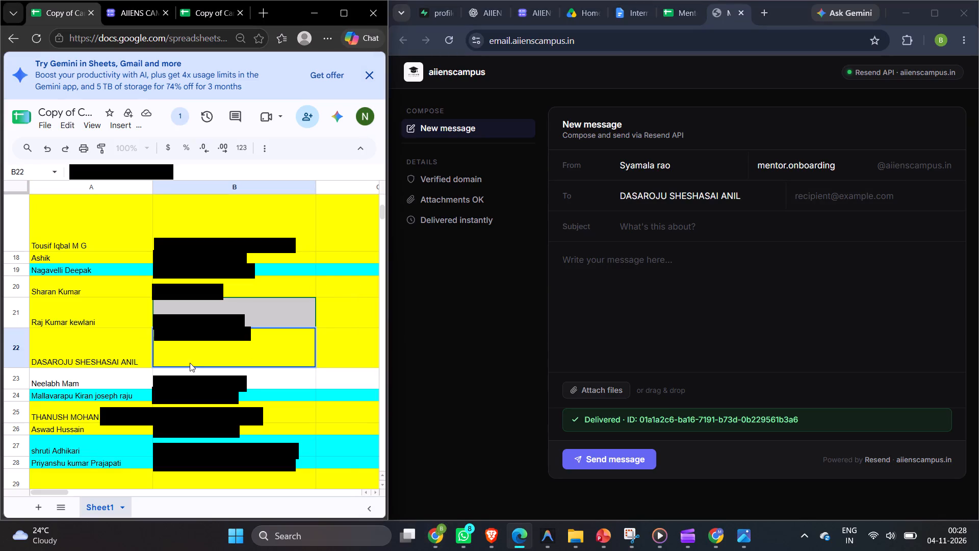
{"action": "key", "text": "ctrl+a"}
{"action": "left_click", "coordinate": [223, 324]}
{"action": "left_click", "coordinate": [262, 315]}
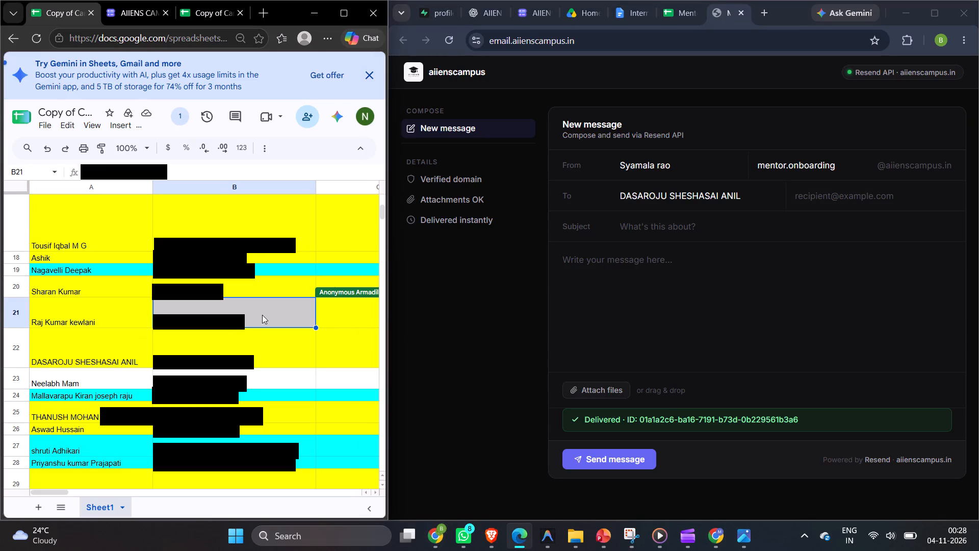
{"action": "left_click", "coordinate": [255, 345]}
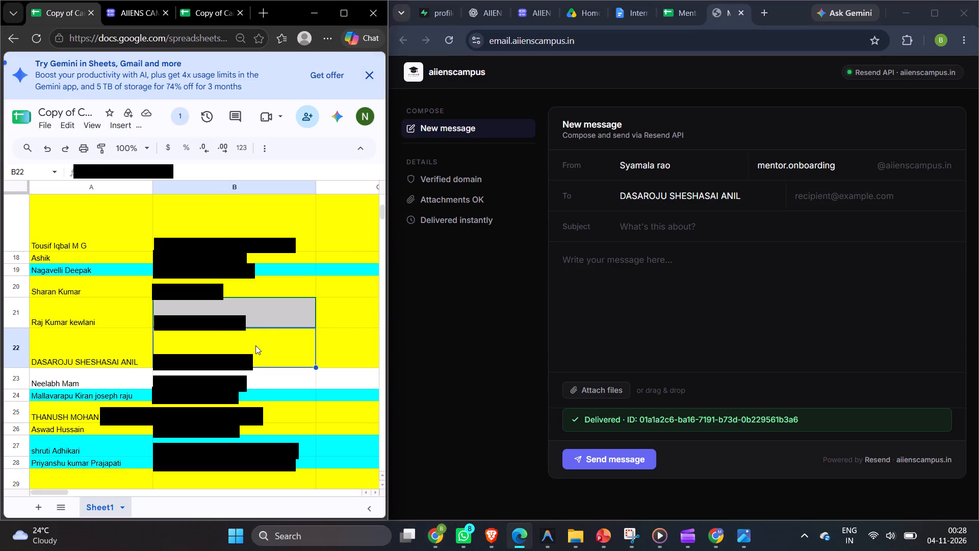
{"action": "double_click", "coordinate": [266, 323]}
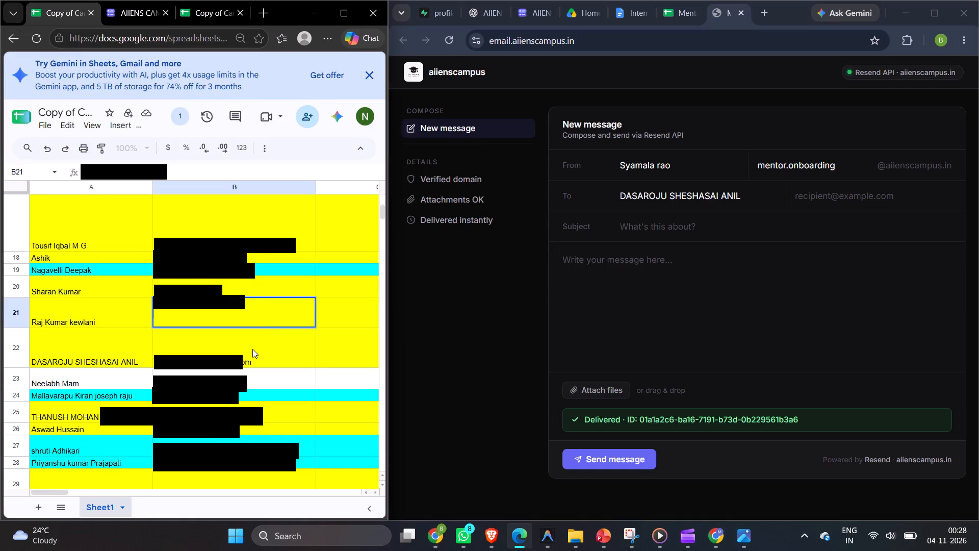
{"action": "left_click", "coordinate": [252, 349]}
{"action": "double_click", "coordinate": [243, 356]}
{"action": "key", "text": "ctrl+a"}
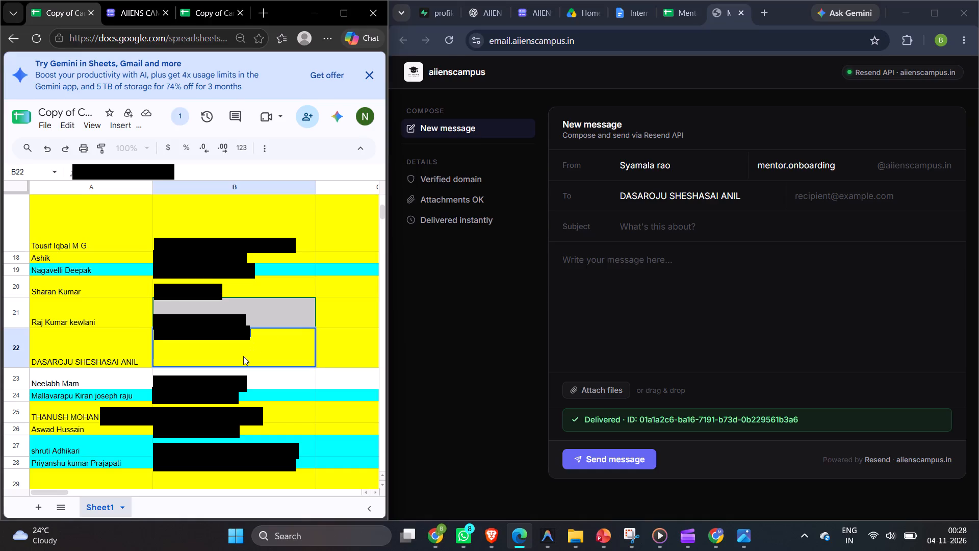
Copy the row 22 candidate's email address from the Career's spreadsheet into the new message's recipient address.
{"action": "key", "text": "ctrl+c"}
{"action": "left_click", "coordinate": [828, 195]}
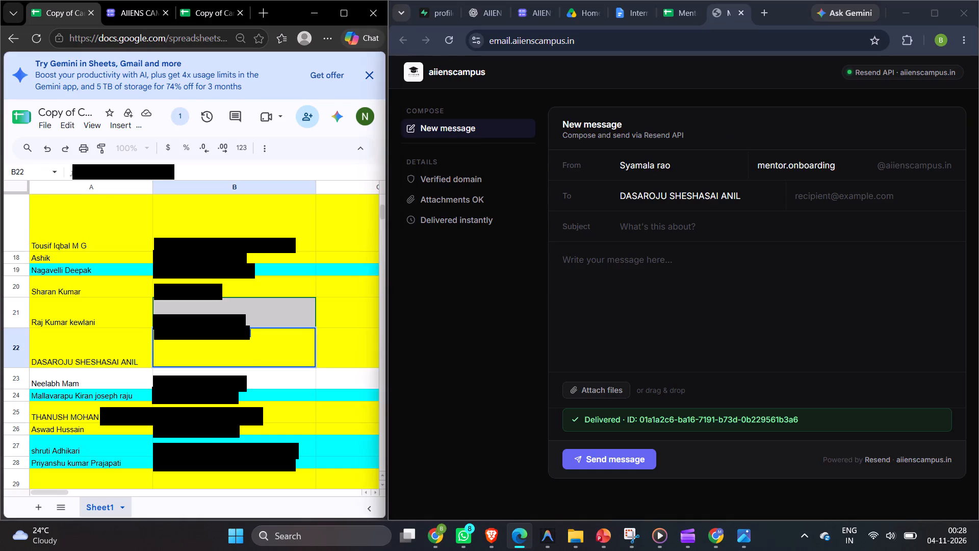
{"action": "key", "text": "ctrl+v"}
{"action": "left_click", "coordinate": [828, 195], "text": "ctrl"}
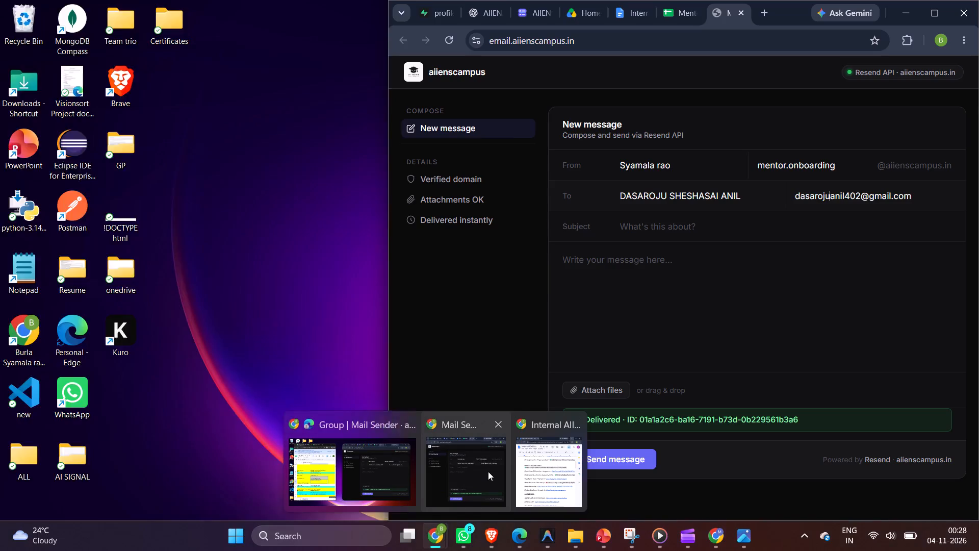
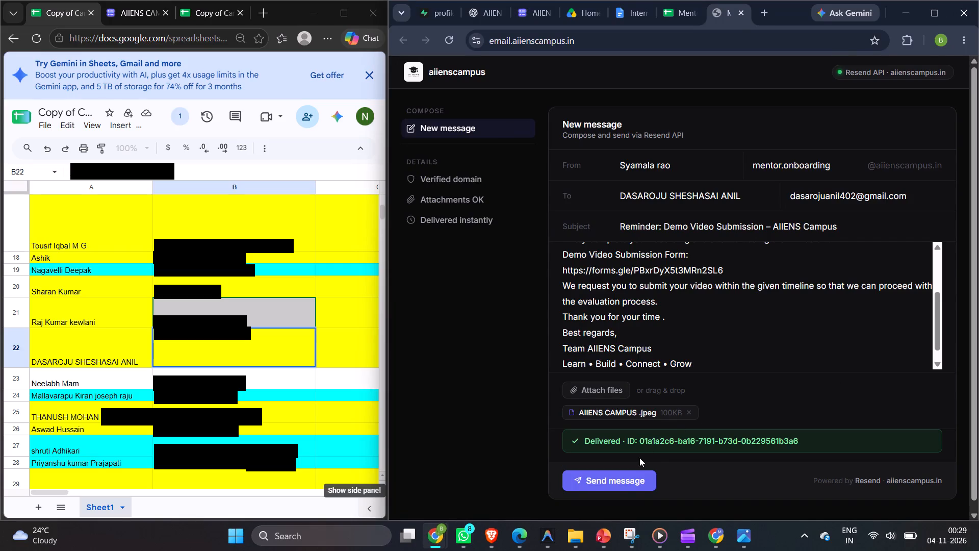
{"action": "left_click", "coordinate": [628, 479]}
Open the candidate's name cell in row 25 of the Career's spreadsheet in Edge.
{"action": "scroll", "coordinate": [99, 388], "scroll_direction": "down", "scroll_amount": 2}
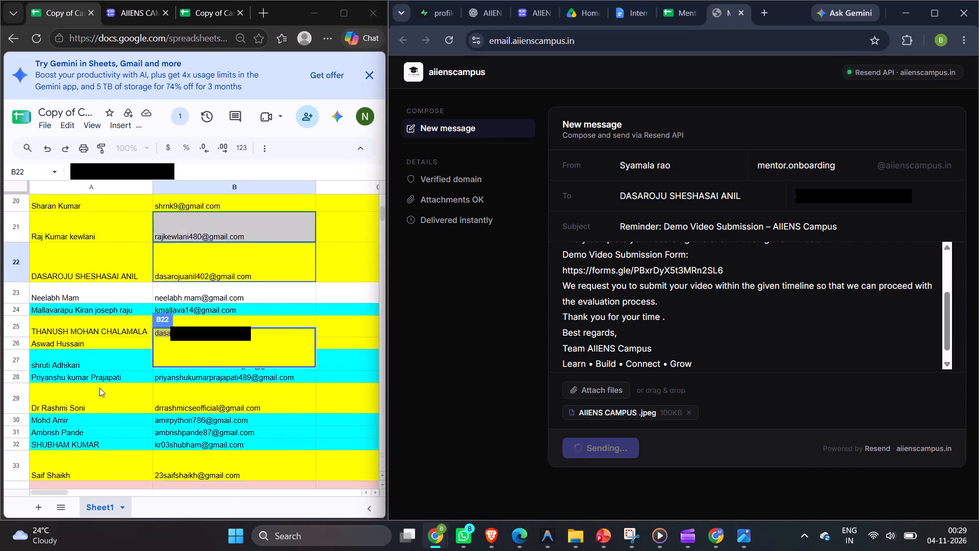
{"action": "scroll", "coordinate": [99, 388], "scroll_direction": "down", "scroll_amount": 3}
{"action": "scroll", "coordinate": [94, 223], "scroll_direction": "up", "scroll_amount": 1}
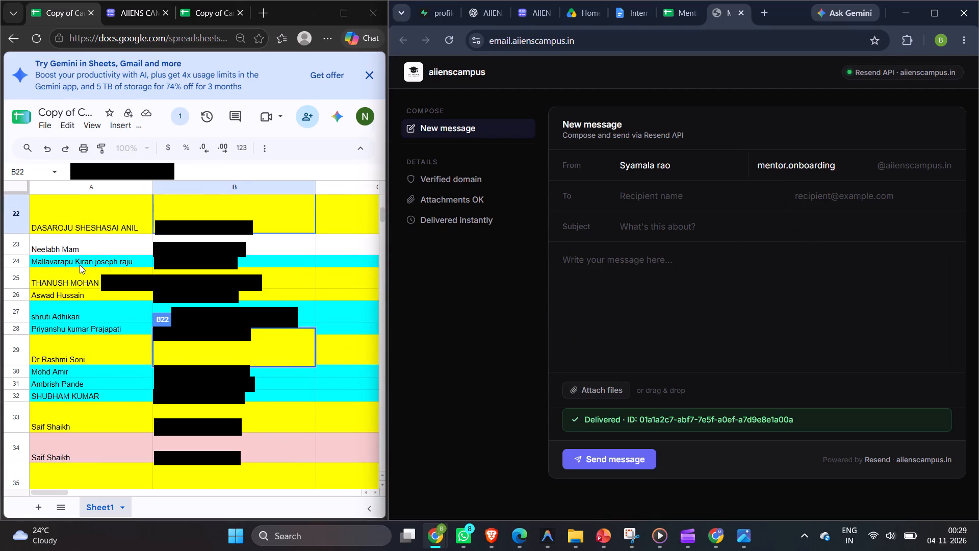
{"action": "left_click", "coordinate": [76, 284]}
{"action": "double_click", "coordinate": [76, 284]}
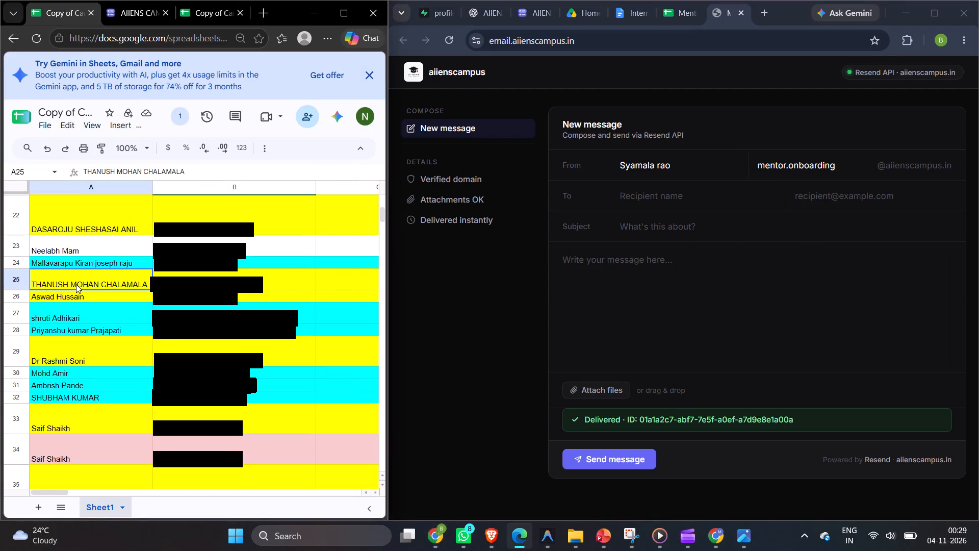
Address the new message to the row 25 candidate by copying their name and email address from the Career's spreadsheet.
{"action": "key", "text": "ctrl+a"}
{"action": "key", "text": "ctrl+c"}
{"action": "left_click", "coordinate": [635, 204]}
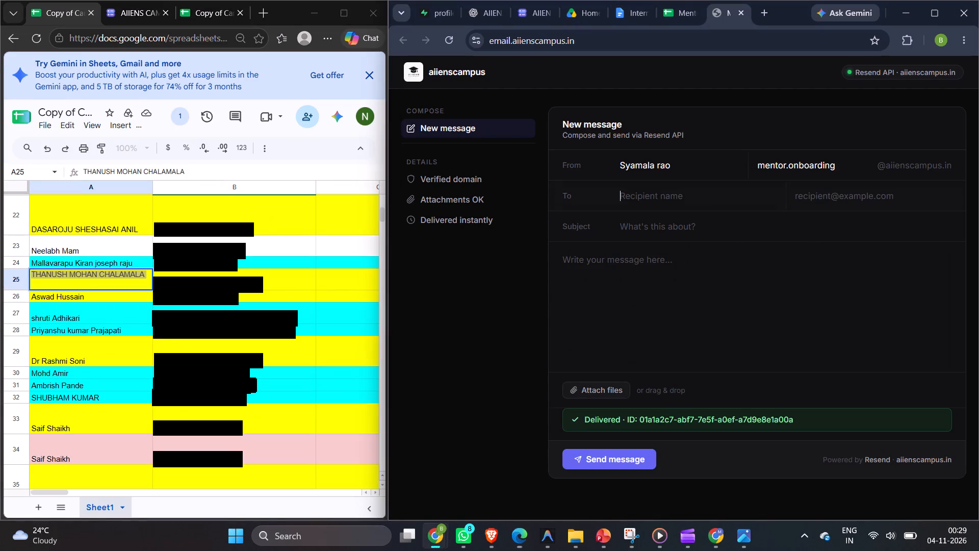
{"action": "key", "text": "ctrl+v"}
{"action": "double_click", "coordinate": [249, 276]}
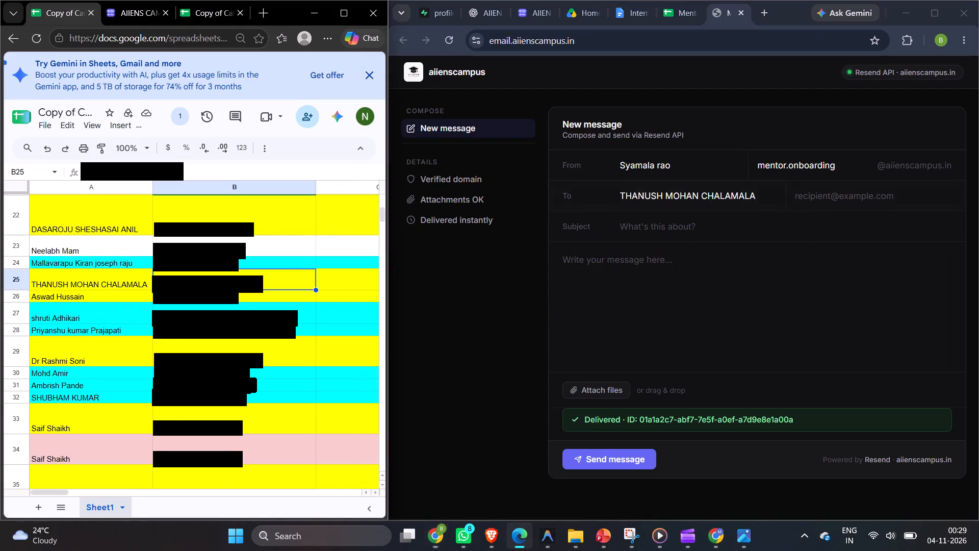
{"action": "key", "text": "ctrl+a"}
{"action": "key", "text": "ctrl+c"}
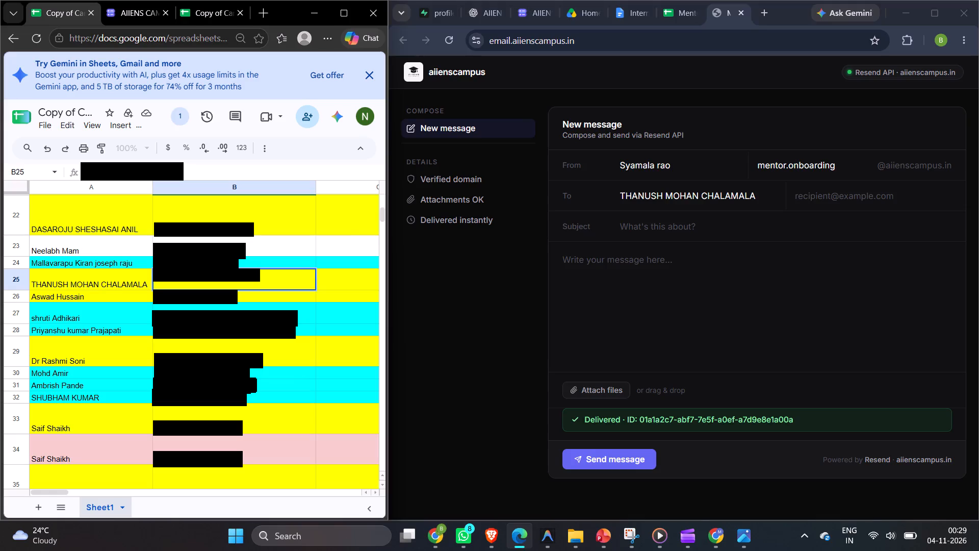
{"action": "left_click", "coordinate": [857, 201]}
{"action": "key", "text": "ctrl+v"}
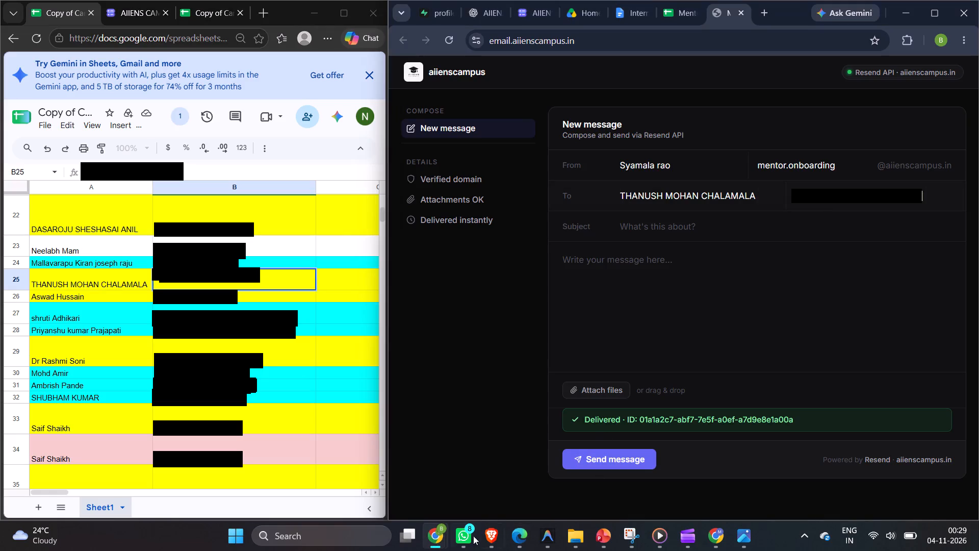
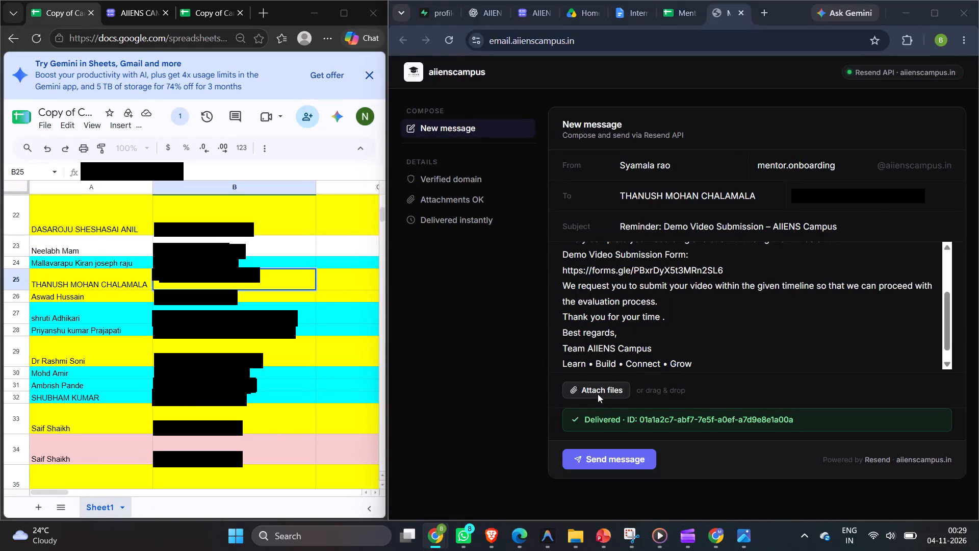
Attach the AIIENS CAMPUS JPEG from the Desktop folder and send the demo video reminder to the row 25 candidate.
{"action": "left_click", "coordinate": [546, 178]}
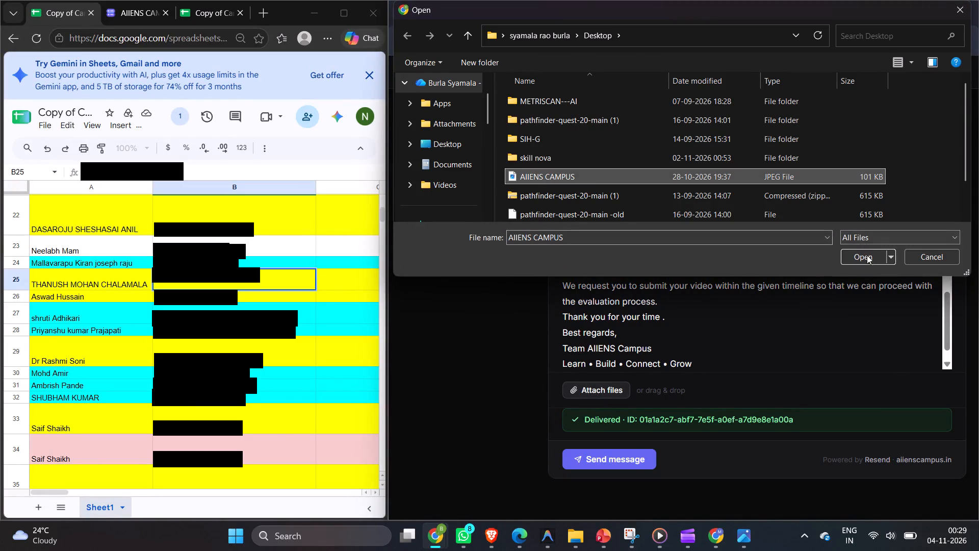
{"action": "left_click", "coordinate": [859, 267]}
{"action": "left_click", "coordinate": [857, 259]}
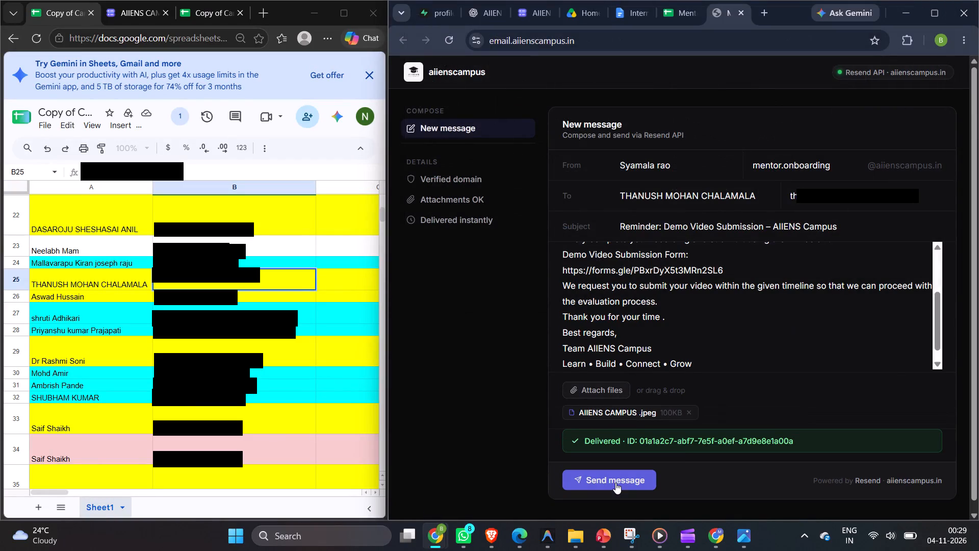
{"action": "left_click", "coordinate": [613, 486]}
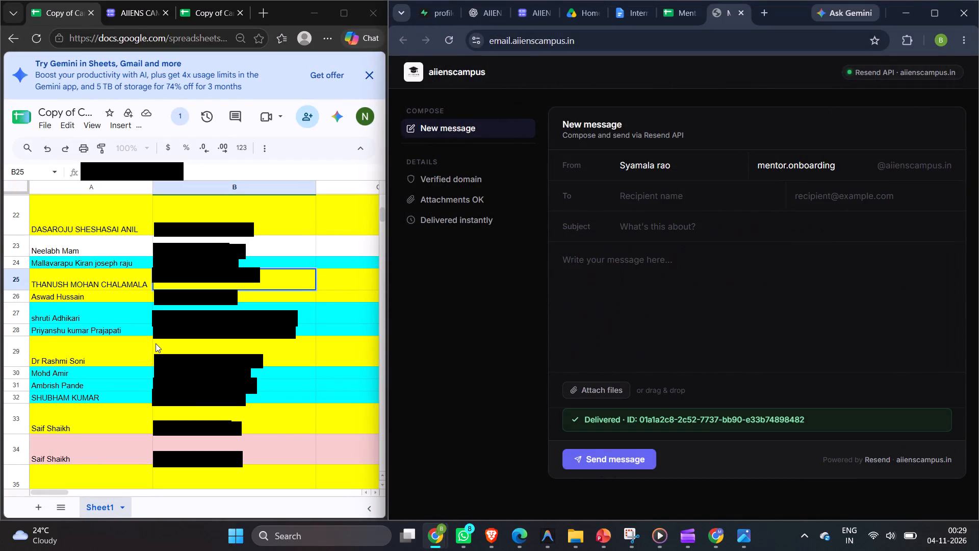
Address a new message to the row 26 candidate by copying their name and email address from the Career's spreadsheet.
{"action": "double_click", "coordinate": [50, 293]}
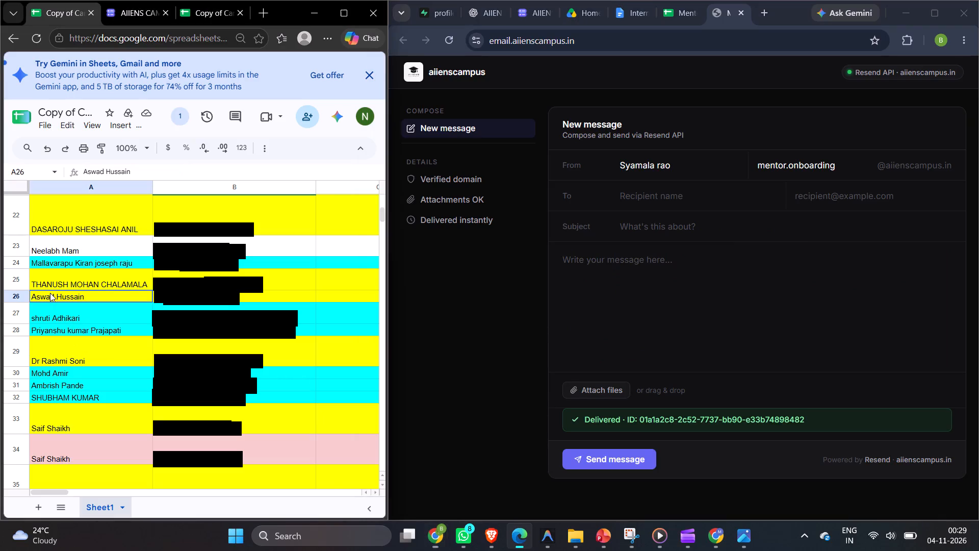
{"action": "key", "text": "ctrl+a"}
{"action": "key", "text": "ctrl+c"}
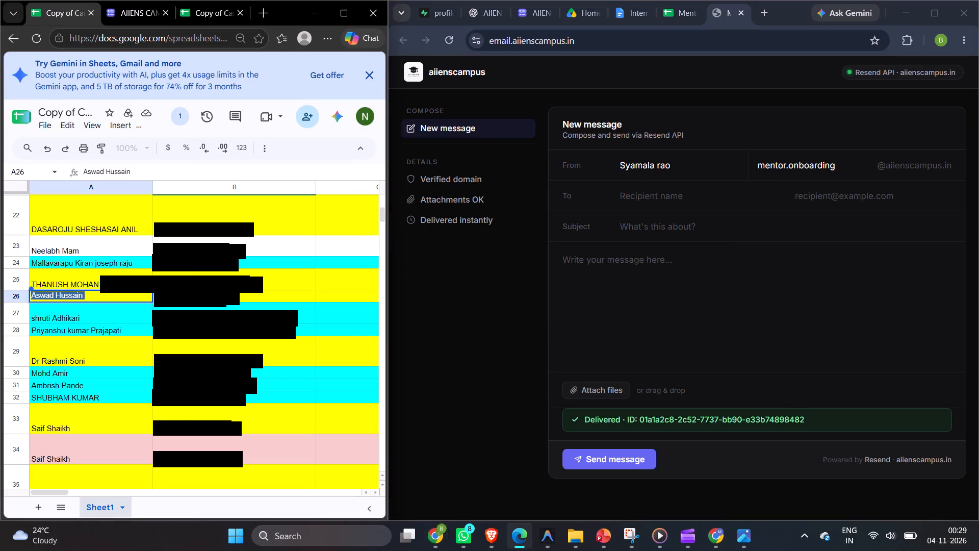
{"action": "left_click", "coordinate": [636, 194]}
{"action": "key", "text": "ctrl+v"}
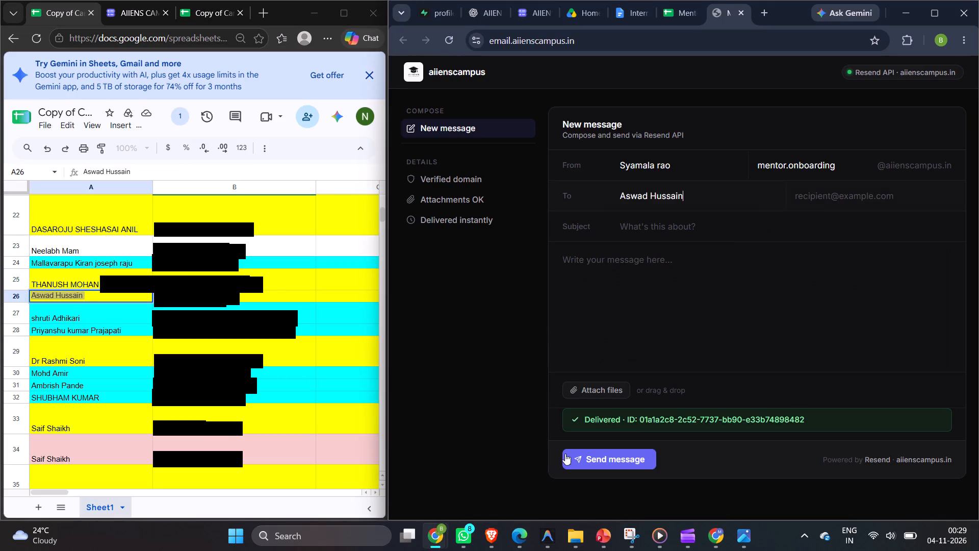
{"action": "double_click", "coordinate": [234, 297]}
{"action": "key", "text": "ctrl+a"}
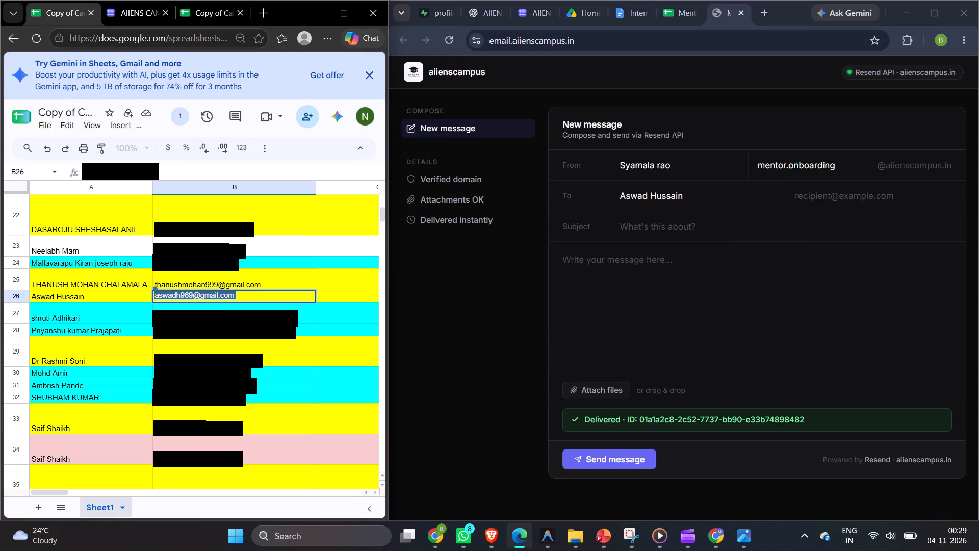
{"action": "key", "text": "ctrl+c"}
{"action": "left_click", "coordinate": [872, 201]}
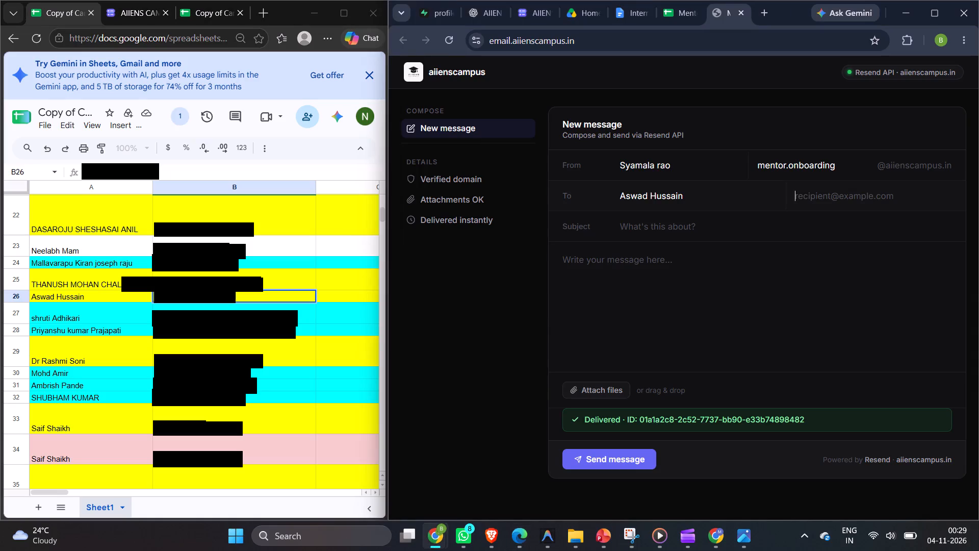
{"action": "key", "text": "ctrl+v"}
{"action": "left_click_drag", "start_coordinate": [872, 201], "coordinate": [628, 286]}
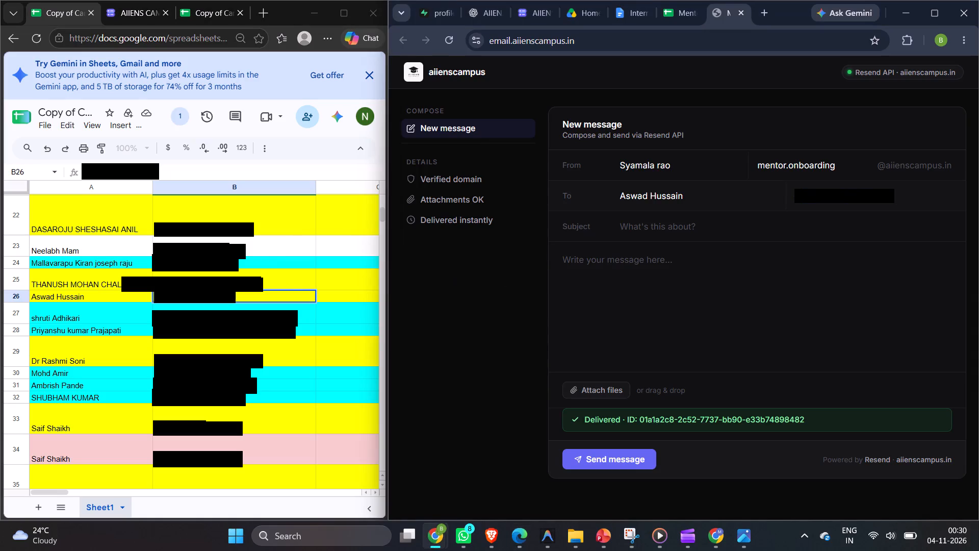
{"action": "left_click", "coordinate": [295, 295]}
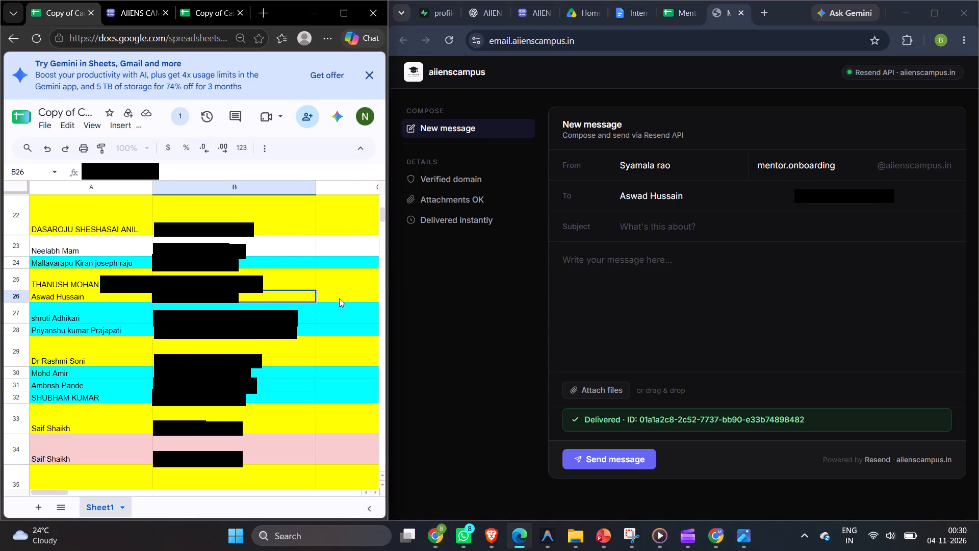
{"action": "left_click", "coordinate": [413, 314]}
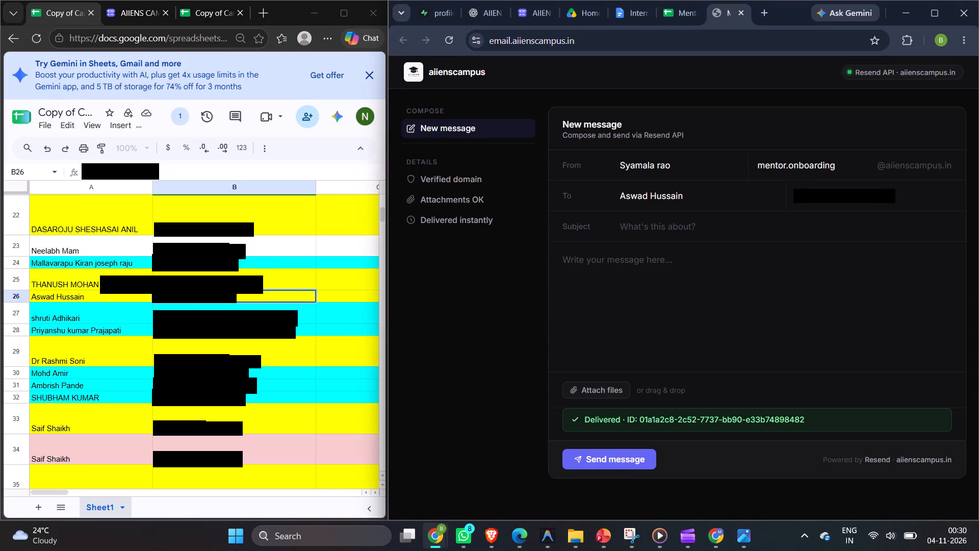
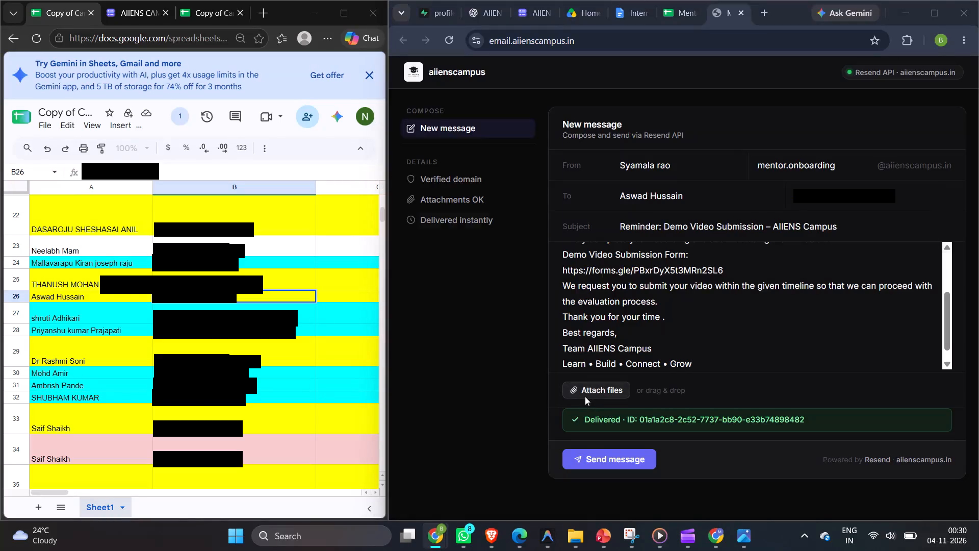
Attach the AIIENS CAMPUS JPEG from the Desktop folder and send the demo video reminder to the row 26 candidate.
{"action": "left_click", "coordinate": [542, 169]}
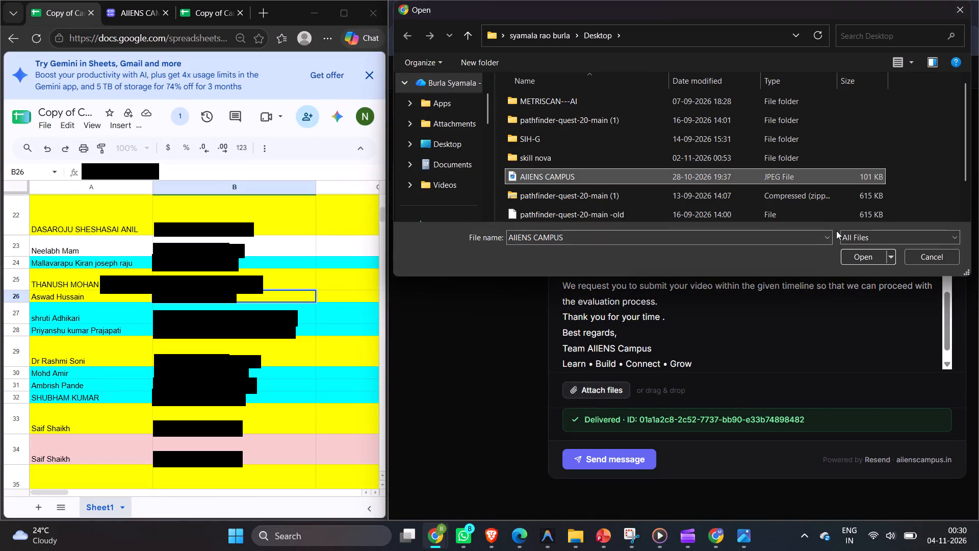
{"action": "left_click", "coordinate": [852, 251]}
{"action": "left_click", "coordinate": [620, 484]}
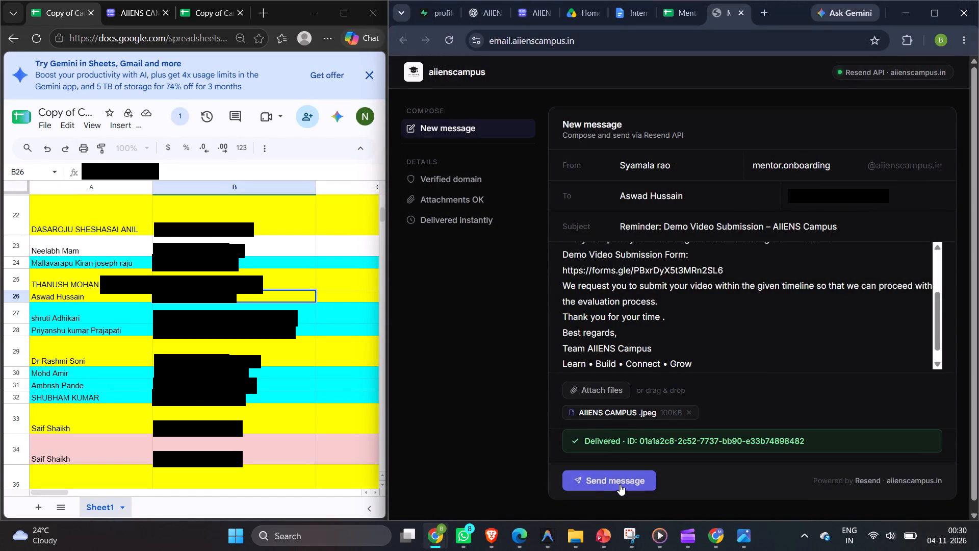
Address a new message to the row 29 candidate, copying their name from the spreadsheet in Edge into the recipient name in Chrome.
{"action": "double_click", "coordinate": [53, 361]}
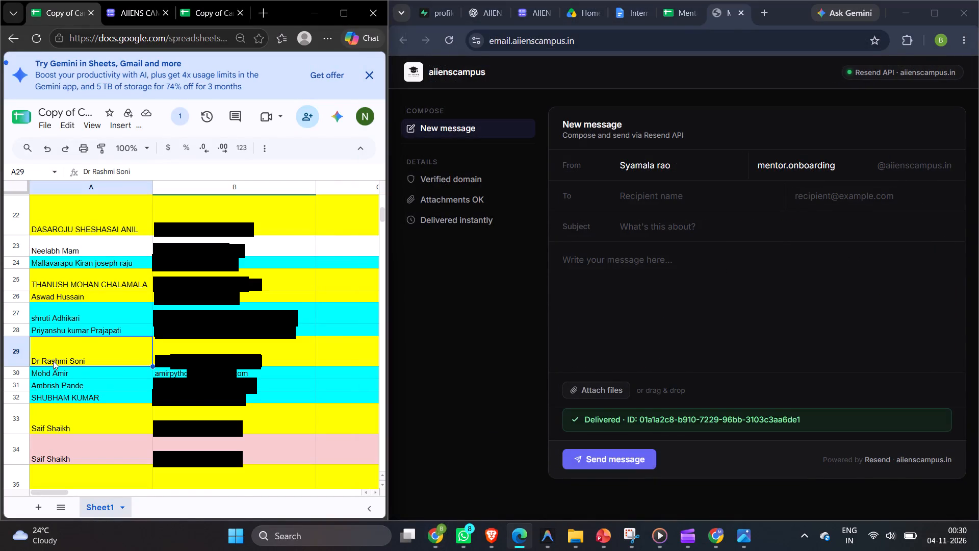
{"action": "key", "text": "ctrl+a"}
{"action": "key", "text": "ctrl+c"}
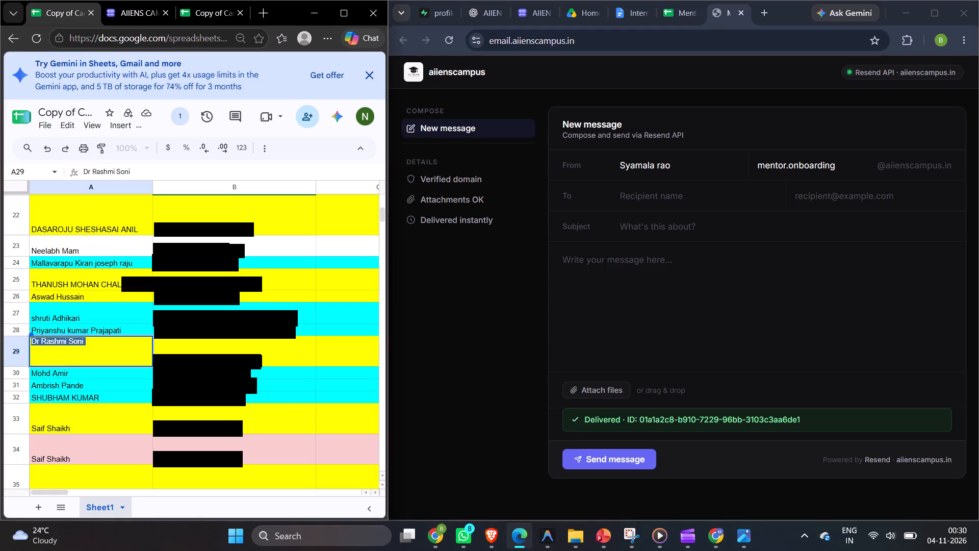
{"action": "left_click", "coordinate": [635, 198]}
{"action": "key", "text": "ctrl+v"}
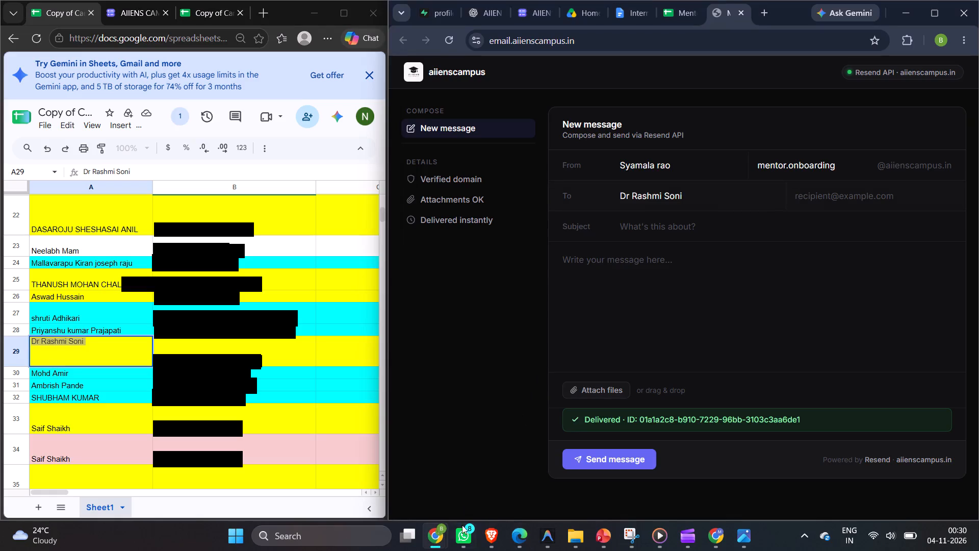
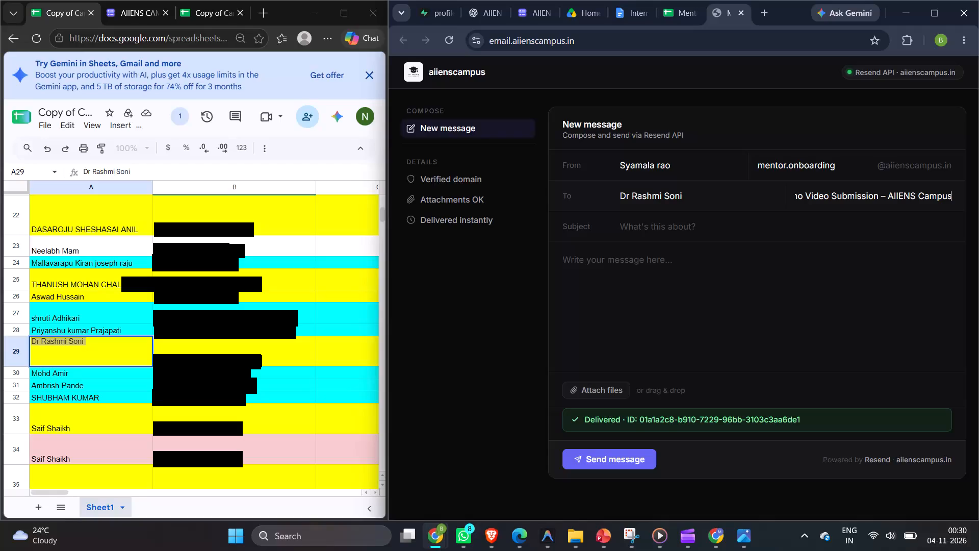
Fill in the message subject as "Reminder: Demo Video Submission – AIIENS Campus".
{"action": "left_click", "coordinate": [792, 224]}
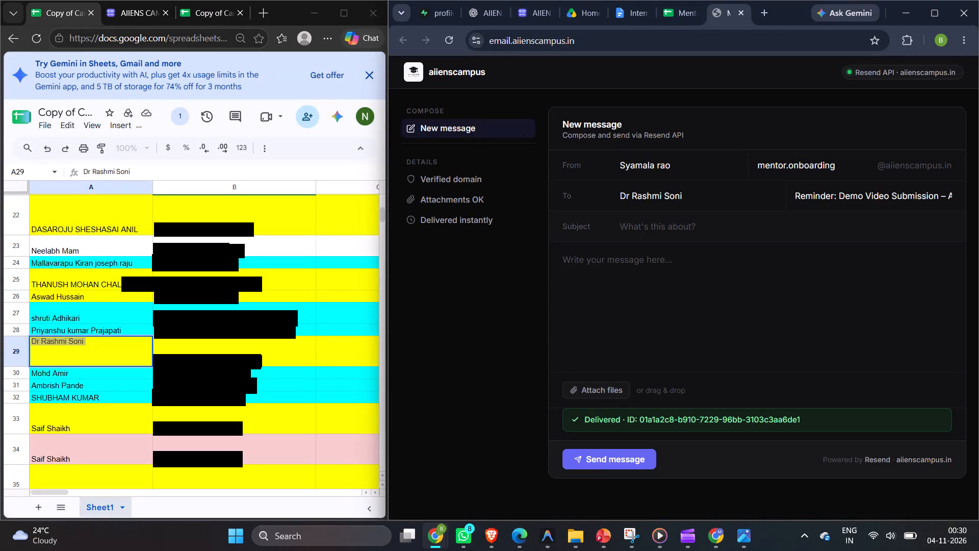
{"action": "key", "text": "ctrl+v"}
{"action": "left_click", "coordinate": [792, 224], "text": "ctrl"}
Copy the row 29 candidate's email address from the spreadsheet in Edge and replace the recipient address in Chrome with it.
{"action": "double_click", "coordinate": [223, 356]}
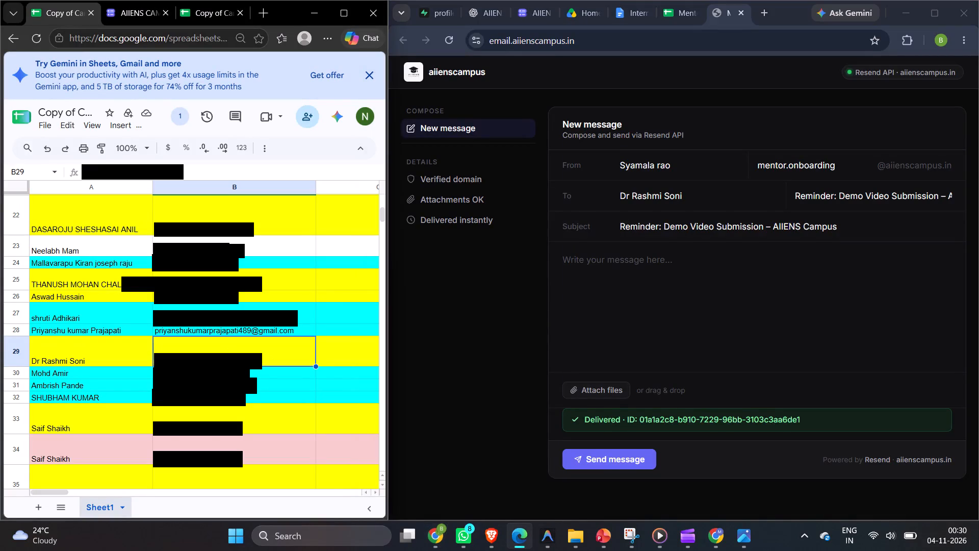
{"action": "key", "text": "ctrl+a"}
{"action": "key", "text": "ctrl+c"}
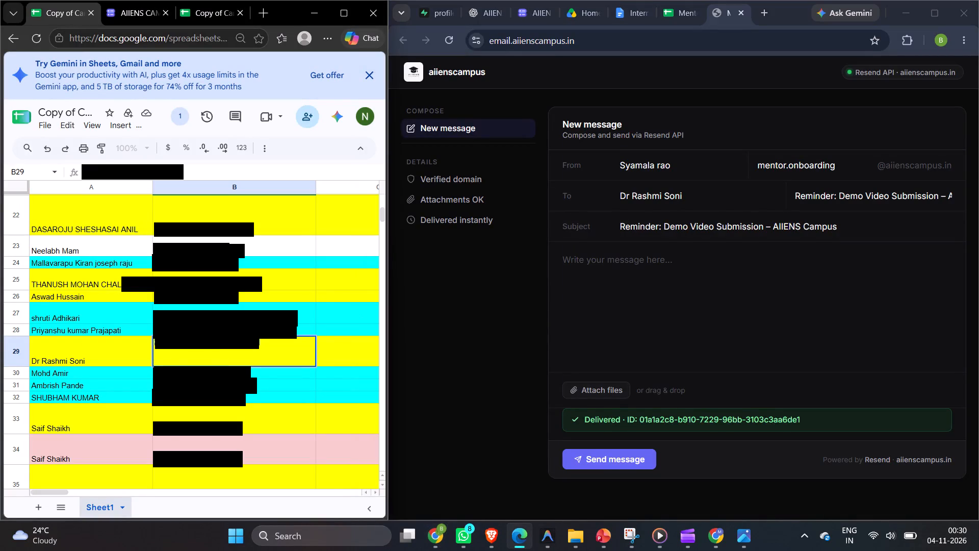
{"action": "left_click", "coordinate": [834, 199]}
{"action": "key", "text": "ctrl+a"}
{"action": "key", "text": "ctrl+v"}
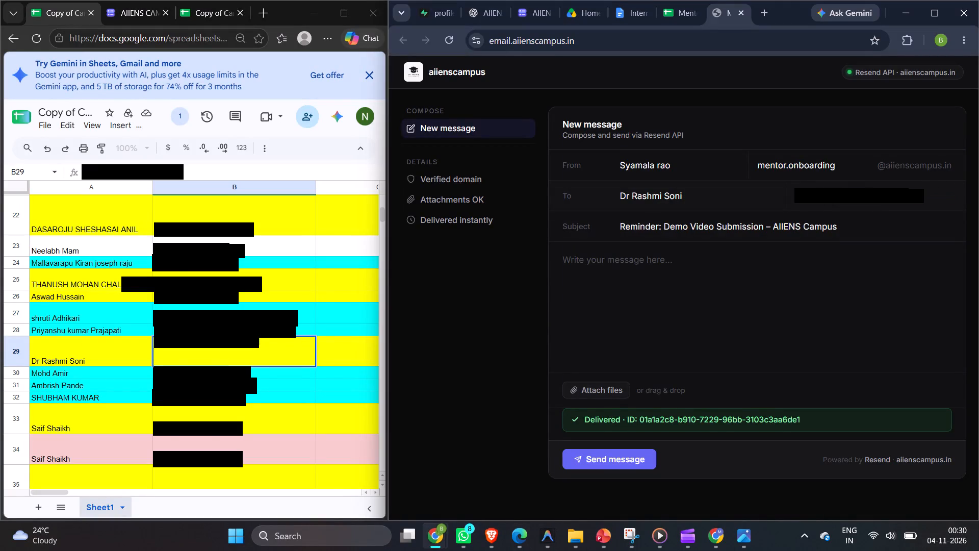
Switch to the Brave browser.
{"action": "left_click", "coordinate": [481, 535]}
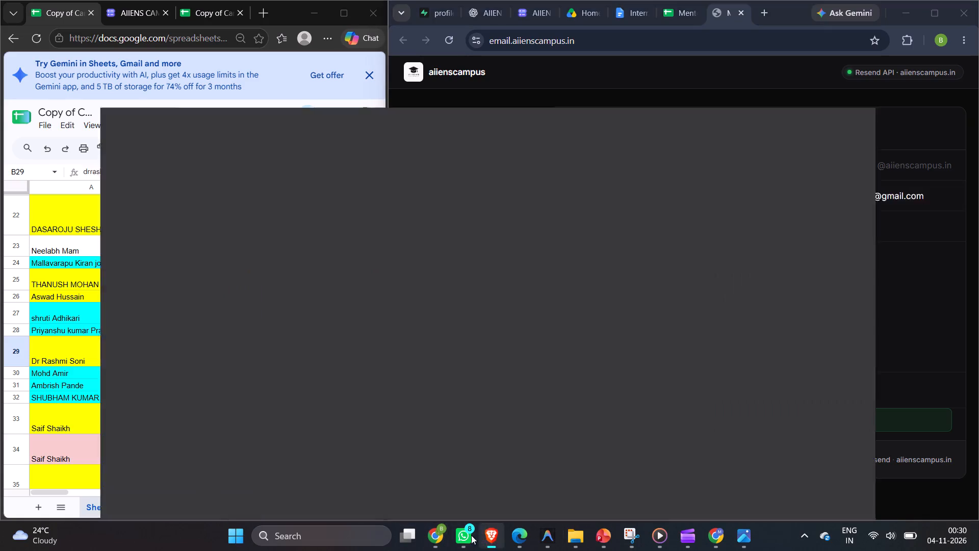
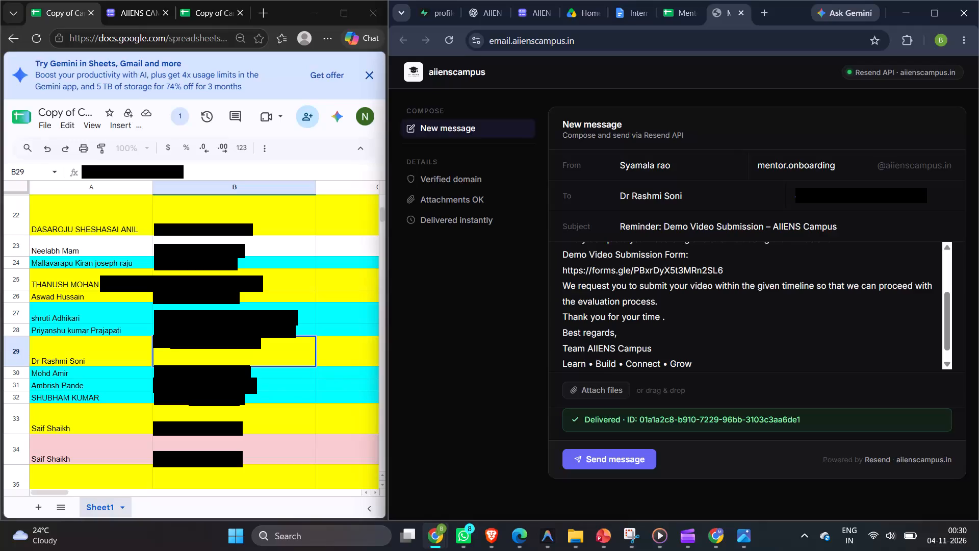
Attach the AIIENS CAMPUS JPEG from the Desktop folder to the row 29 candidate's reminder and send the message.
{"action": "left_click", "coordinate": [599, 381]}
{"action": "left_click", "coordinate": [602, 396]}
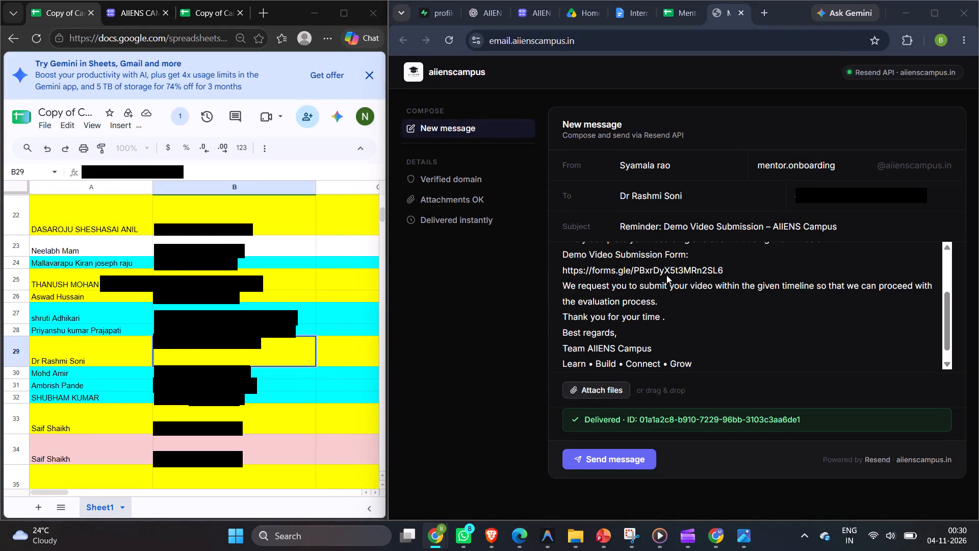
{"action": "left_click", "coordinate": [575, 170]}
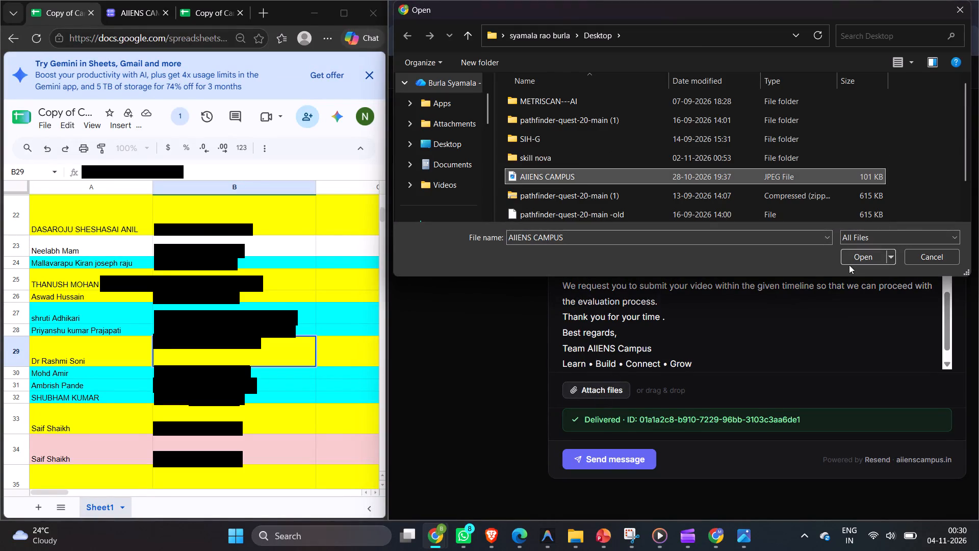
{"action": "left_click", "coordinate": [849, 265]}
{"action": "scroll", "coordinate": [723, 337], "scroll_direction": "up", "scroll_amount": 1}
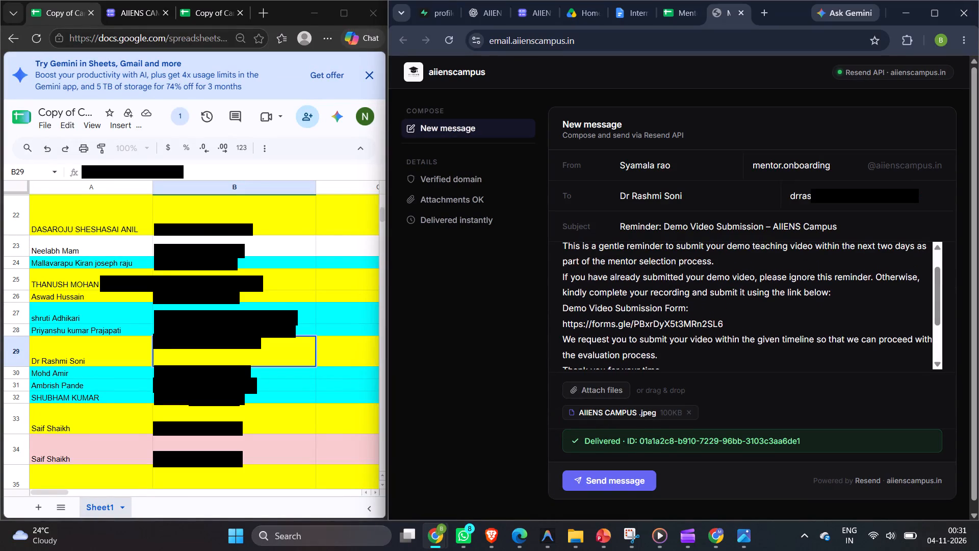
{"action": "left_click", "coordinate": [622, 483]}
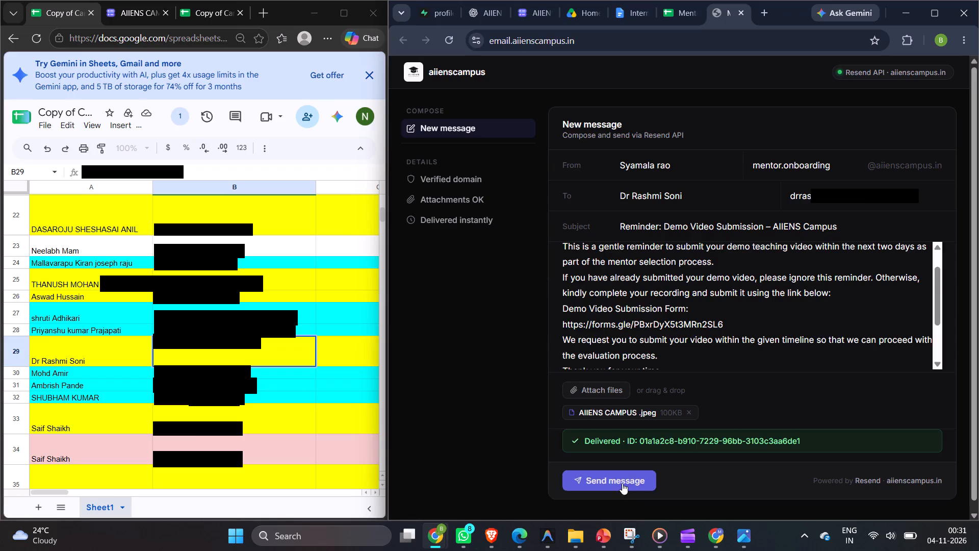
Copy the row 33 candidate's name from the spreadsheet in Edge into the new message's recipient name in Chrome.
{"action": "scroll", "coordinate": [99, 389], "scroll_direction": "down", "scroll_amount": 1}
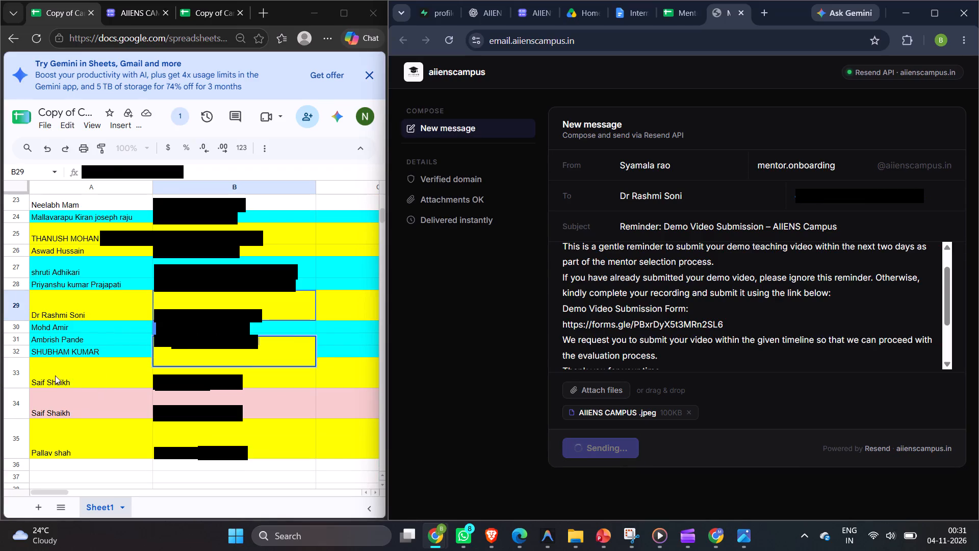
{"action": "double_click", "coordinate": [51, 381]}
{"action": "key", "text": "ctrl+a"}
{"action": "key", "text": "ctrl+c"}
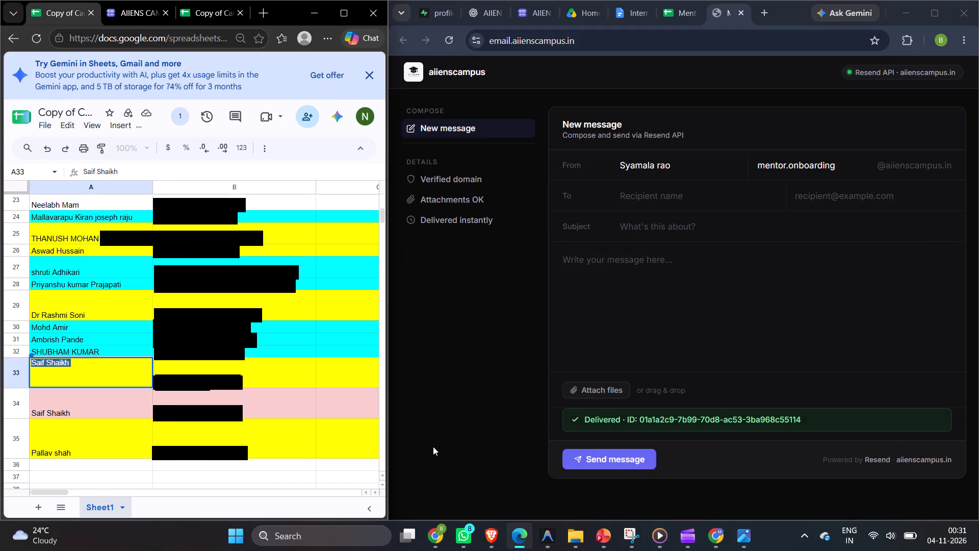
{"action": "left_click", "coordinate": [674, 193]}
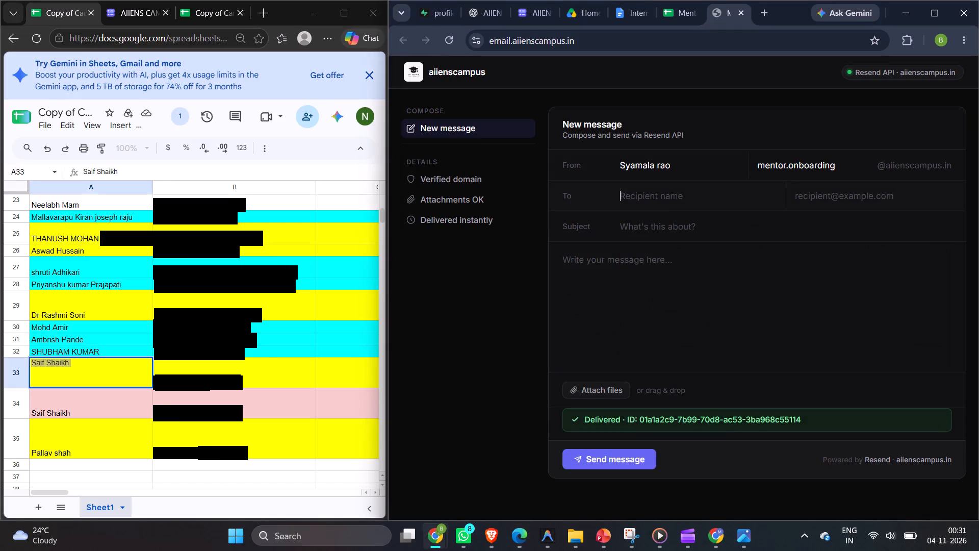
{"action": "key", "text": "ctrl+v"}
Copy the row 33 candidate's email address from the spreadsheet in Edge into the new message's recipient address in Chrome.
{"action": "double_click", "coordinate": [230, 385]}
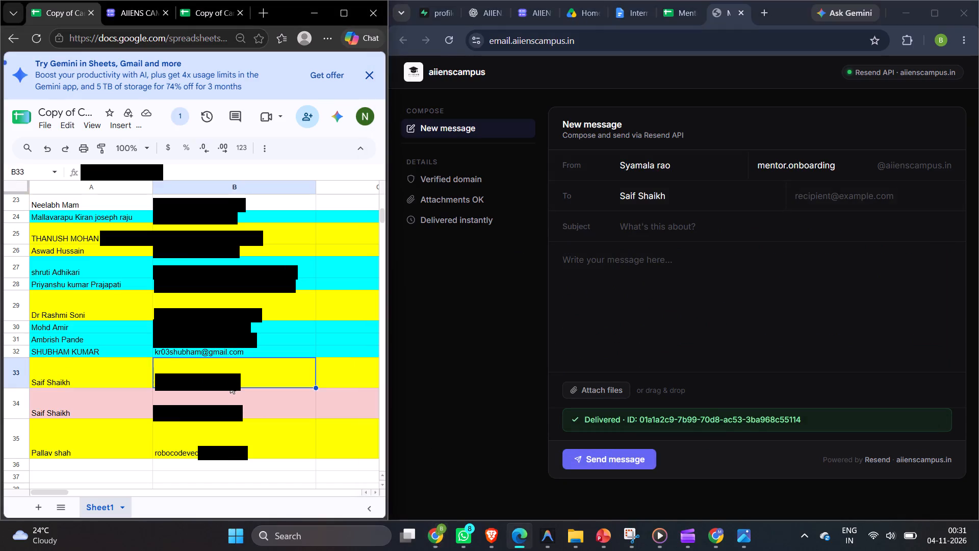
{"action": "key", "text": "ctrl+a"}
{"action": "key", "text": "ctrl+c"}
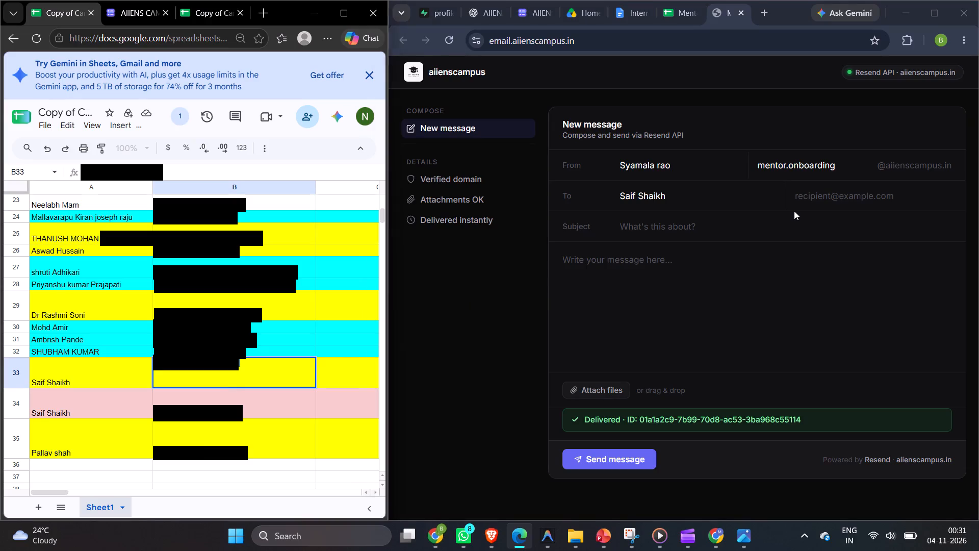
{"action": "left_click", "coordinate": [794, 211]}
{"action": "left_click", "coordinate": [804, 206]}
{"action": "key", "text": "ctrl+v"}
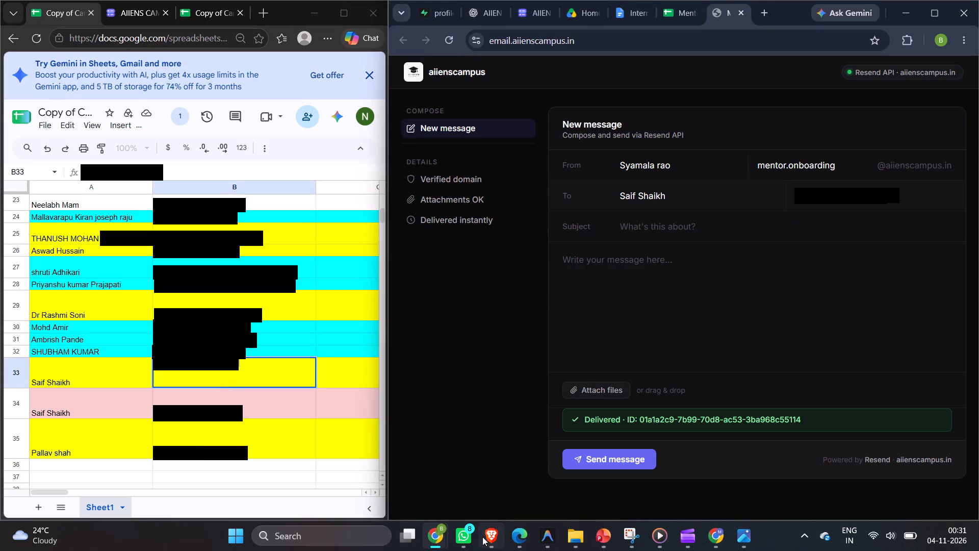
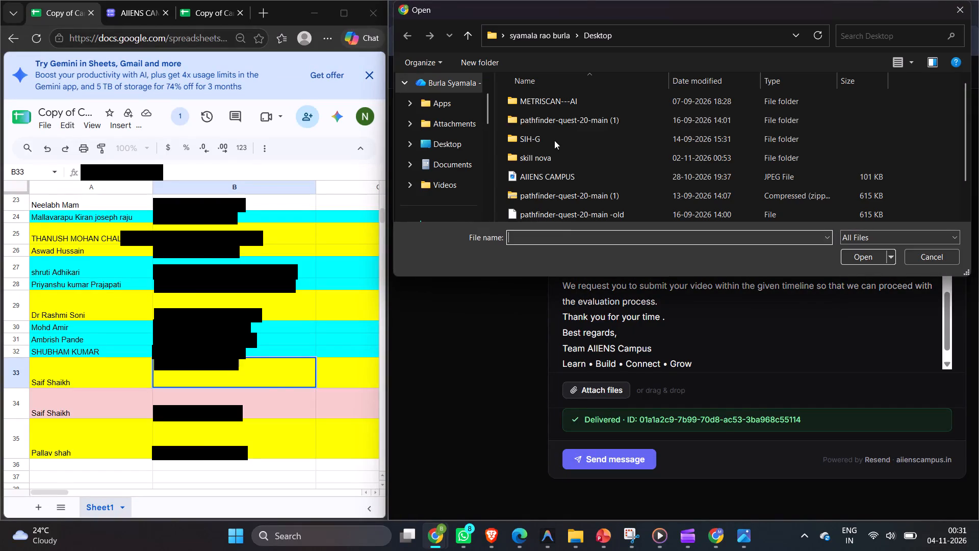
Attach the AIIENS CAMPUS JPEG from the Desktop folder to the row 33 candidate's reminder and send the message.
{"action": "left_click", "coordinate": [551, 178]}
{"action": "left_click", "coordinate": [863, 250]}
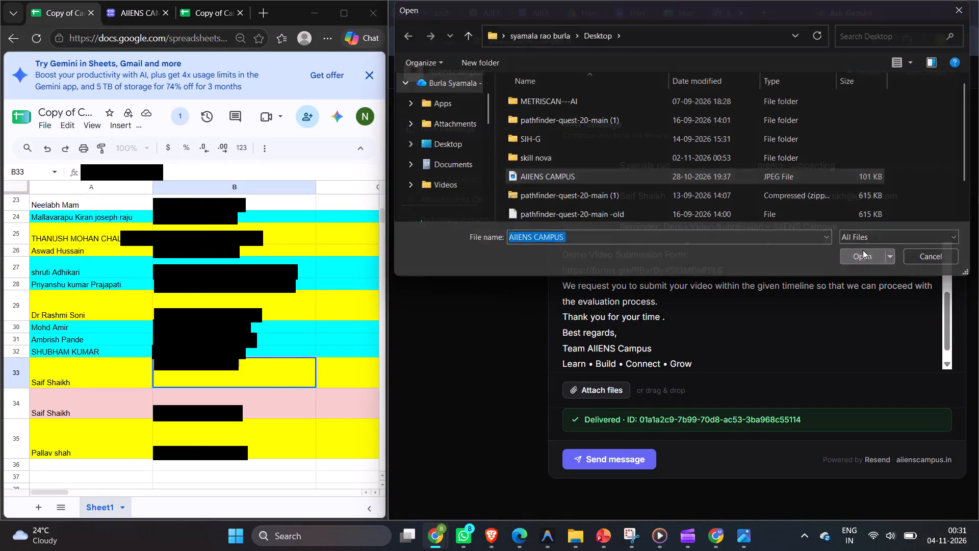
{"action": "left_click", "coordinate": [595, 481]}
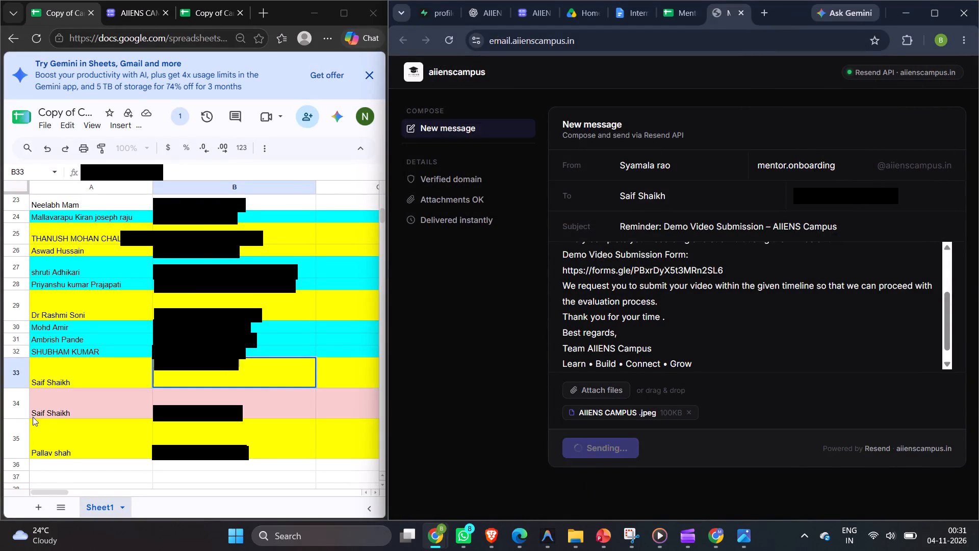
Copy the row 35 candidate's name from the spreadsheet in Edge into the new message's recipient name in Chrome.
{"action": "double_click", "coordinate": [56, 453]}
{"action": "key", "text": "ctrl+a"}
{"action": "key", "text": "ctrl+c"}
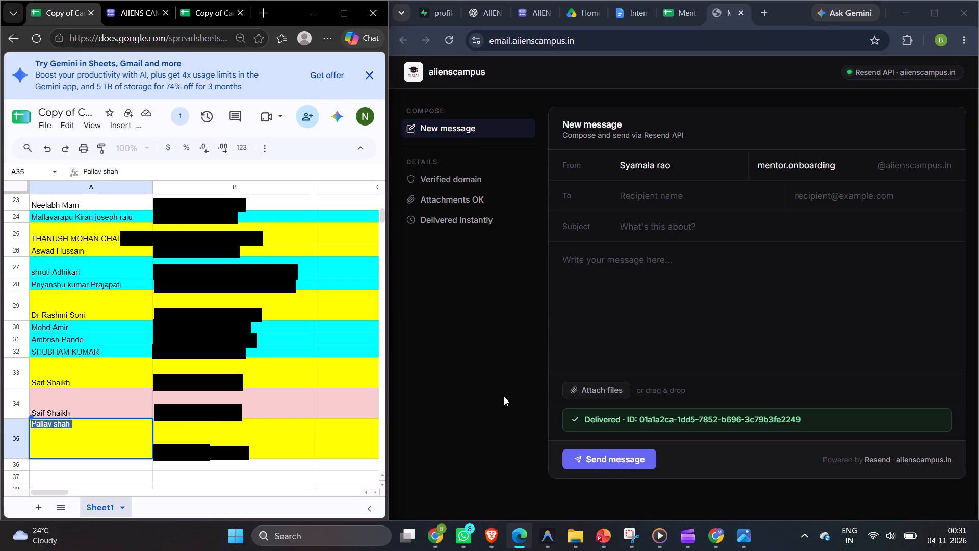
{"action": "left_click", "coordinate": [661, 216]}
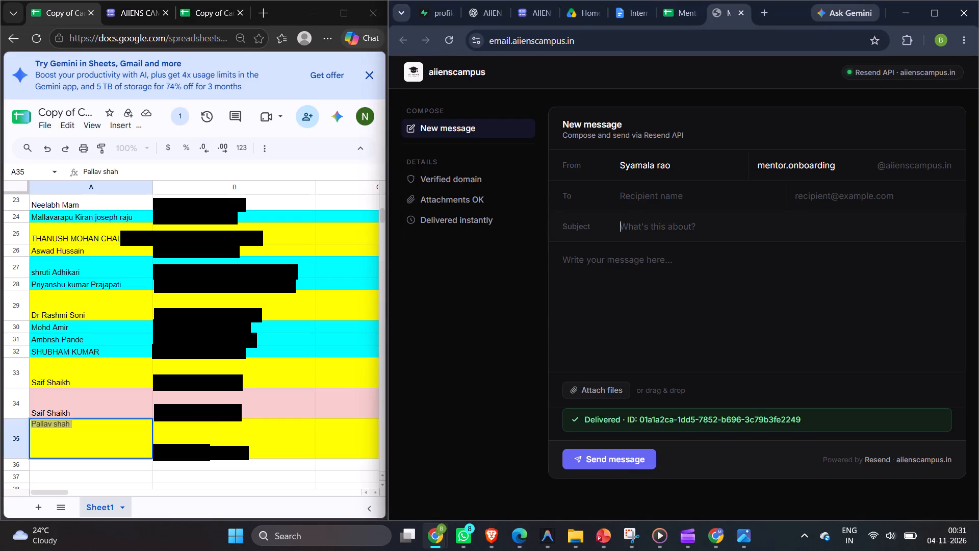
{"action": "left_click", "coordinate": [653, 195]}
{"action": "key", "text": "ctrl+v"}
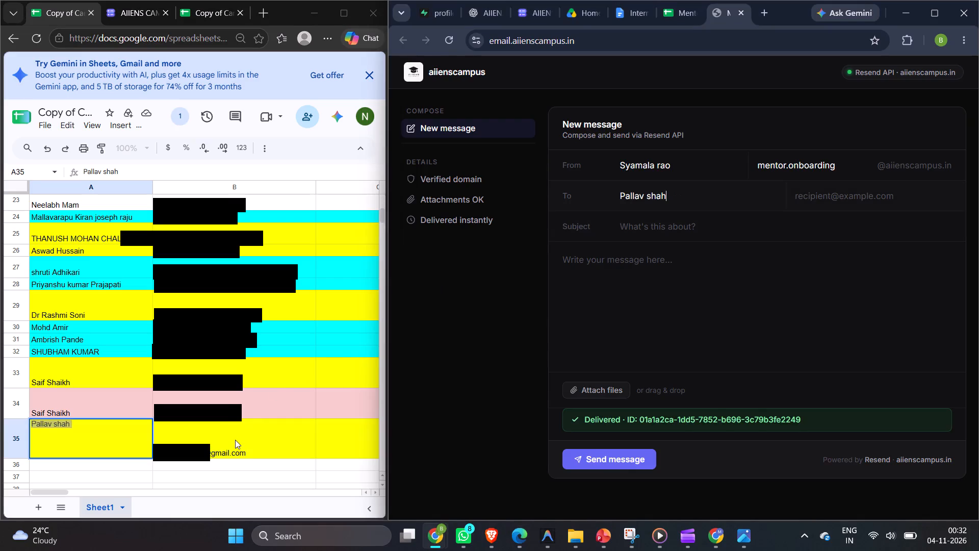
Copy the row 35 candidate's email address from the spreadsheet in Edge into the new message's recipient address in Chrome.
{"action": "left_click", "coordinate": [235, 440]}
{"action": "double_click", "coordinate": [215, 454]}
{"action": "key", "text": "ctrl+a"}
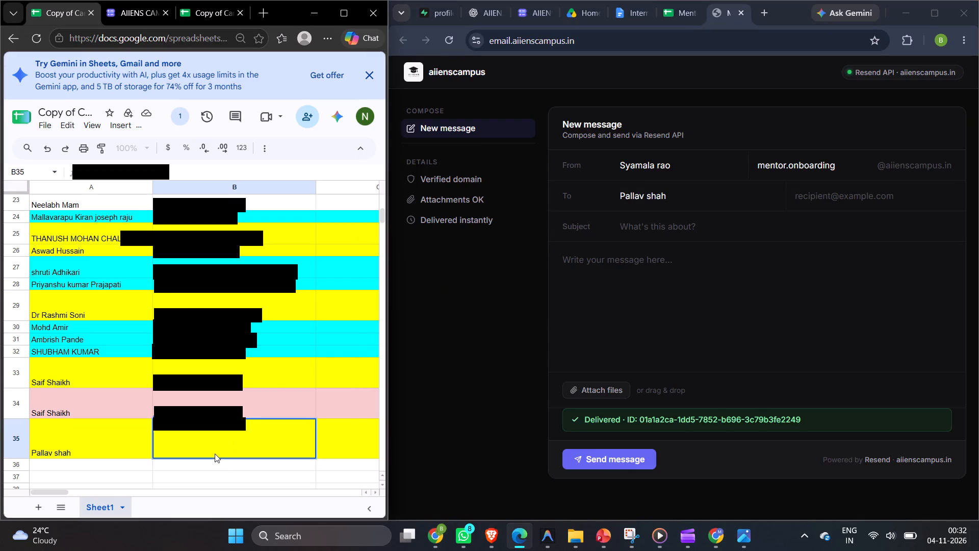
{"action": "key", "text": "ctrl+c"}
{"action": "left_click", "coordinate": [834, 184]}
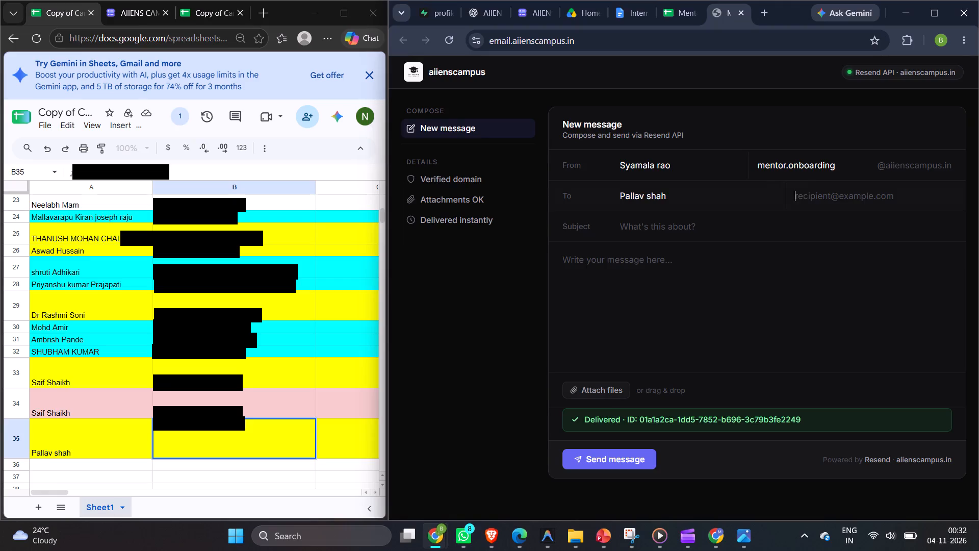
{"action": "key", "text": "ctrl+v"}
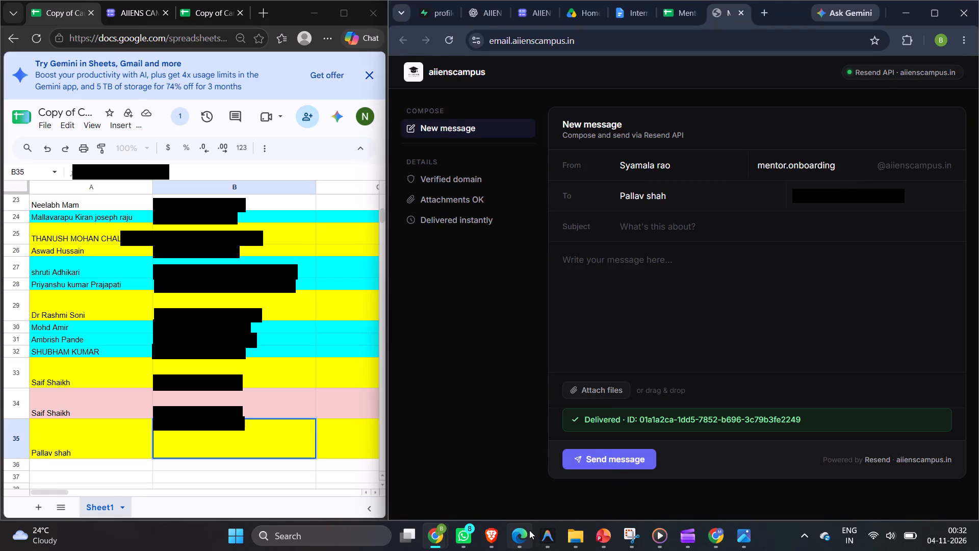
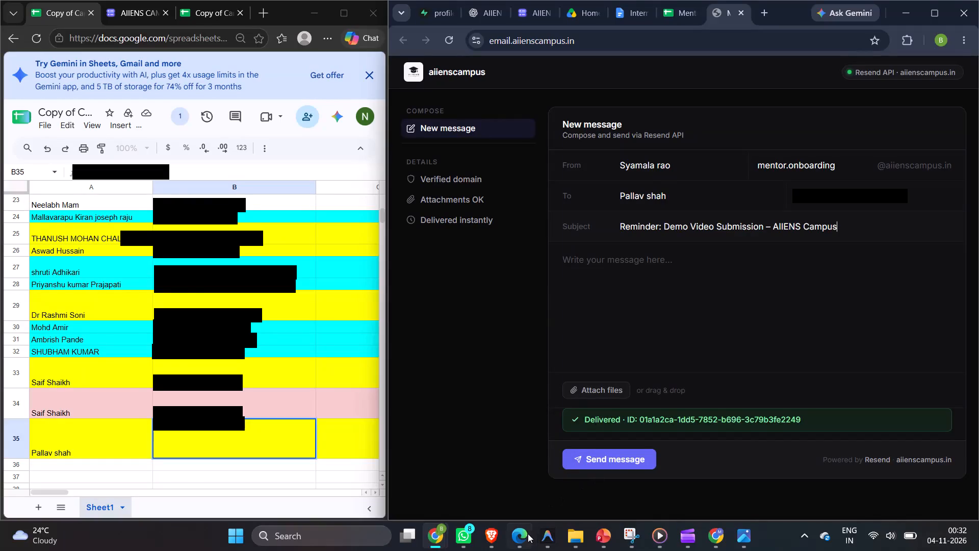
Minimize the Edge window containing the candidate spreadsheet.
{"action": "left_click", "coordinate": [528, 535]}
{"action": "left_click", "coordinate": [528, 535]}
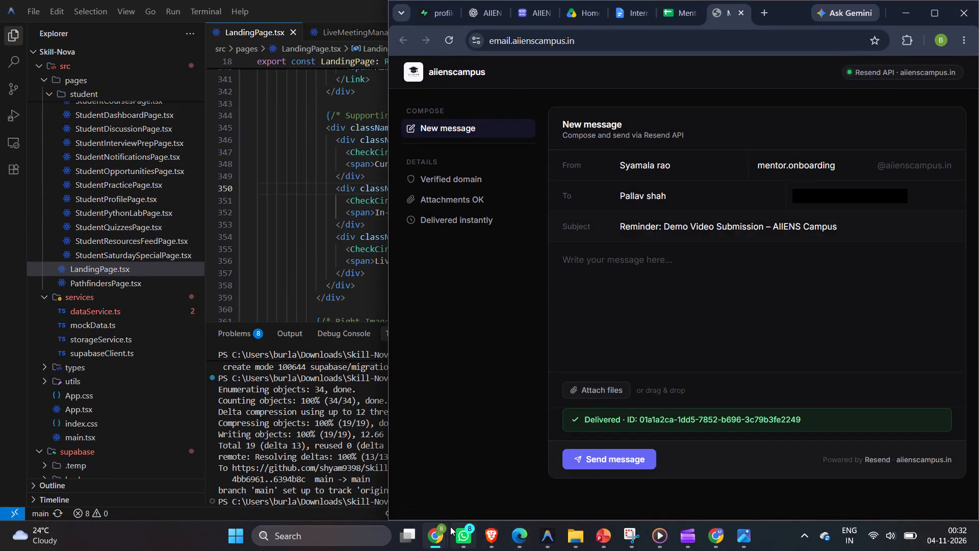
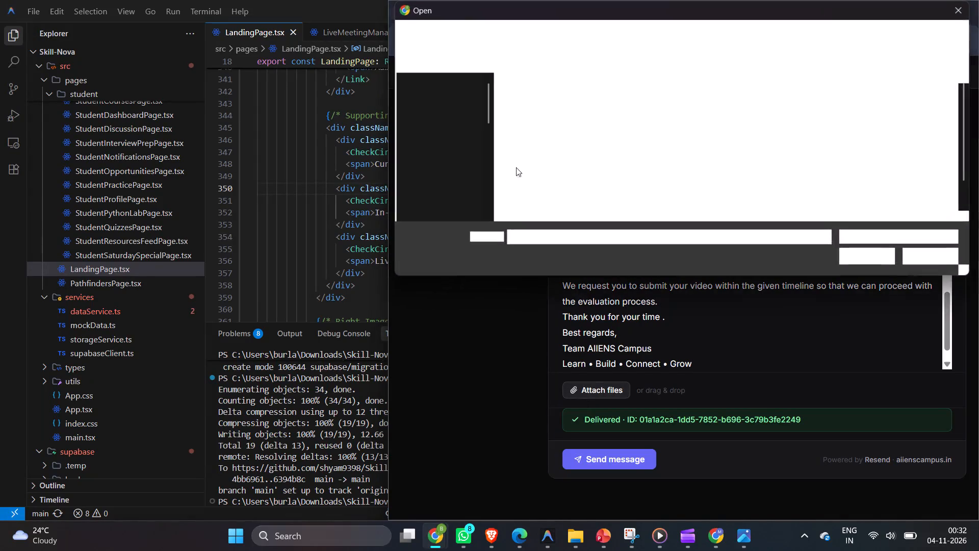
Attach the AIIENS CAMPUS JPEG file from the Desktop to the row 35 candidate's reminder message.
{"action": "left_click", "coordinate": [546, 179]}
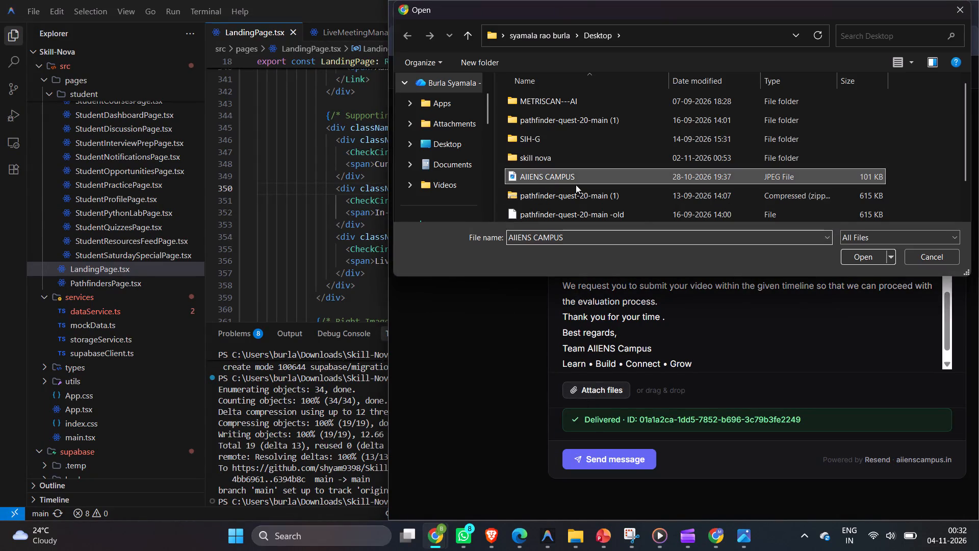
{"action": "left_click", "coordinate": [853, 257]}
Bring the candidate spreadsheet in Edge back into view and send the row 35 candidate's demo video reminder.
{"action": "left_click", "coordinate": [527, 526]}
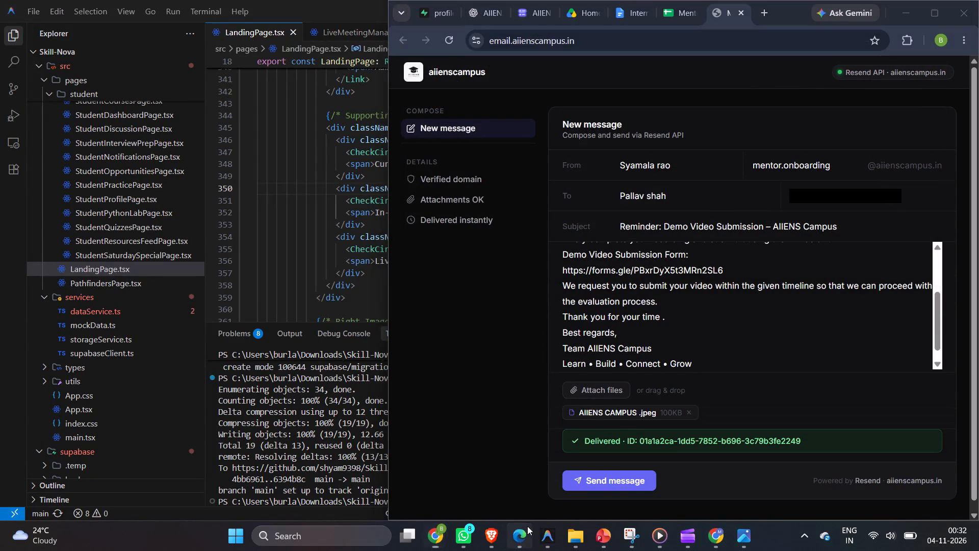
{"action": "left_click", "coordinate": [615, 488]}
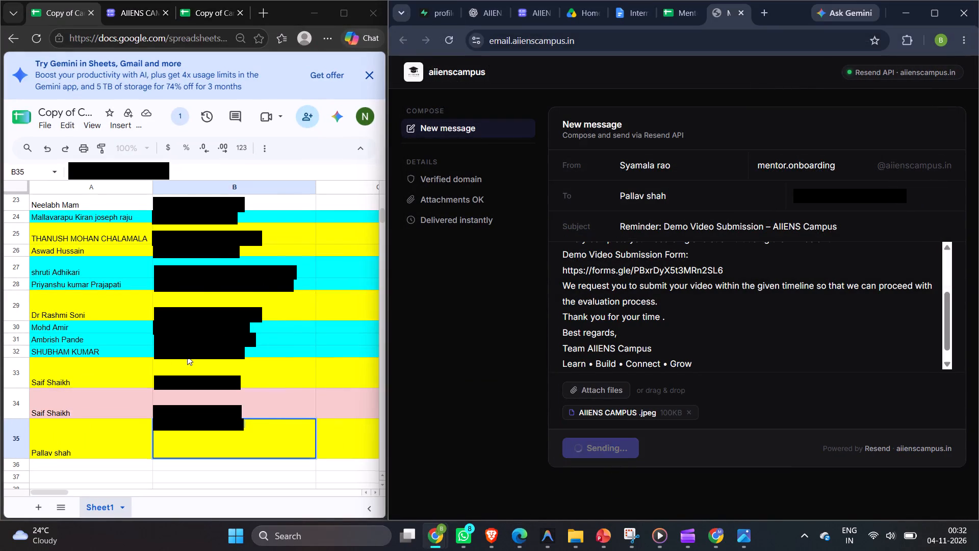
Review the candidate rows in the spreadsheet from row 35 back to the header, examining their names and highlight colours.
{"action": "scroll", "coordinate": [187, 356], "scroll_direction": "up", "scroll_amount": 7}
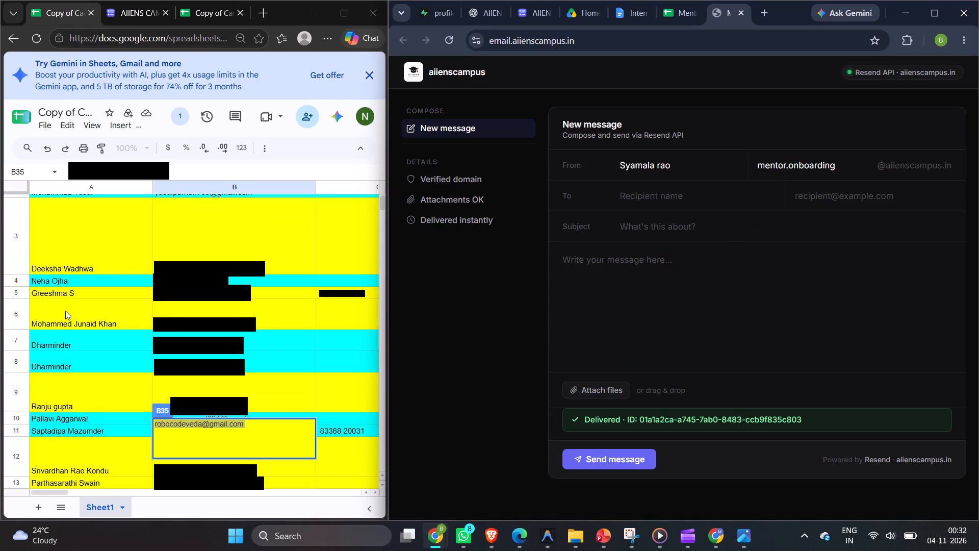
{"action": "scroll", "coordinate": [61, 329], "scroll_direction": "down", "scroll_amount": 2}
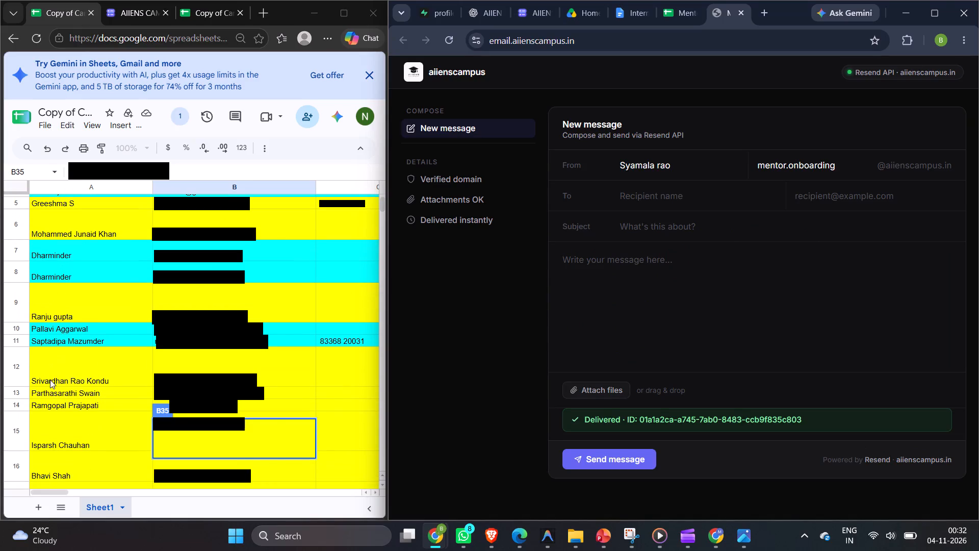
{"action": "scroll", "coordinate": [55, 400], "scroll_direction": "down", "scroll_amount": 1}
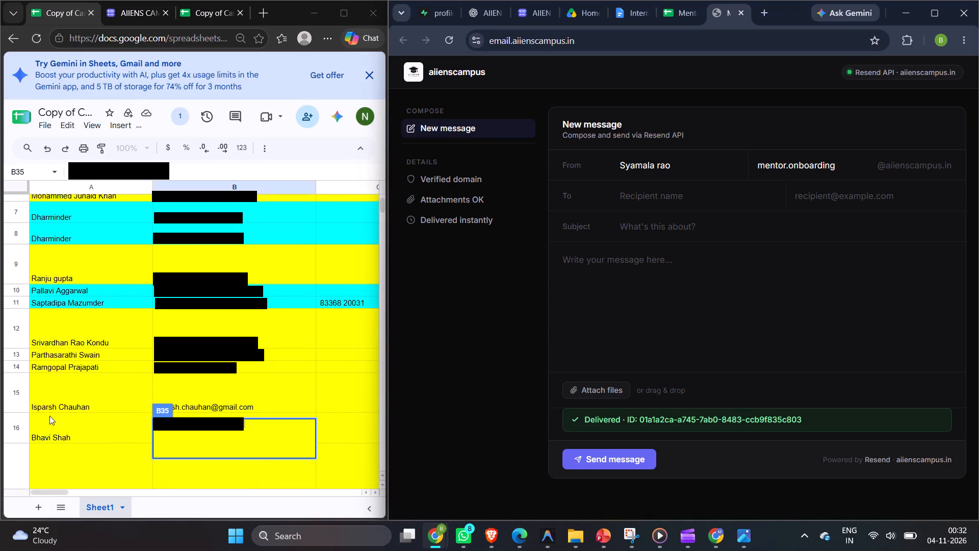
{"action": "scroll", "coordinate": [54, 404], "scroll_direction": "down", "scroll_amount": 1}
{"action": "scroll", "coordinate": [49, 453], "scroll_direction": "down", "scroll_amount": 2}
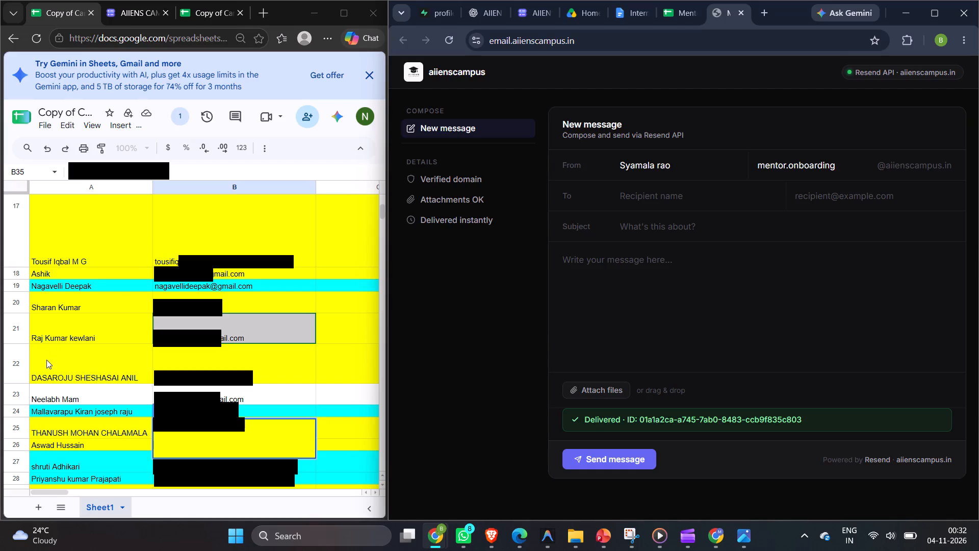
{"action": "scroll", "coordinate": [72, 444], "scroll_direction": "down", "scroll_amount": 2}
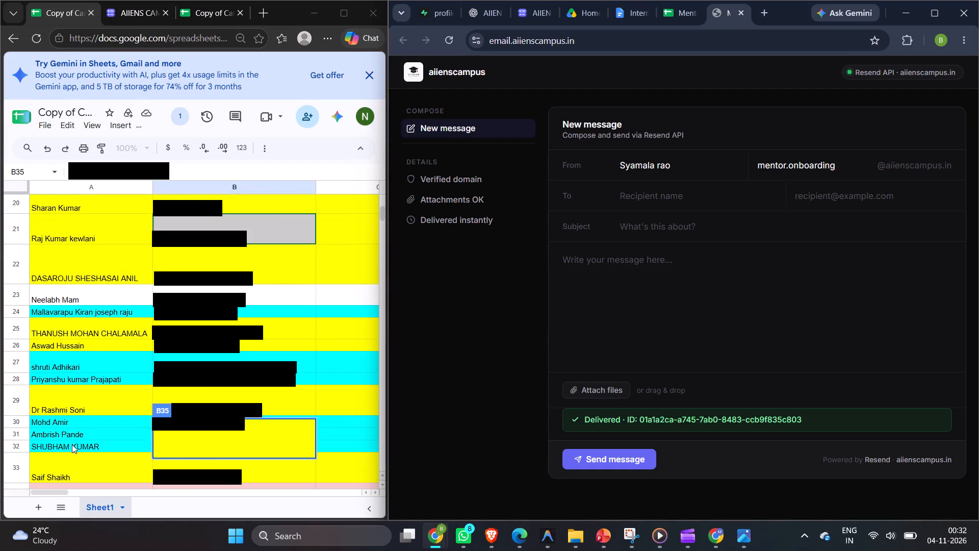
{"action": "scroll", "coordinate": [63, 471], "scroll_direction": "down", "scroll_amount": 2}
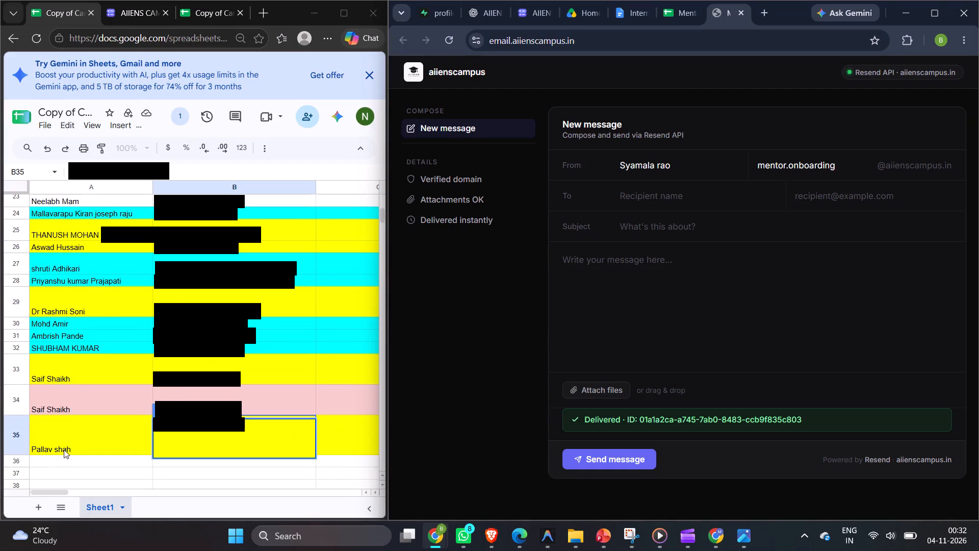
{"action": "scroll", "coordinate": [78, 309], "scroll_direction": "up", "scroll_amount": 1}
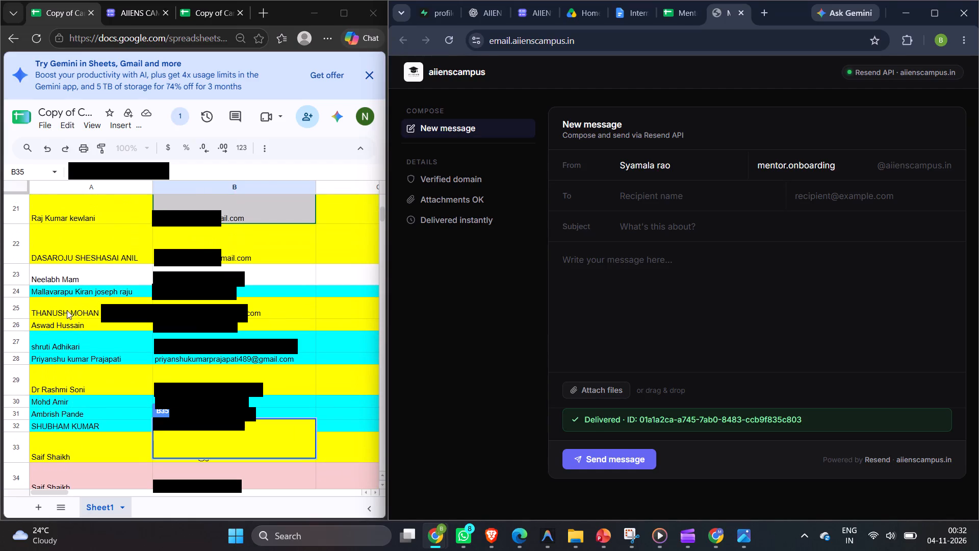
{"action": "scroll", "coordinate": [71, 224], "scroll_direction": "up", "scroll_amount": 1}
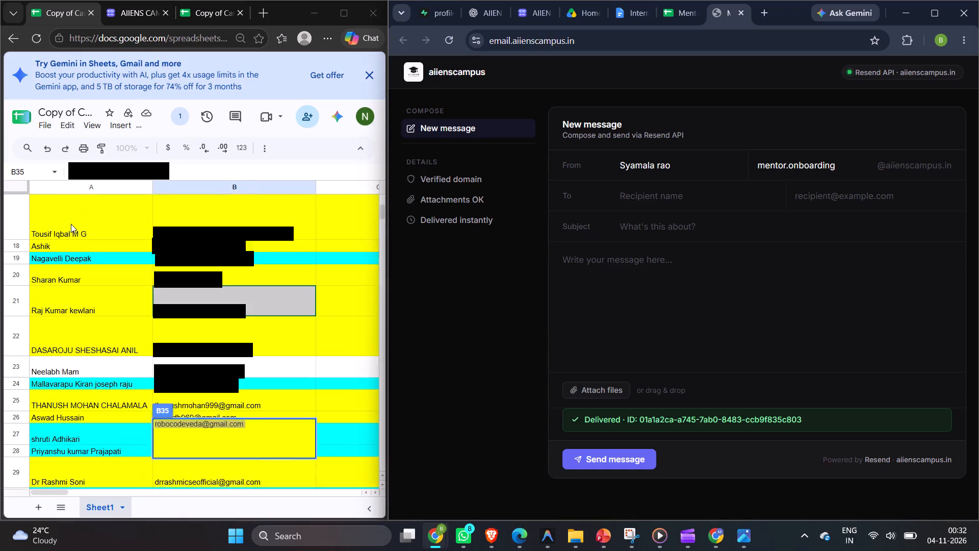
{"action": "scroll", "coordinate": [71, 224], "scroll_direction": "up", "scroll_amount": 2}
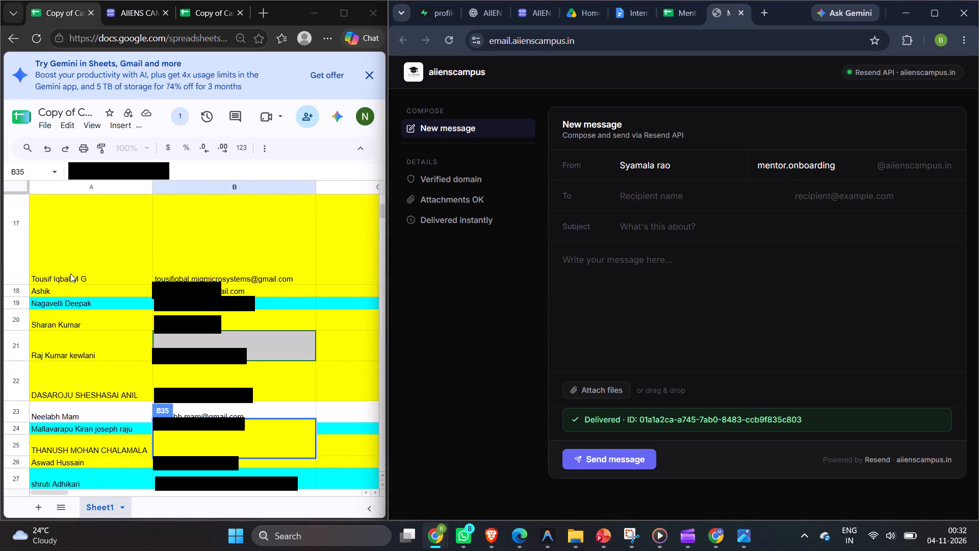
{"action": "scroll", "coordinate": [70, 273], "scroll_direction": "up", "scroll_amount": 4}
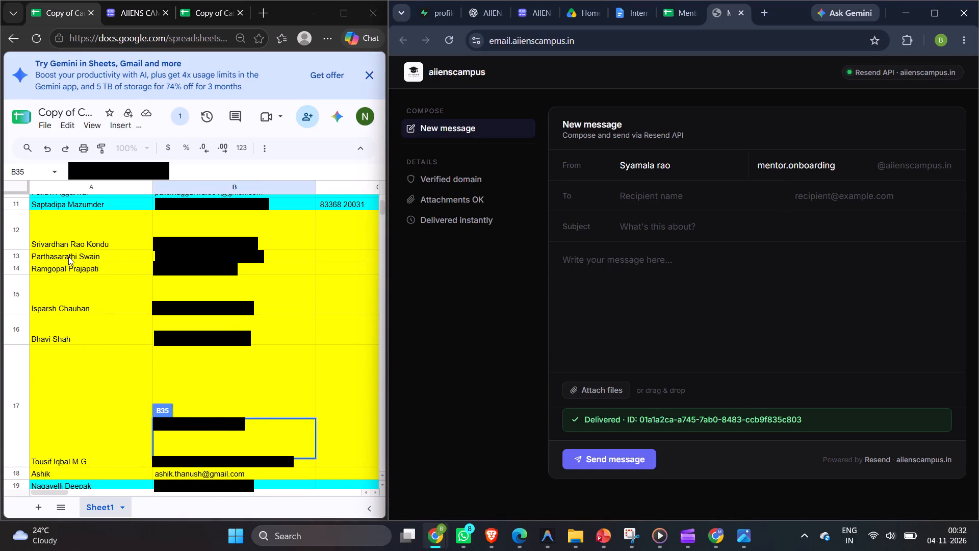
{"action": "scroll", "coordinate": [70, 233], "scroll_direction": "up", "scroll_amount": 3}
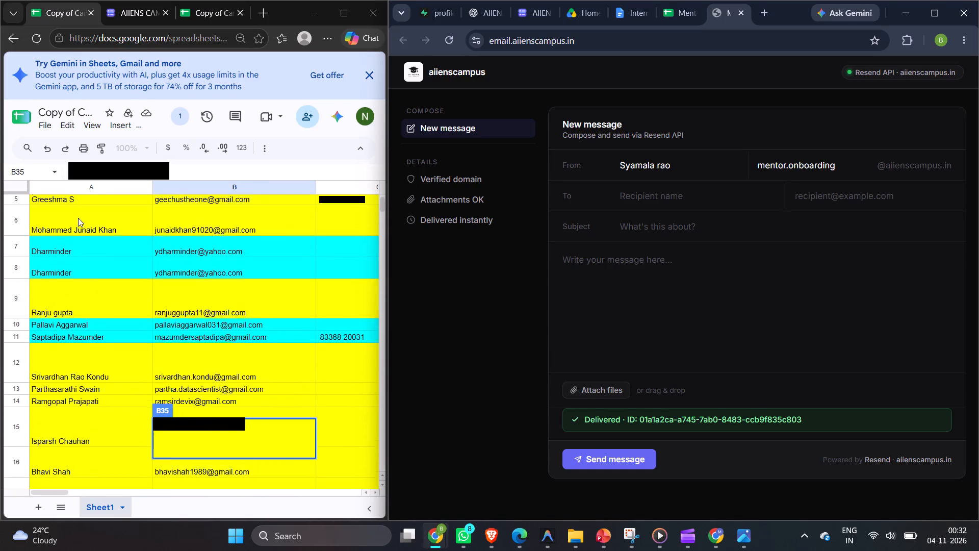
{"action": "scroll", "coordinate": [78, 218], "scroll_direction": "up", "scroll_amount": 4}
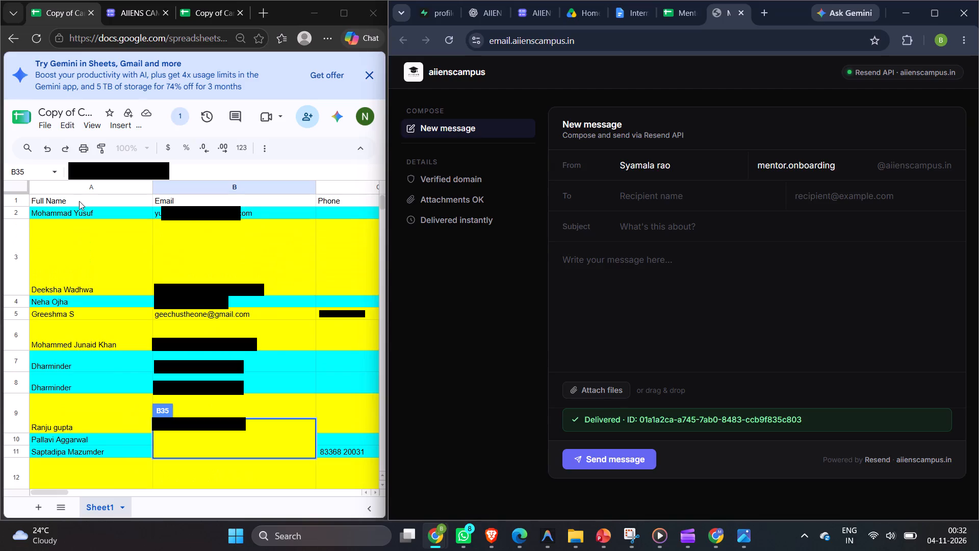
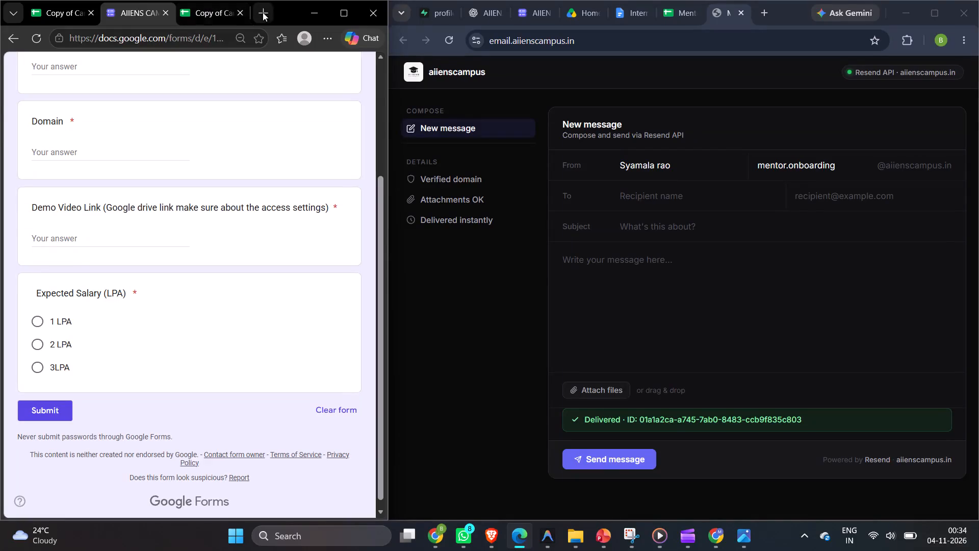
Close the Edge window with the candidate spreadsheets, leaving without saving, and bring up the Internal AIIENS CAMPUS document in Chrome.
{"action": "left_click", "coordinate": [364, 23]}
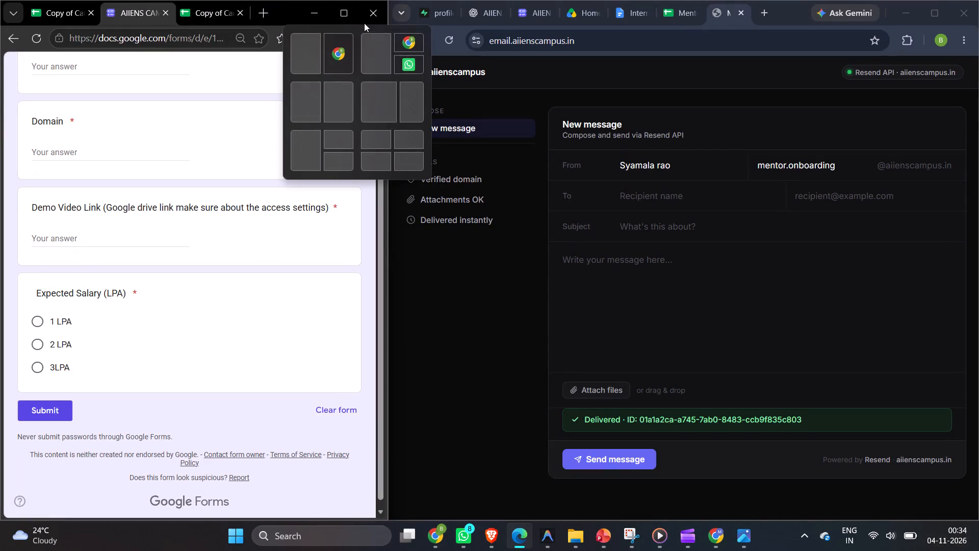
{"action": "left_click", "coordinate": [370, 10]}
{"action": "left_click", "coordinate": [628, 15]}
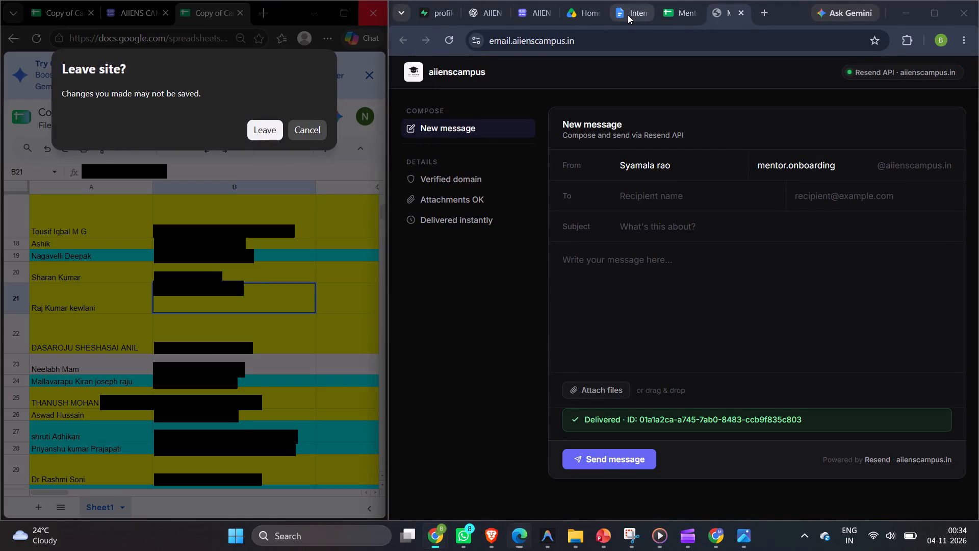
{"action": "left_click", "coordinate": [257, 129]}
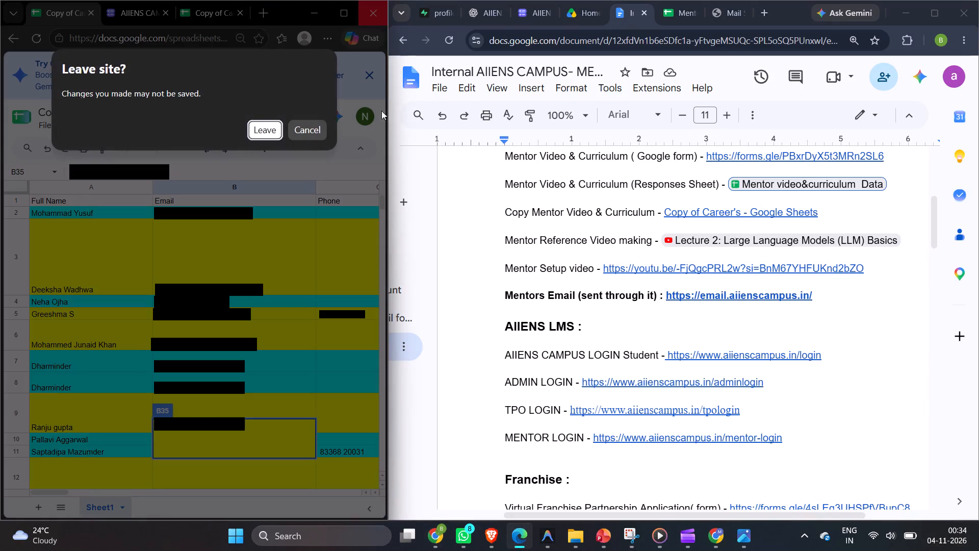
{"action": "left_click", "coordinate": [274, 128]}
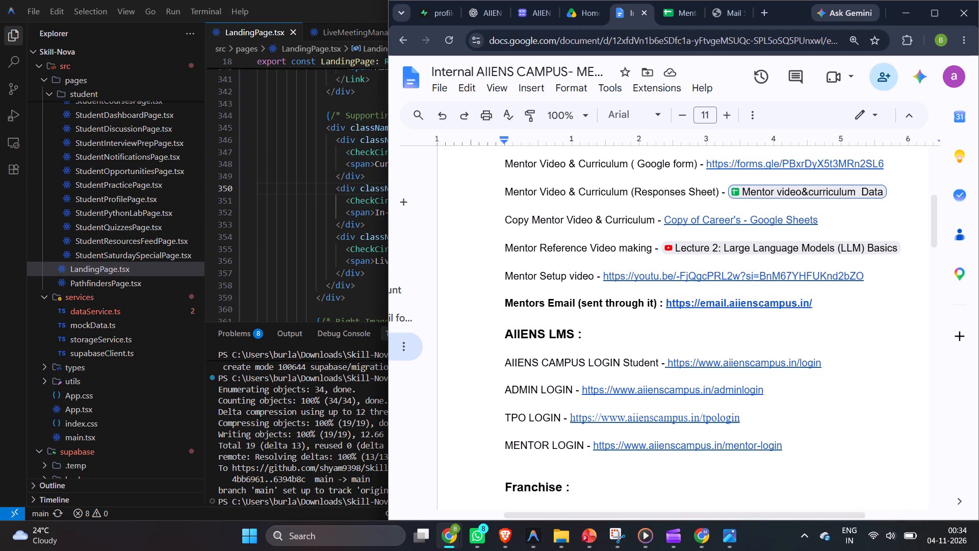
Find the "Mentor Who didn't submit Linked url form" entry in the internal document and open its form link.
{"action": "scroll", "coordinate": [621, 316], "scroll_direction": "up", "scroll_amount": 1}
{"action": "scroll", "coordinate": [643, 205], "scroll_direction": "up", "scroll_amount": 1}
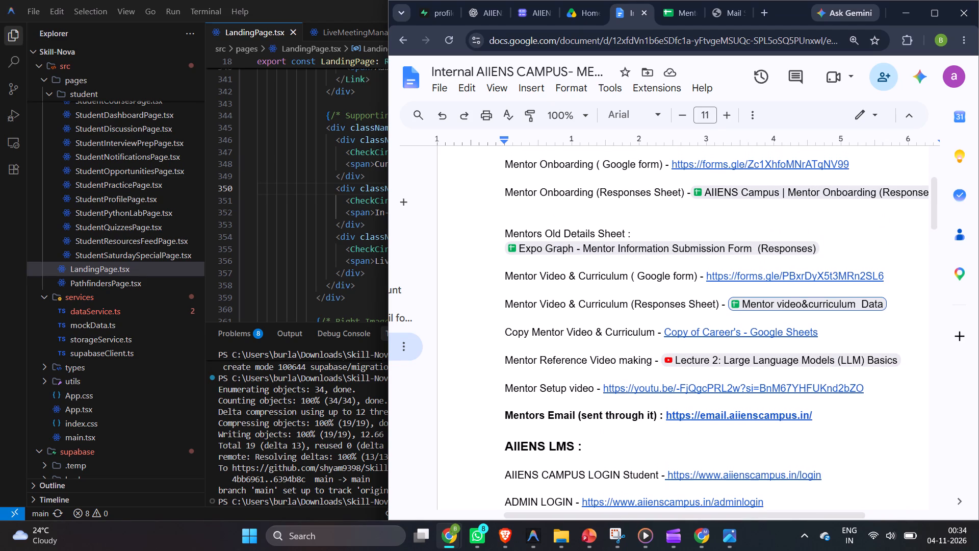
{"action": "scroll", "coordinate": [630, 206], "scroll_direction": "down", "scroll_amount": 1}
{"action": "scroll", "coordinate": [656, 288], "scroll_direction": "down", "scroll_amount": 1}
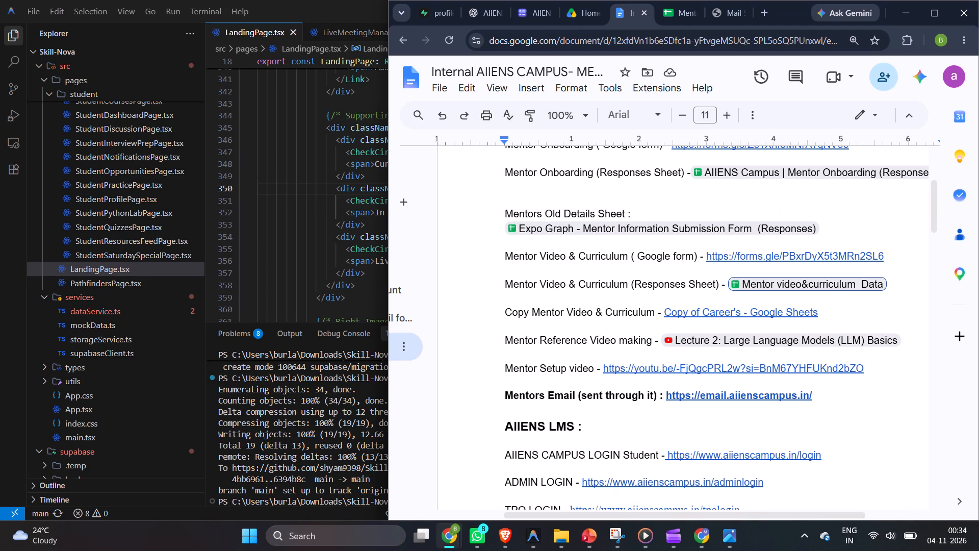
{"action": "scroll", "coordinate": [689, 332], "scroll_direction": "down", "scroll_amount": 13}
{"action": "scroll", "coordinate": [689, 332], "scroll_direction": "up", "scroll_amount": 2}
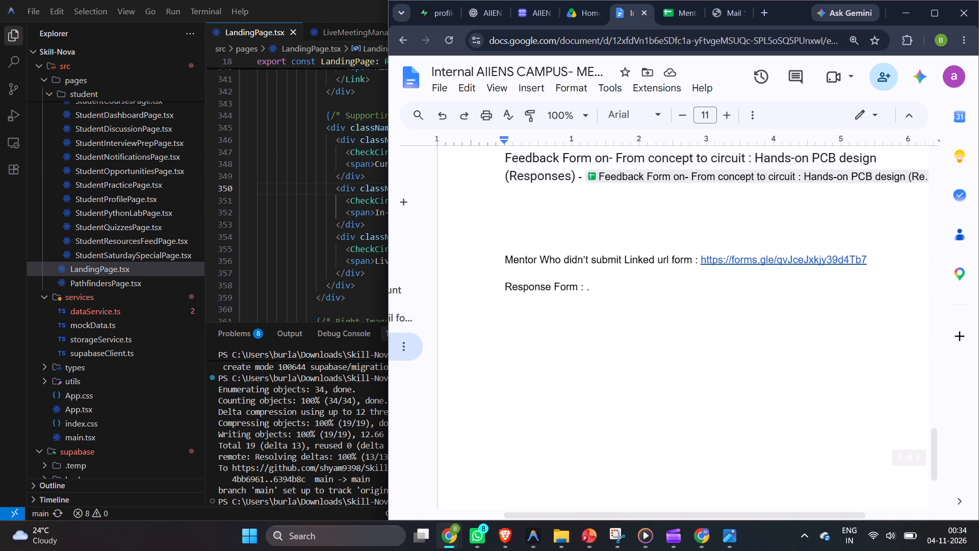
{"action": "left_click", "coordinate": [758, 261]}
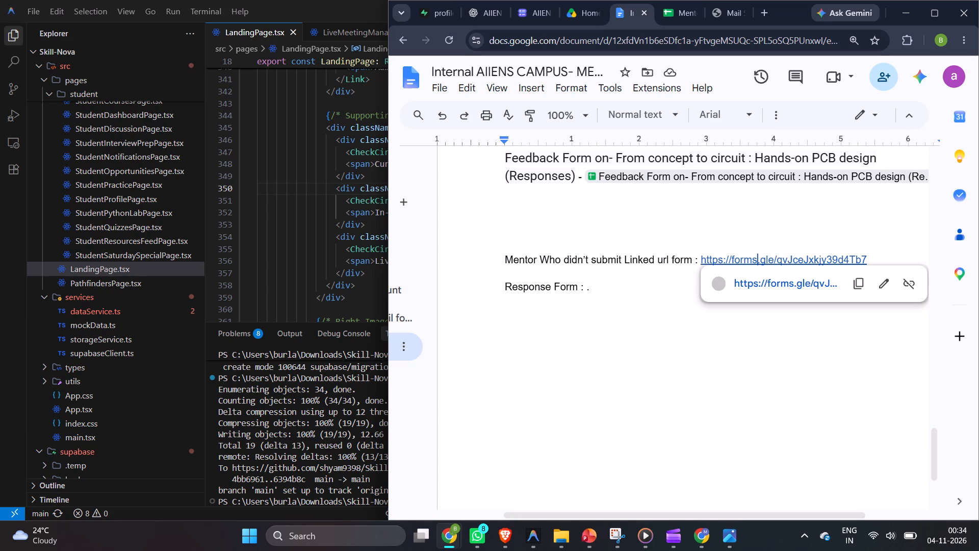
{"action": "left_click", "coordinate": [770, 285]}
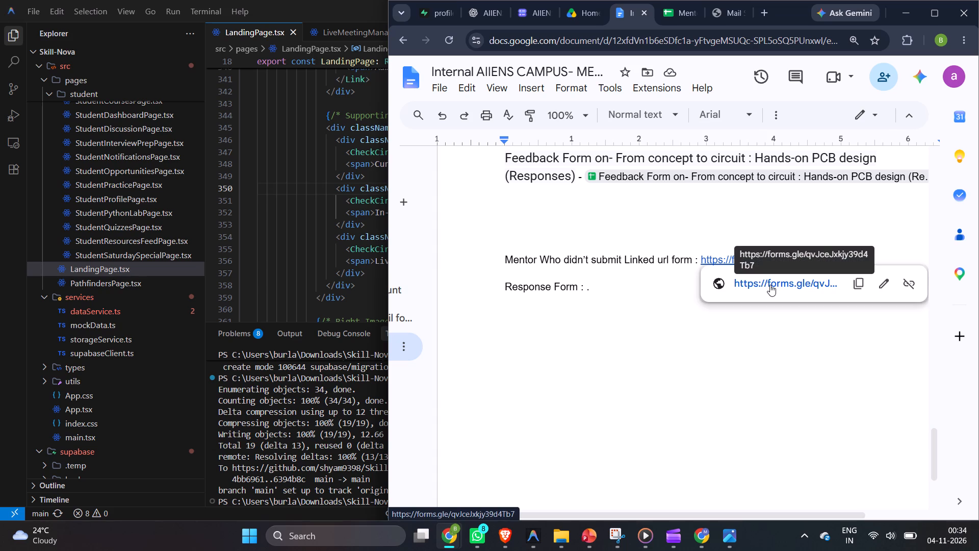
Copy the Mentor video&curriculum Data sheet's address and insert it as a file chip after "Response Form :" in the internal document.
{"action": "left_click", "coordinate": [690, 9]}
{"action": "left_click", "coordinate": [575, 45]}
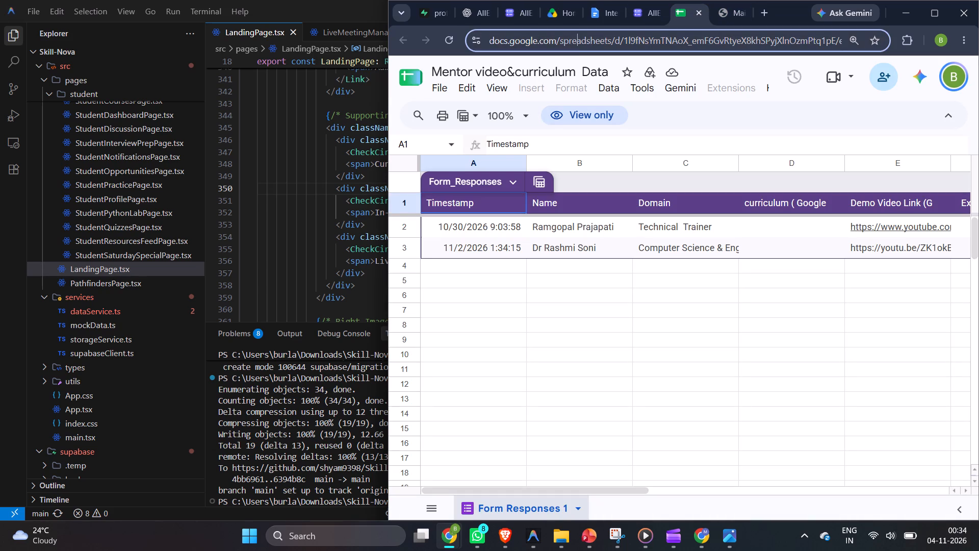
{"action": "key", "text": "ctrl+c"}
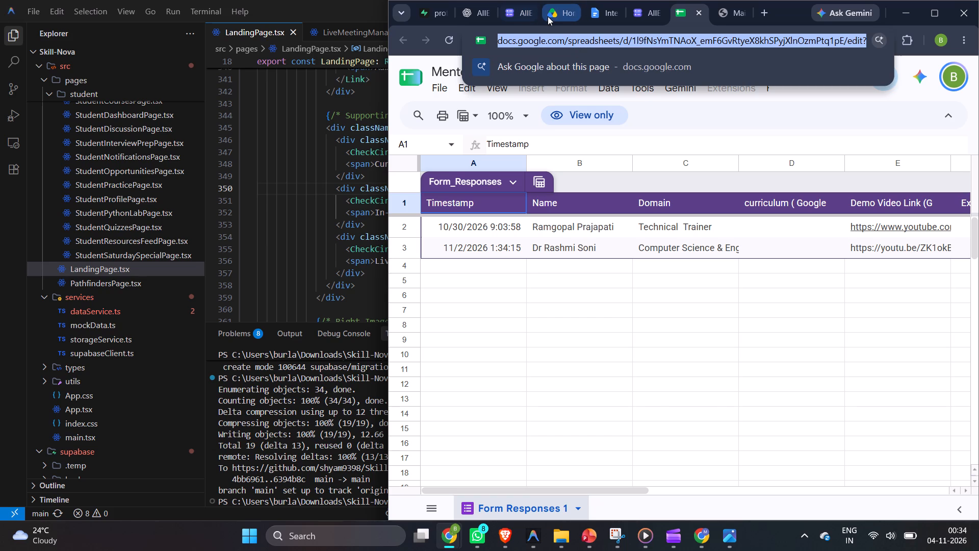
{"action": "left_click", "coordinate": [555, 16]}
{"action": "left_click", "coordinate": [606, 10]}
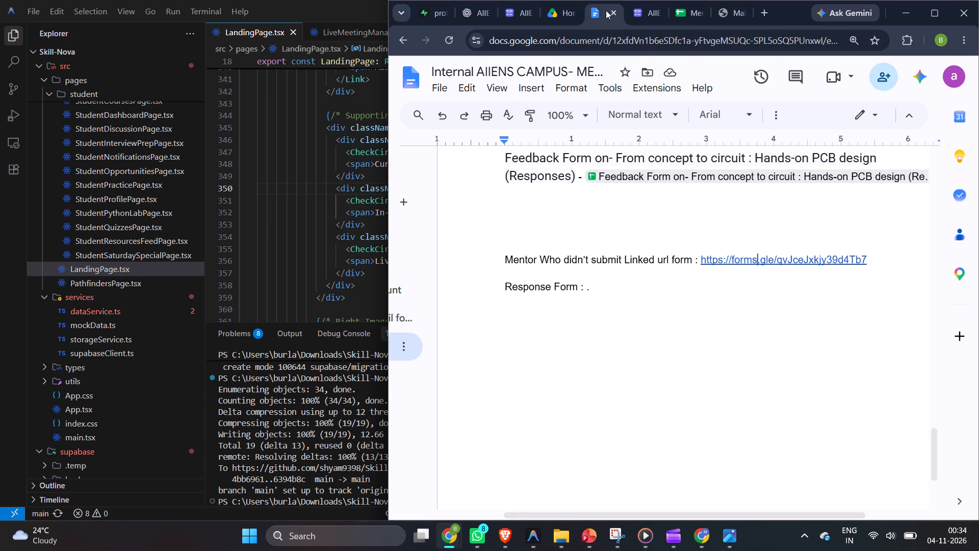
{"action": "left_click", "coordinate": [591, 294]}
{"action": "key", "text": "ctrl+v"}
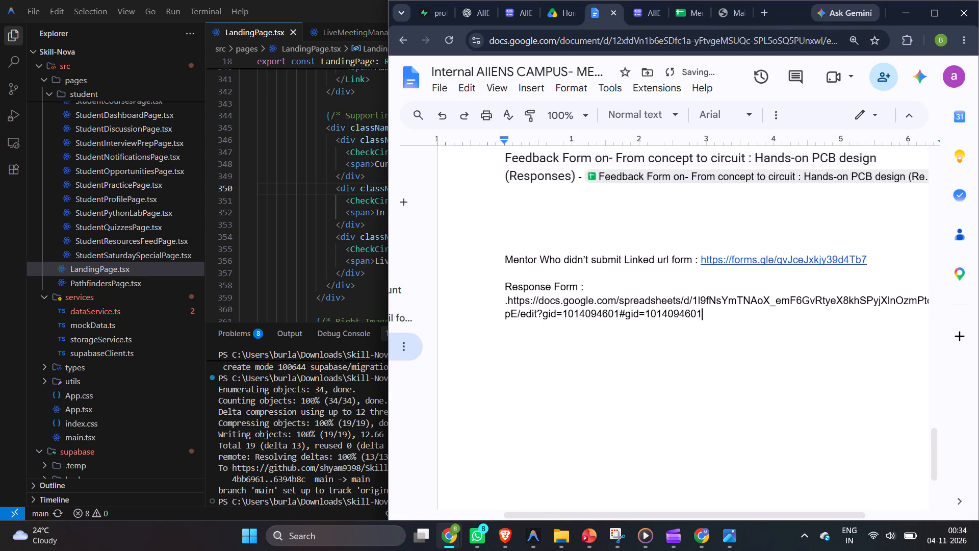
{"action": "key", "text": "Tab"}
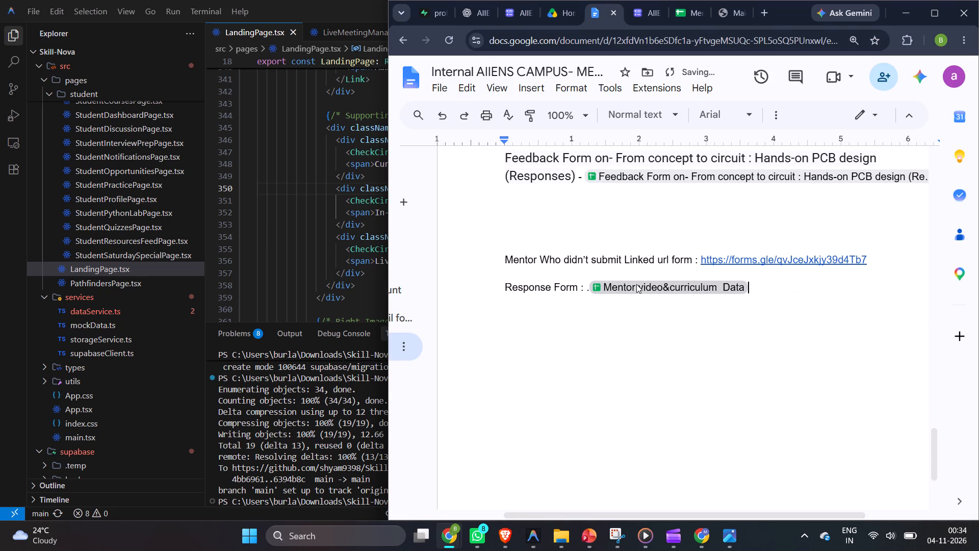
Open the sheet from the Response Form chip and check it against the already open responses sheet and AIIENS CAMPUS form.
{"action": "left_click", "coordinate": [636, 284]}
{"action": "left_click", "coordinate": [651, 307]}
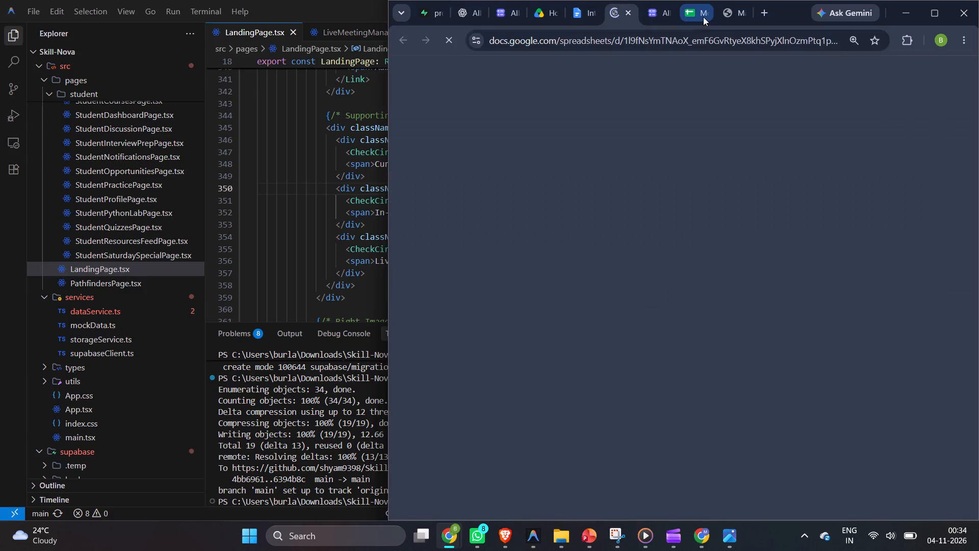
{"action": "left_click", "coordinate": [703, 17]}
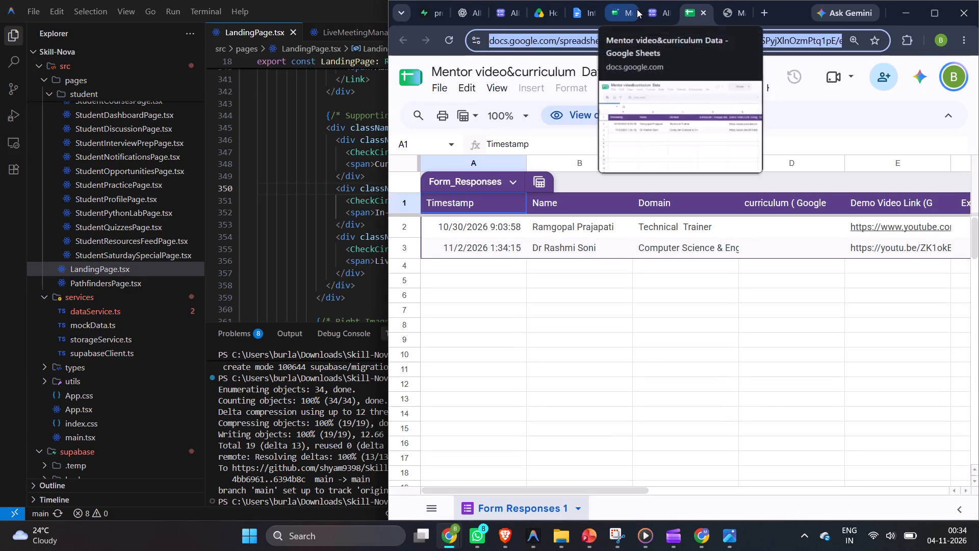
{"action": "left_click", "coordinate": [620, 15]}
{"action": "left_click", "coordinate": [652, 24]}
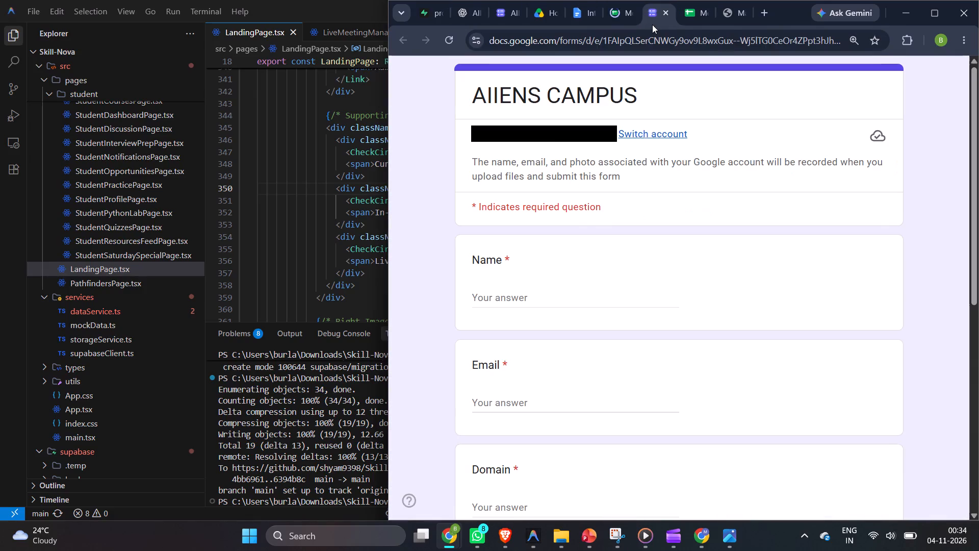
{"action": "left_click", "coordinate": [607, 18]}
{"action": "left_click", "coordinate": [590, 13]}
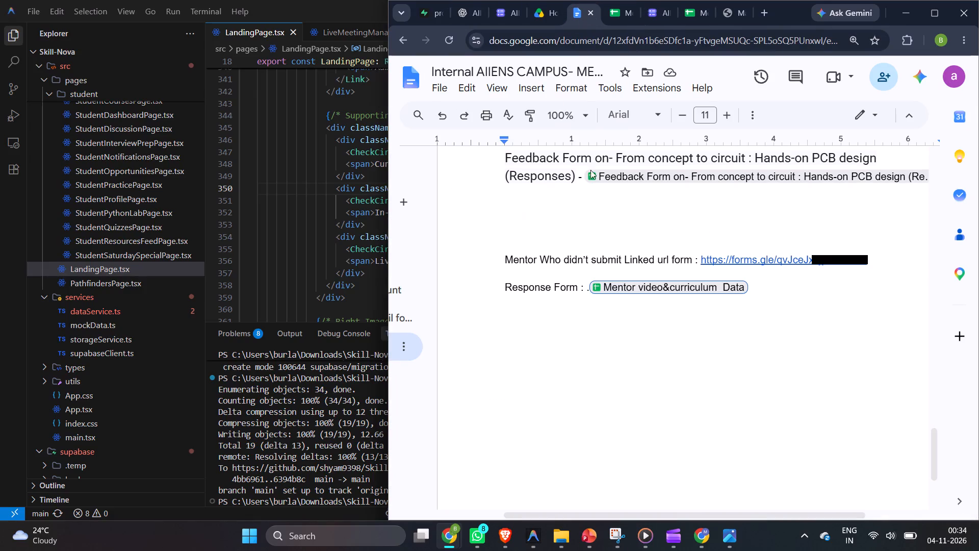
Open the responses sheet linked under Mentor Video & Curriculum in the internal document and examine its form responses.
{"action": "scroll", "coordinate": [688, 227], "scroll_direction": "up", "scroll_amount": 1}
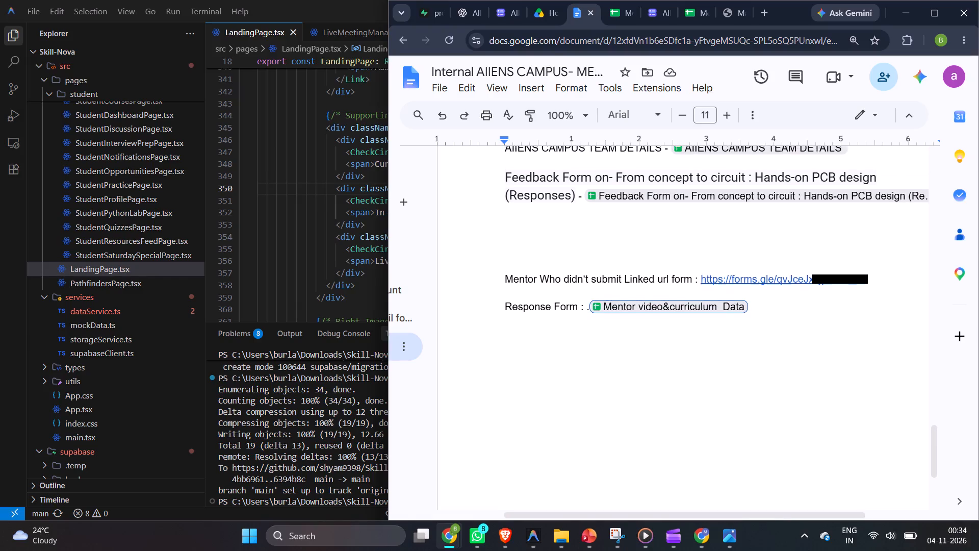
{"action": "scroll", "coordinate": [688, 227], "scroll_direction": "up", "scroll_amount": 2}
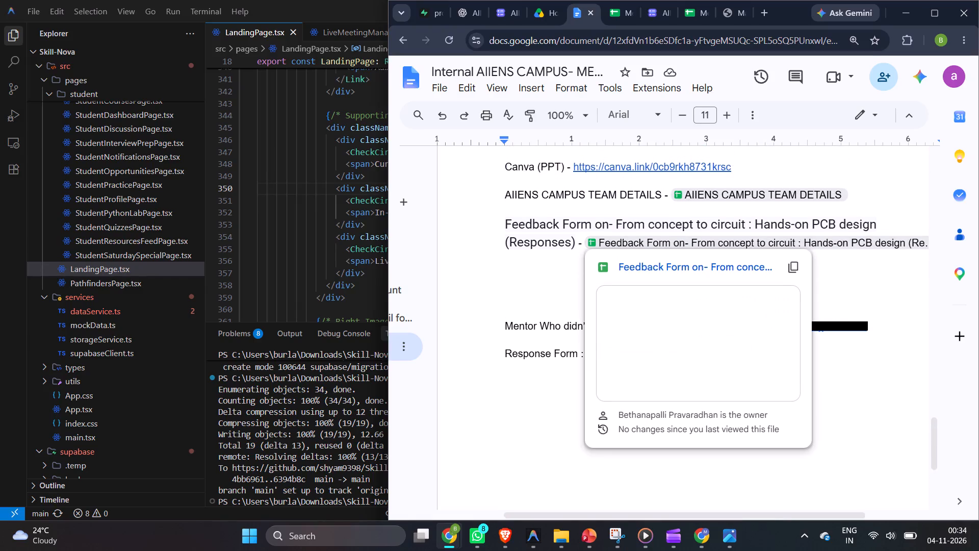
{"action": "scroll", "coordinate": [687, 204], "scroll_direction": "up", "scroll_amount": 3}
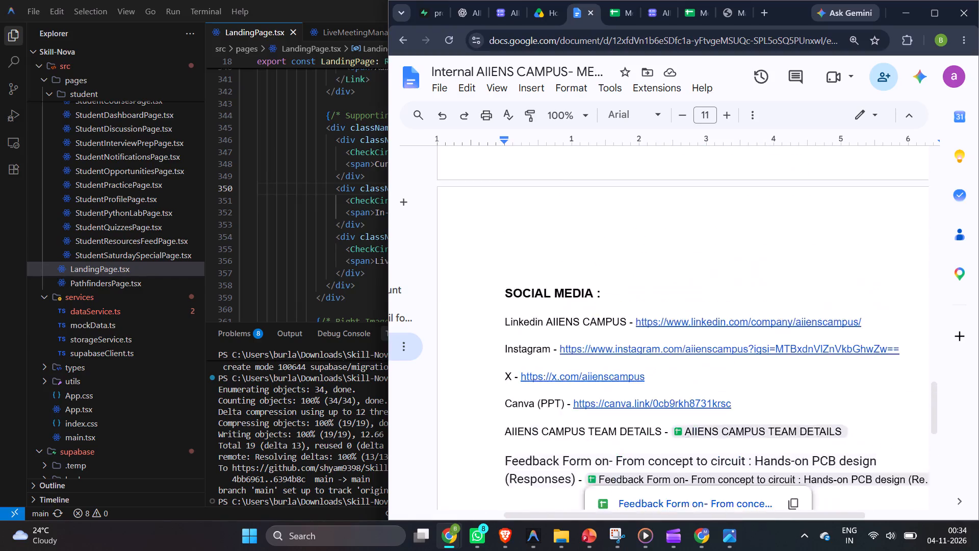
{"action": "scroll", "coordinate": [687, 204], "scroll_direction": "up", "scroll_amount": 4}
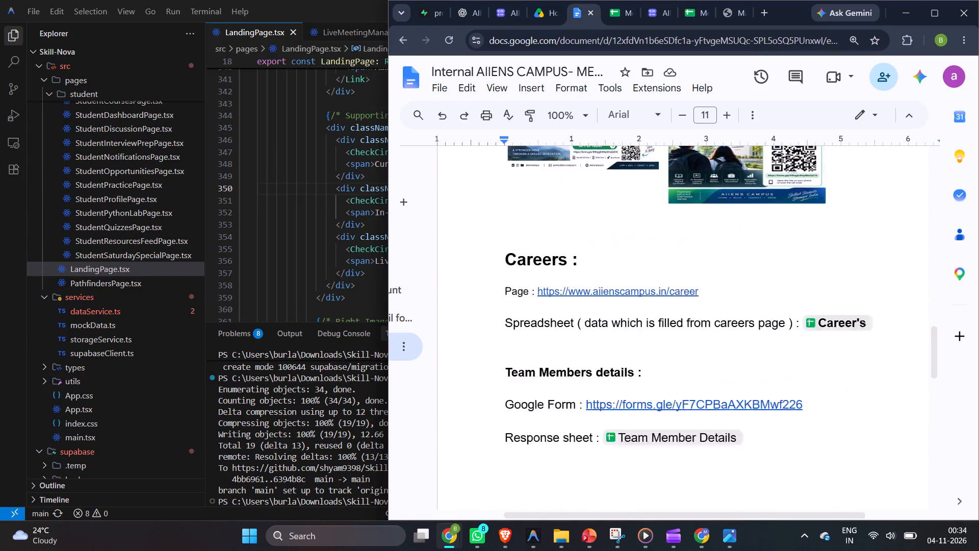
{"action": "scroll", "coordinate": [687, 204], "scroll_direction": "up", "scroll_amount": 6}
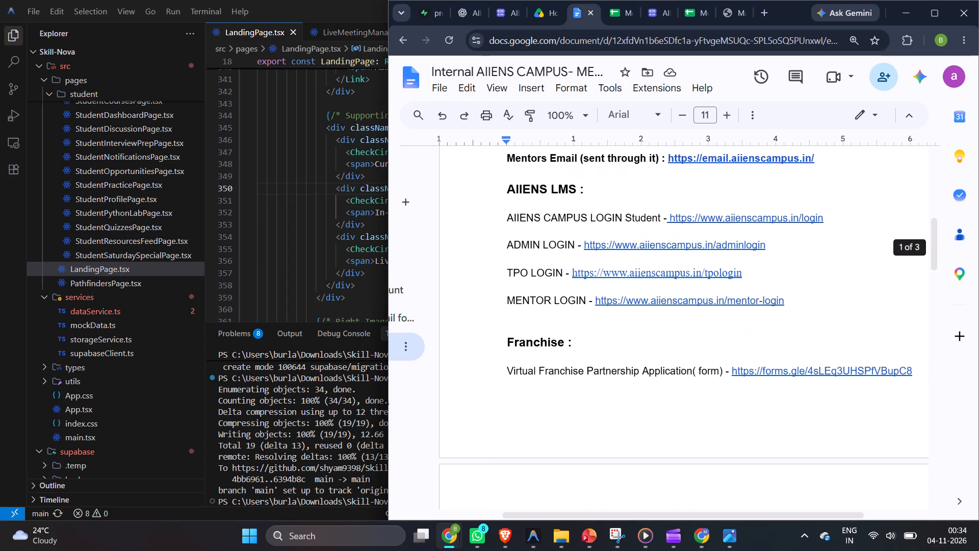
{"action": "scroll", "coordinate": [687, 204], "scroll_direction": "up", "scroll_amount": 1}
{"action": "scroll", "coordinate": [598, 207], "scroll_direction": "up", "scroll_amount": 2}
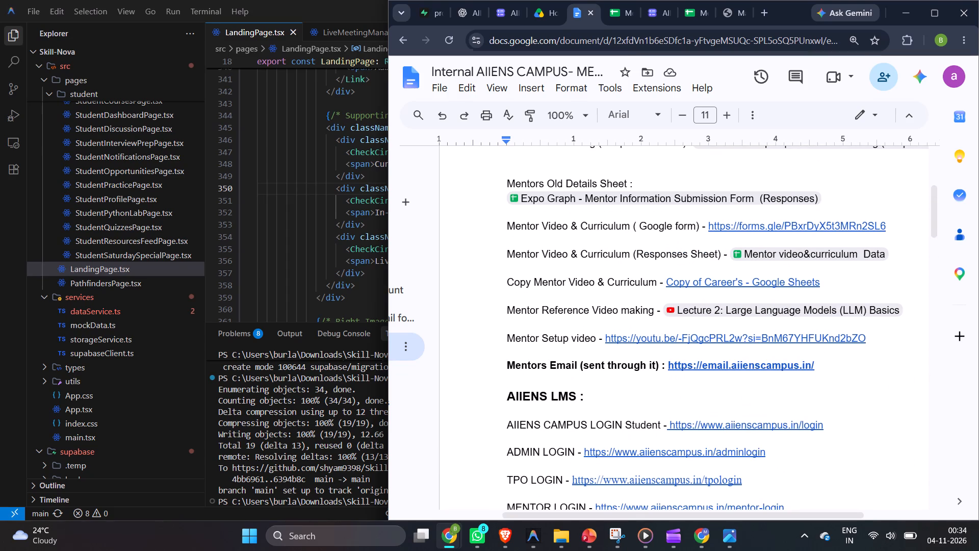
{"action": "scroll", "coordinate": [637, 229], "scroll_direction": "up", "scroll_amount": 1}
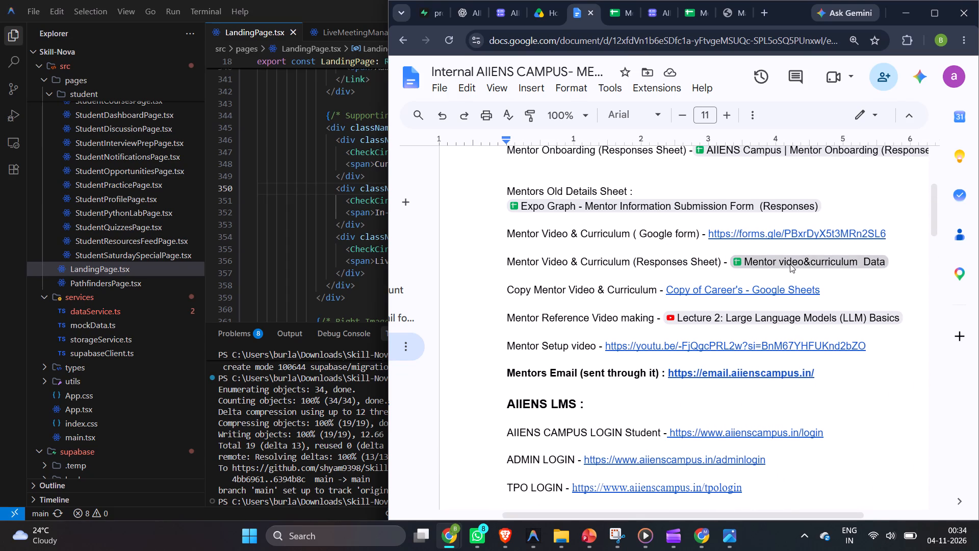
{"action": "left_click", "coordinate": [790, 264]}
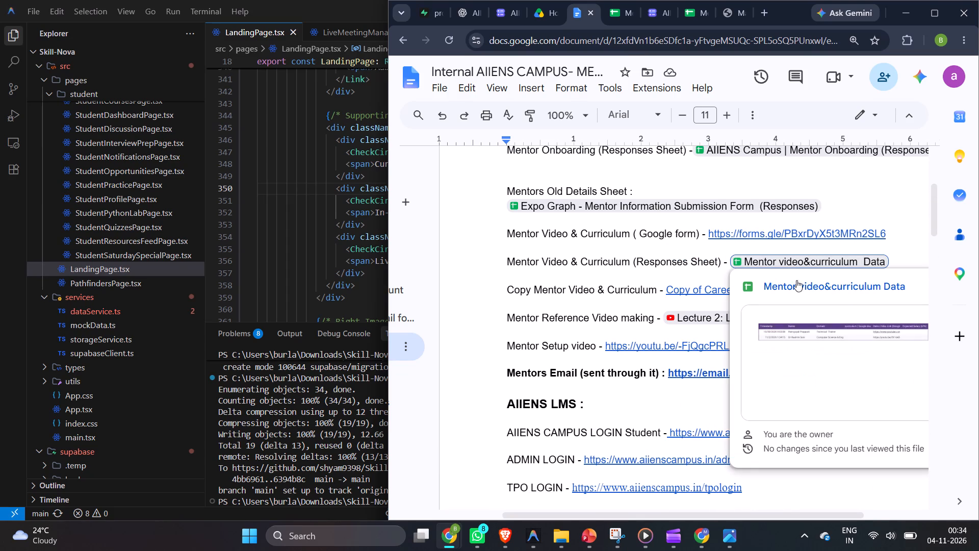
{"action": "left_click", "coordinate": [799, 282]}
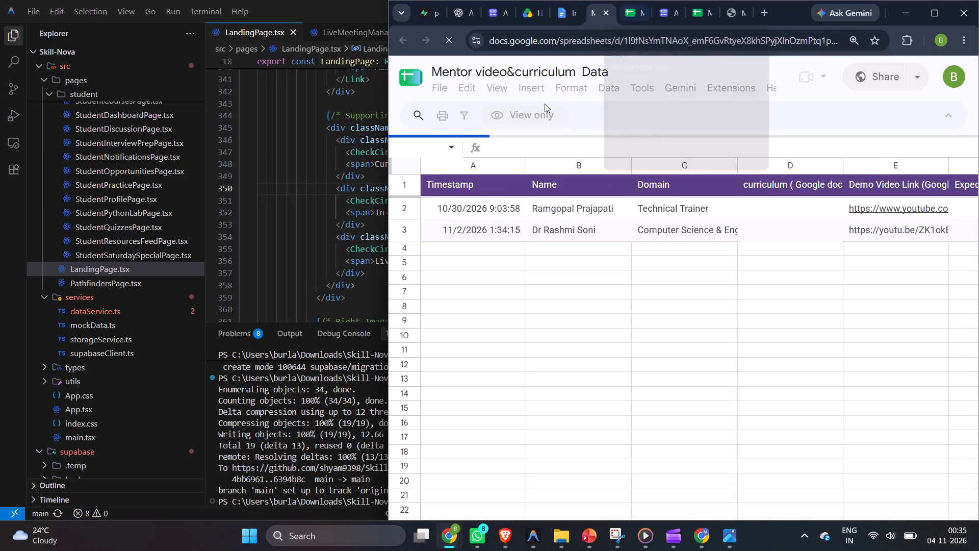
{"action": "scroll", "coordinate": [642, 202], "scroll_direction": "down", "scroll_amount": 1}
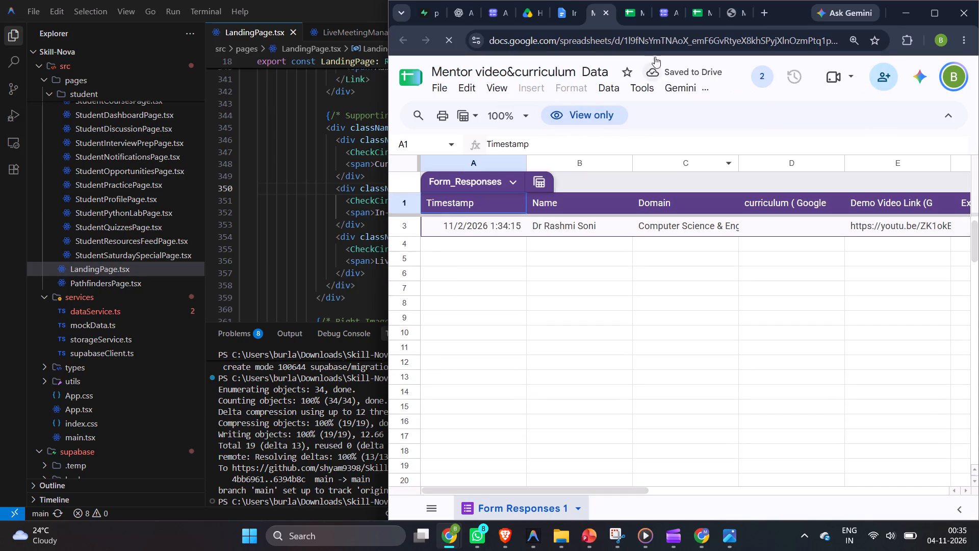
Close the two extra Mentor video&curriculum Data tabs and return to the internal document.
{"action": "left_click", "coordinate": [604, 17]}
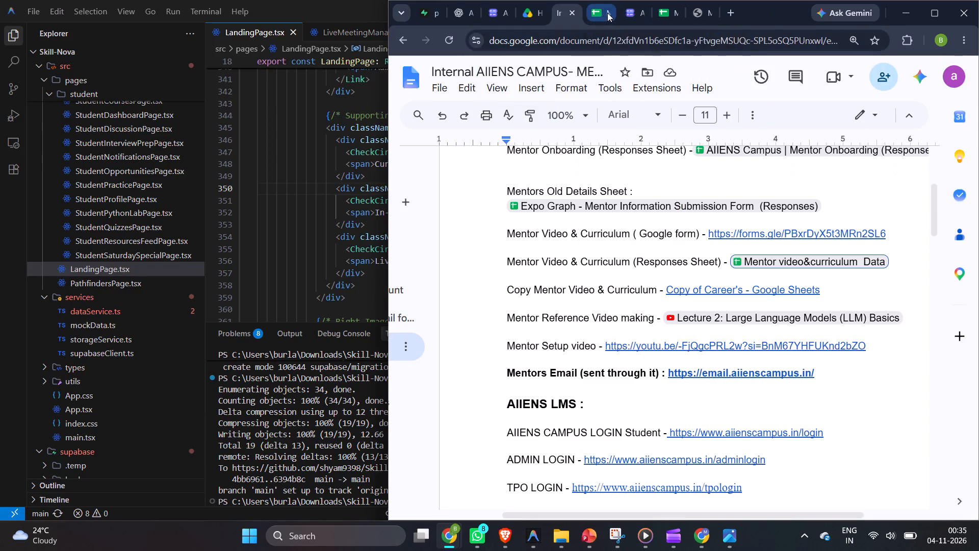
{"action": "left_click", "coordinate": [607, 13]}
{"action": "left_click", "coordinate": [605, 11]}
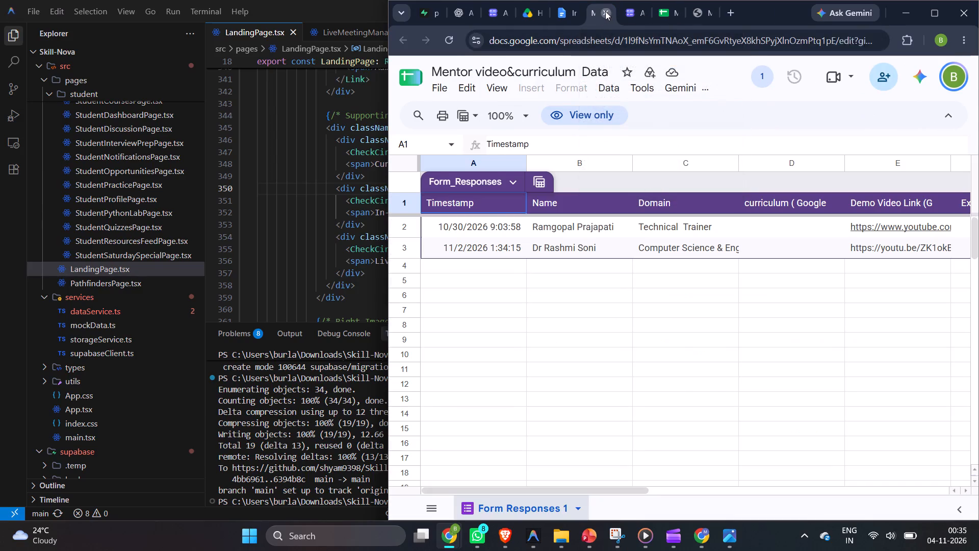
{"action": "left_click", "coordinate": [567, 9]}
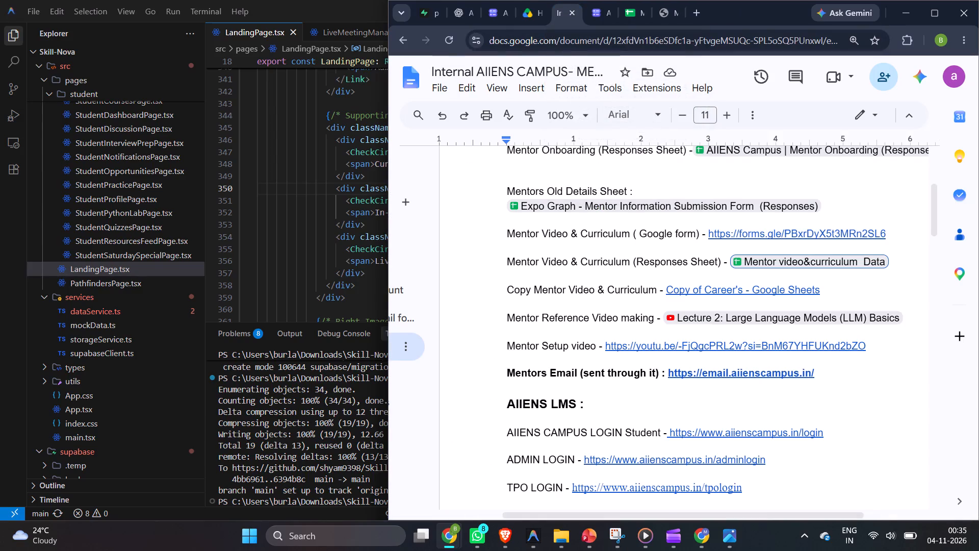
Reopen the form link beside "Mentor Who didn't submit Linked url form" at the end of the internal document.
{"action": "scroll", "coordinate": [608, 283], "scroll_direction": "down", "scroll_amount": 9}
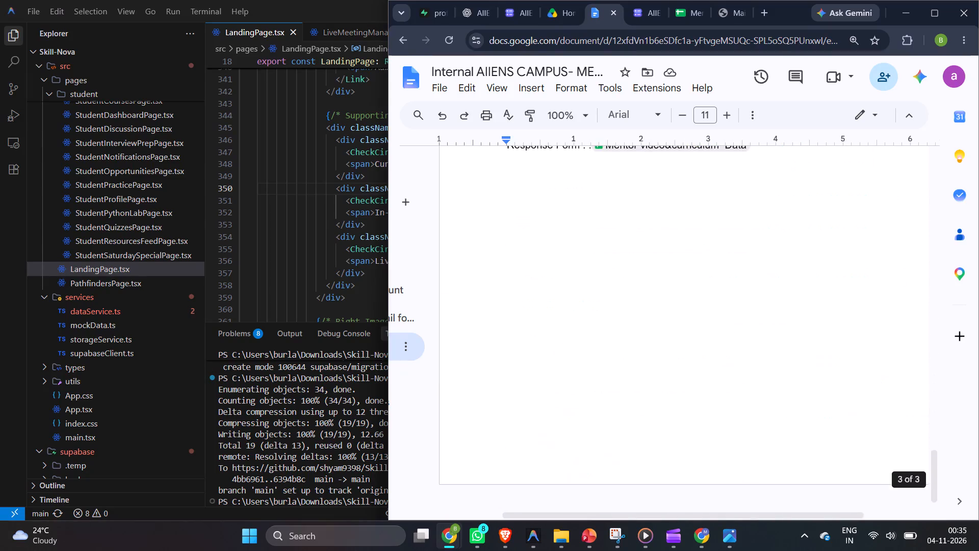
{"action": "scroll", "coordinate": [608, 283], "scroll_direction": "up", "scroll_amount": 2}
{"action": "left_click", "coordinate": [728, 263]}
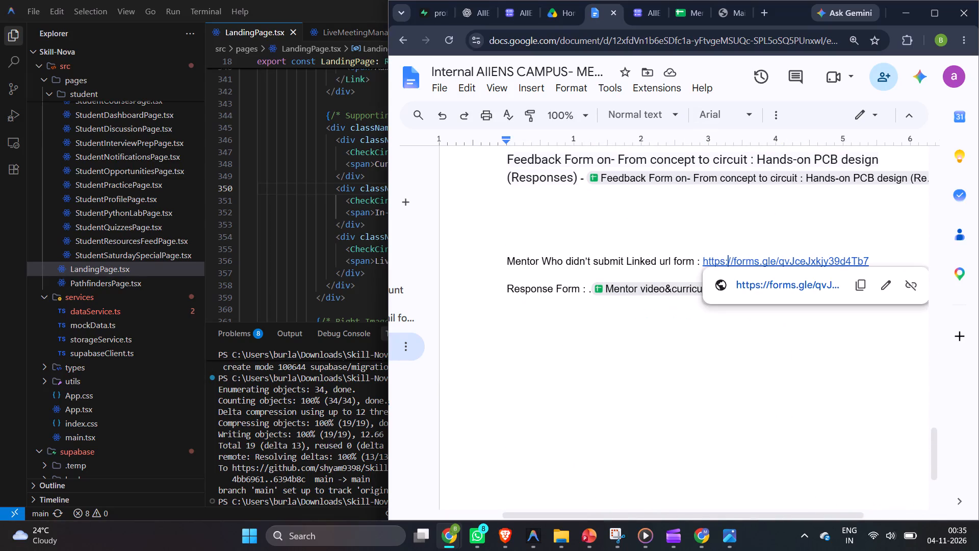
{"action": "left_click", "coordinate": [776, 283]}
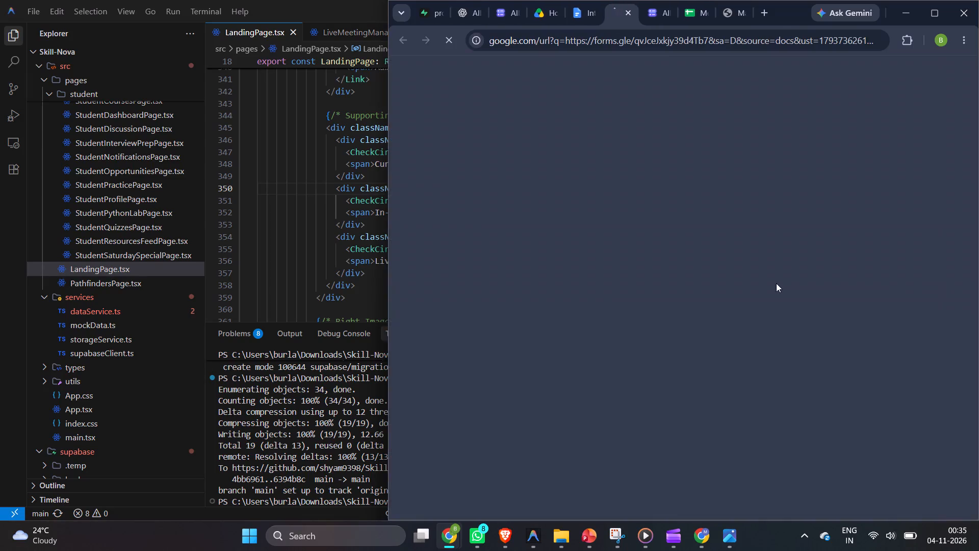
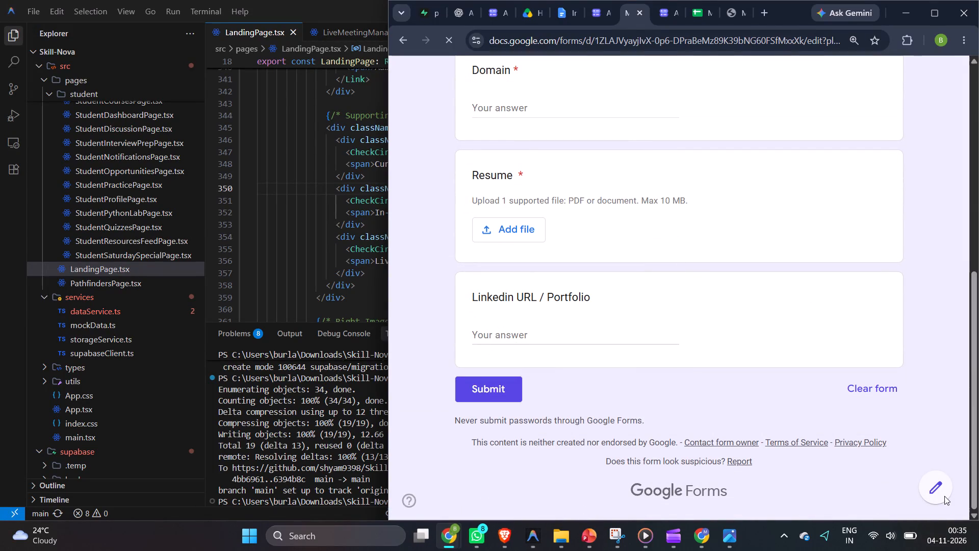
Make the Linkedin URL / Portfolio question required in the Mentor Who didn't submit Linked url form.
{"action": "scroll", "coordinate": [756, 301], "scroll_direction": "down", "scroll_amount": 4}
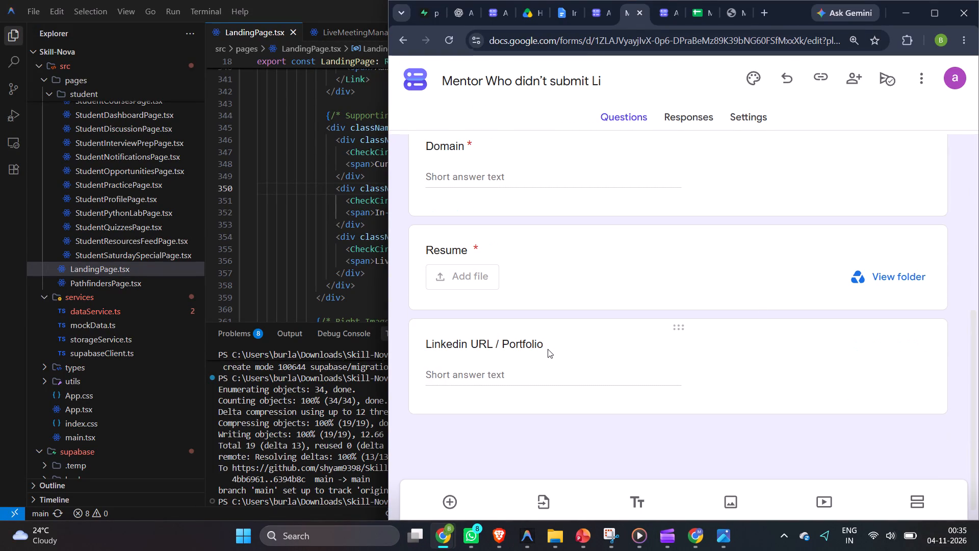
{"action": "left_click", "coordinate": [548, 349]}
{"action": "left_click", "coordinate": [542, 338]}
{"action": "scroll", "coordinate": [604, 336], "scroll_direction": "down", "scroll_amount": 4}
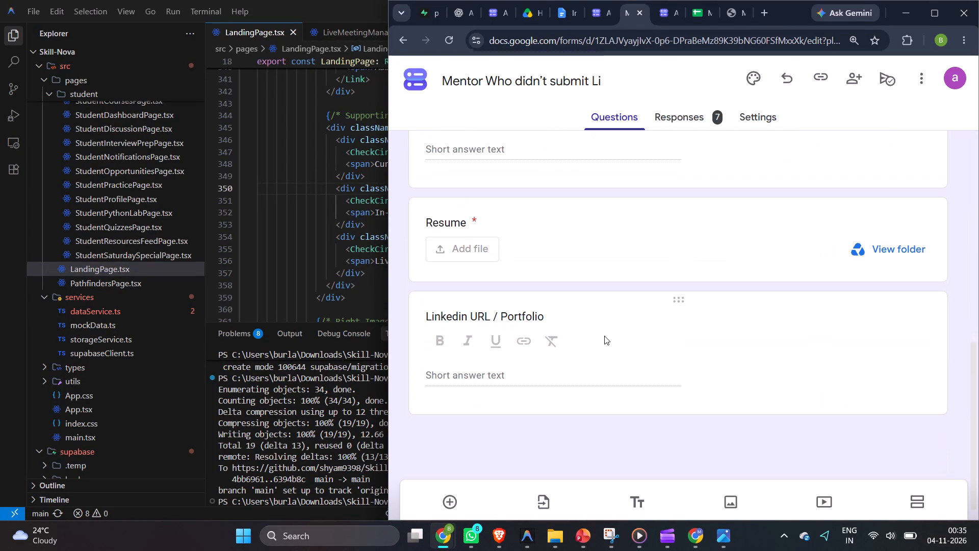
{"action": "left_click", "coordinate": [551, 318]}
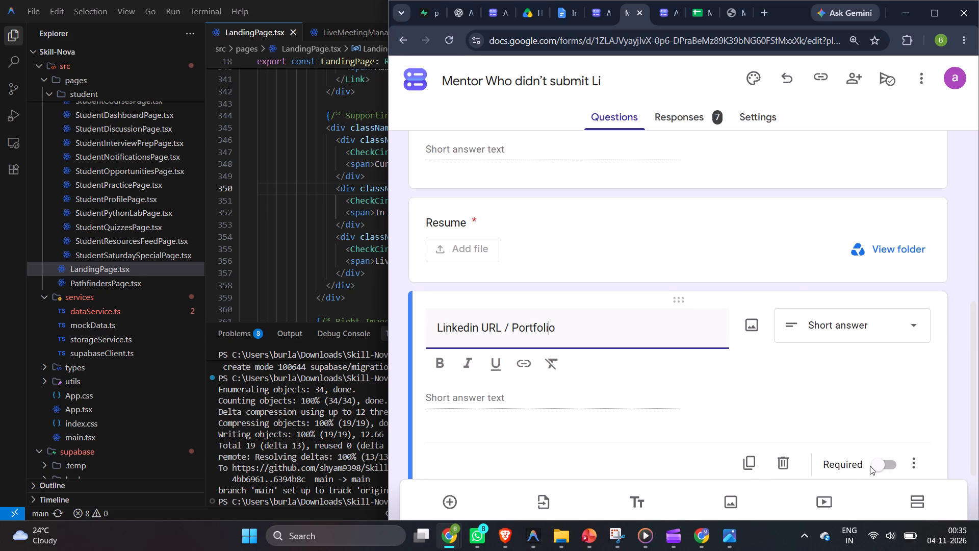
{"action": "left_click", "coordinate": [872, 465]}
{"action": "left_click", "coordinate": [889, 434]}
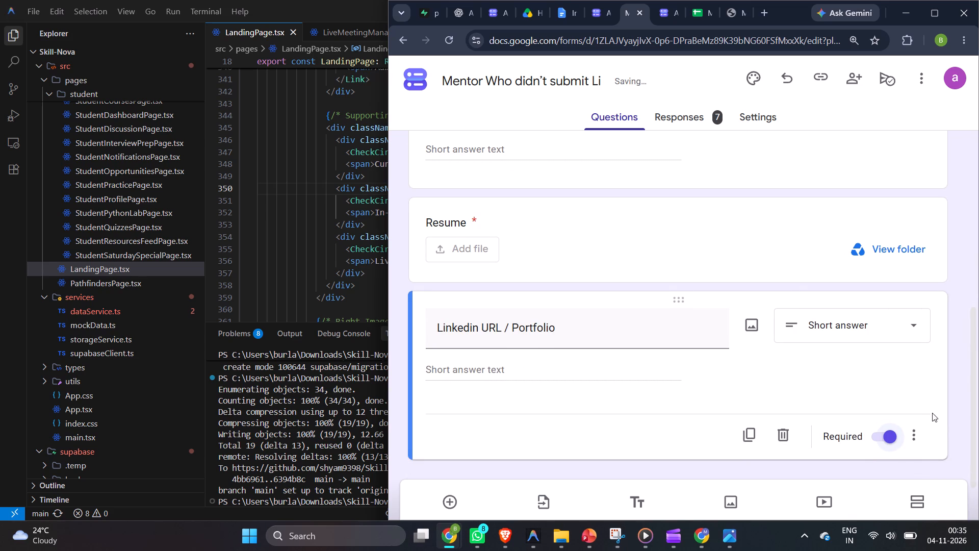
{"action": "left_click", "coordinate": [958, 368]}
Save the form's published options with responses accepted from anyone with the link.
{"action": "left_click", "coordinate": [887, 80]}
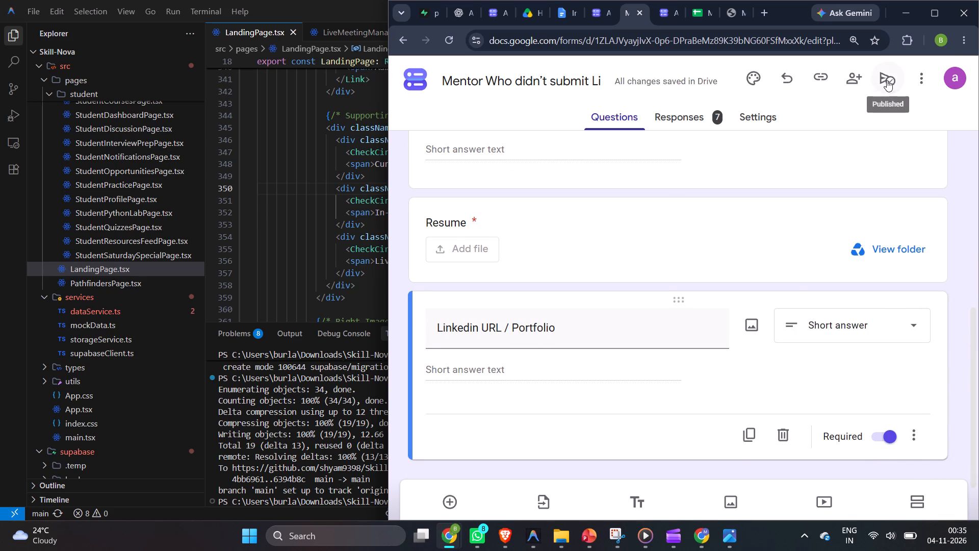
{"action": "left_click", "coordinate": [842, 331]}
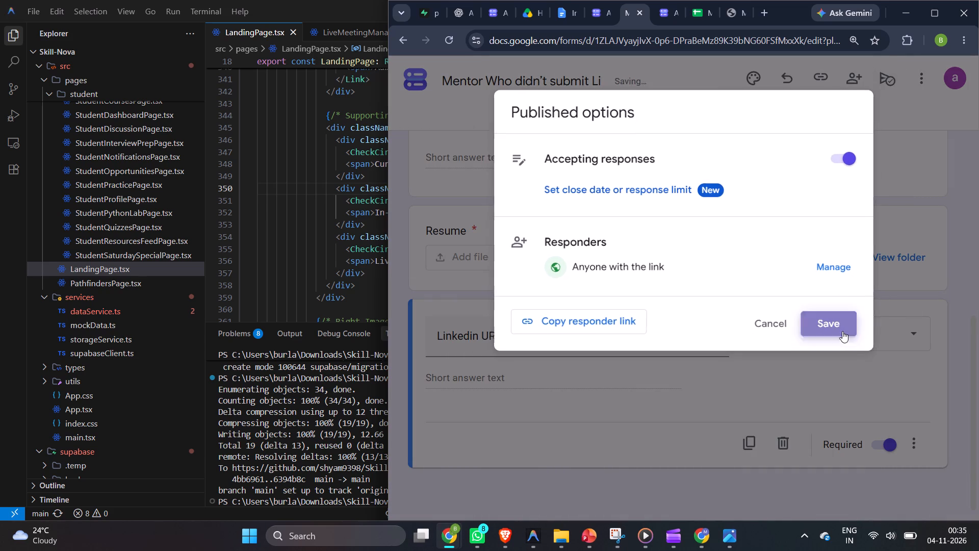
Replace the Response Form chip in the internal document with a chip linking to this form's own responses sheet.
{"action": "left_click", "coordinate": [665, 112]}
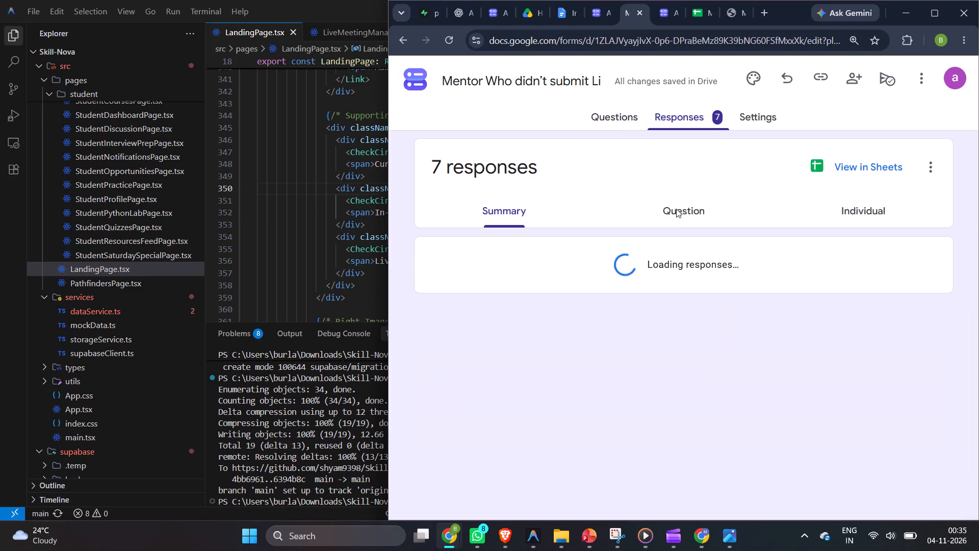
{"action": "left_click", "coordinate": [849, 168]}
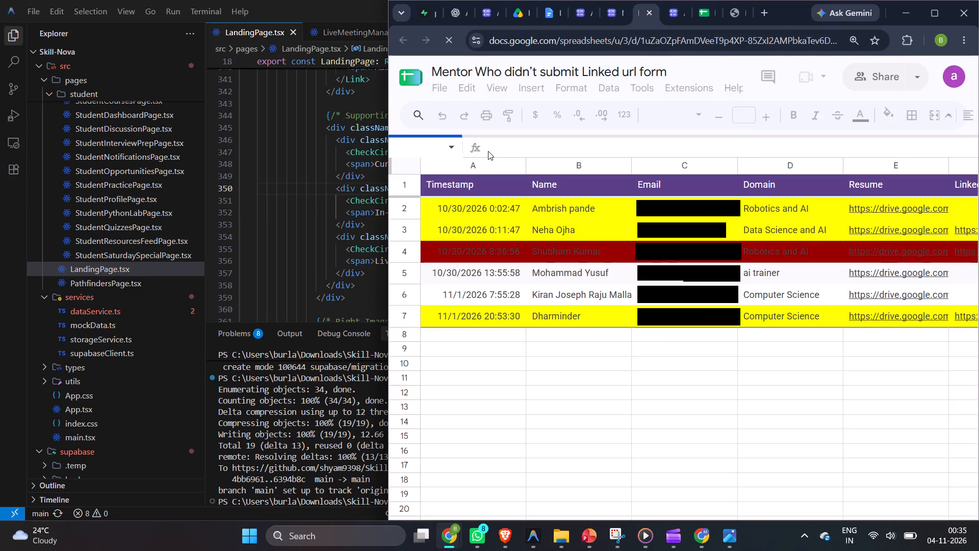
{"action": "left_click", "coordinate": [581, 36]}
{"action": "key", "text": "ctrl+c"}
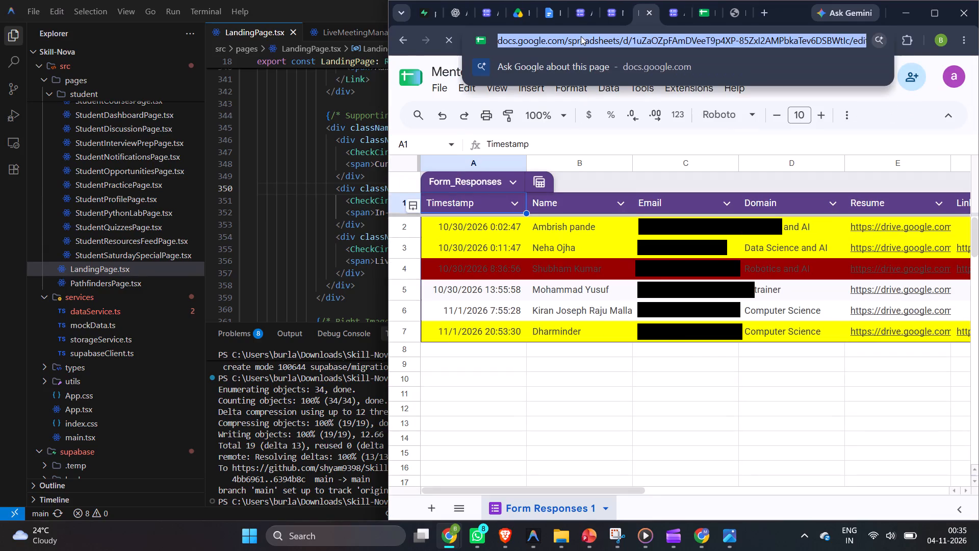
{"action": "left_click", "coordinate": [545, 13]}
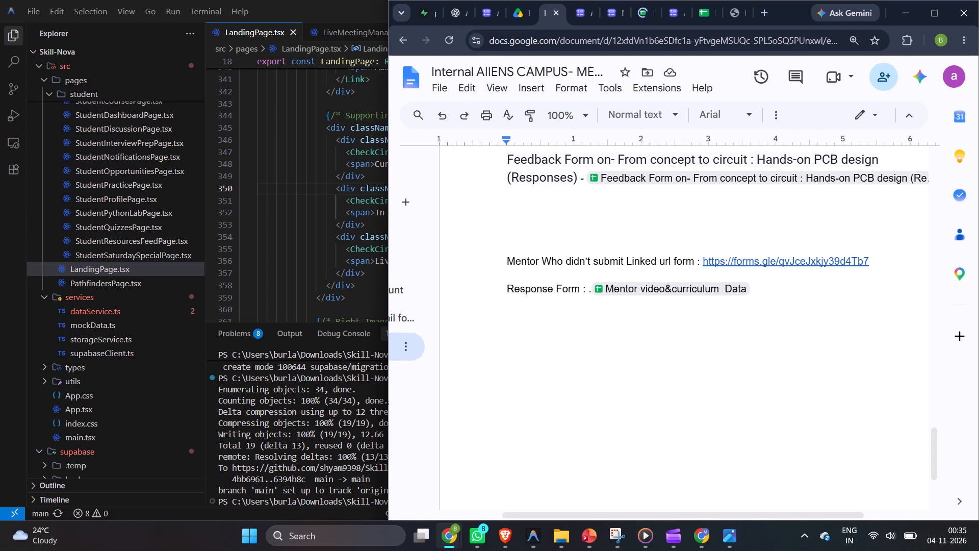
{"action": "left_click", "coordinate": [749, 290]}
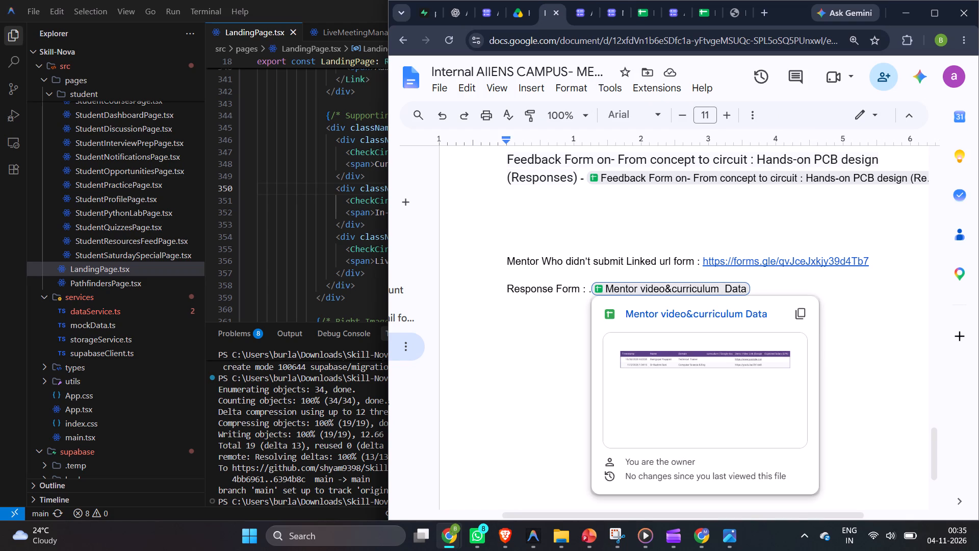
{"action": "key", "text": "BackSpace"}
{"action": "key", "text": "ctrl+v"}
{"action": "key", "text": "Tab"}
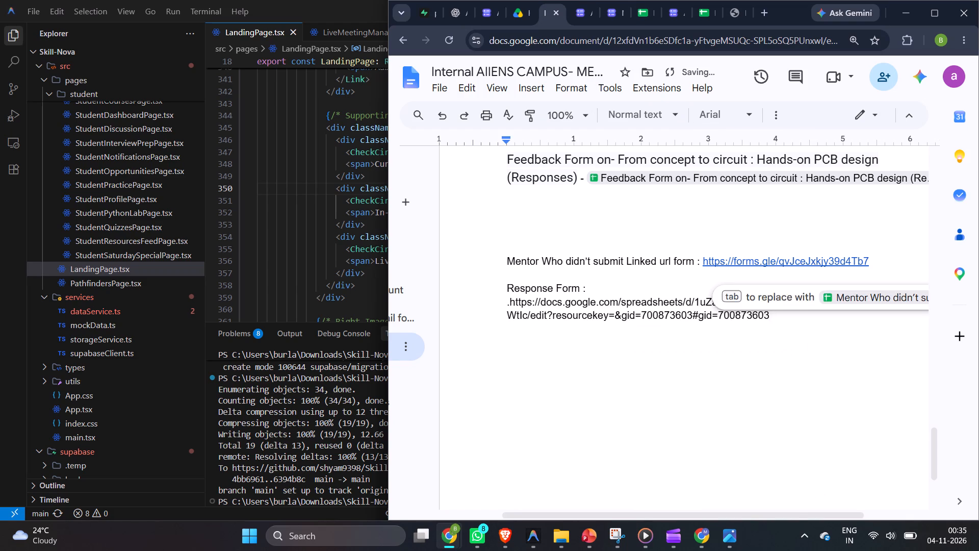
Open the responses sheet from the new Response Form chip in the internal document.
{"action": "left_click", "coordinate": [741, 295]}
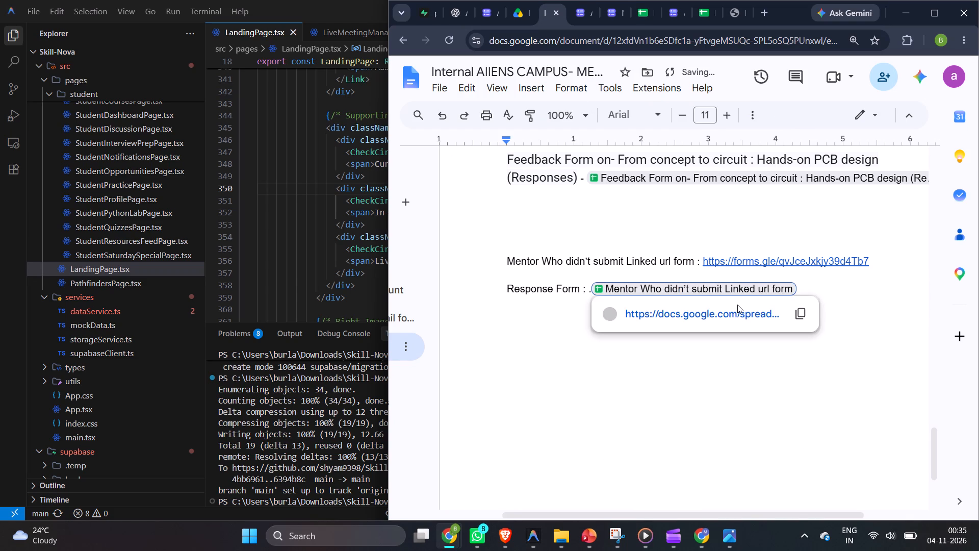
{"action": "left_click", "coordinate": [737, 309]}
Close the extra AIIENS CAMPUS form, form editor, duplicate responses sheet and Mentor video&curriculum Data tabs.
{"action": "left_click", "coordinate": [610, 10]}
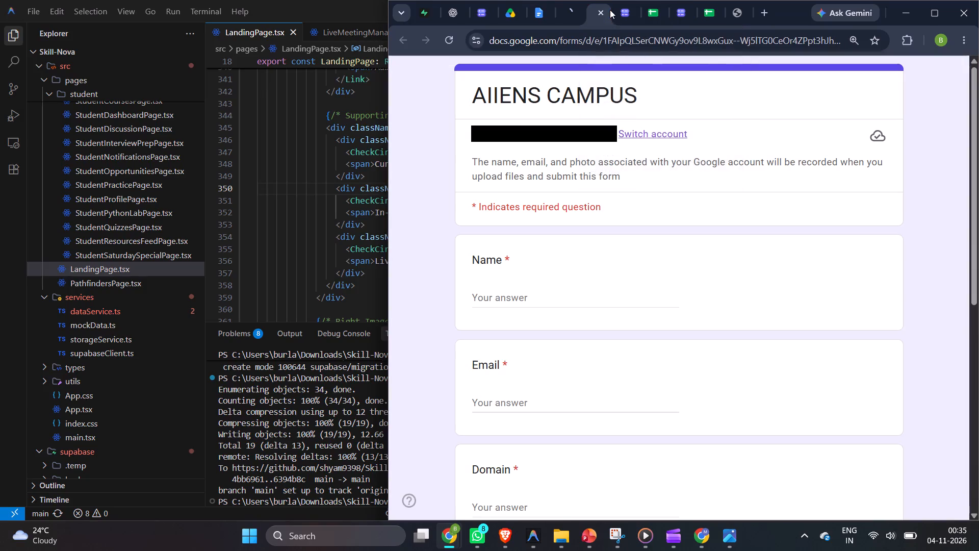
{"action": "left_click", "coordinate": [601, 14]}
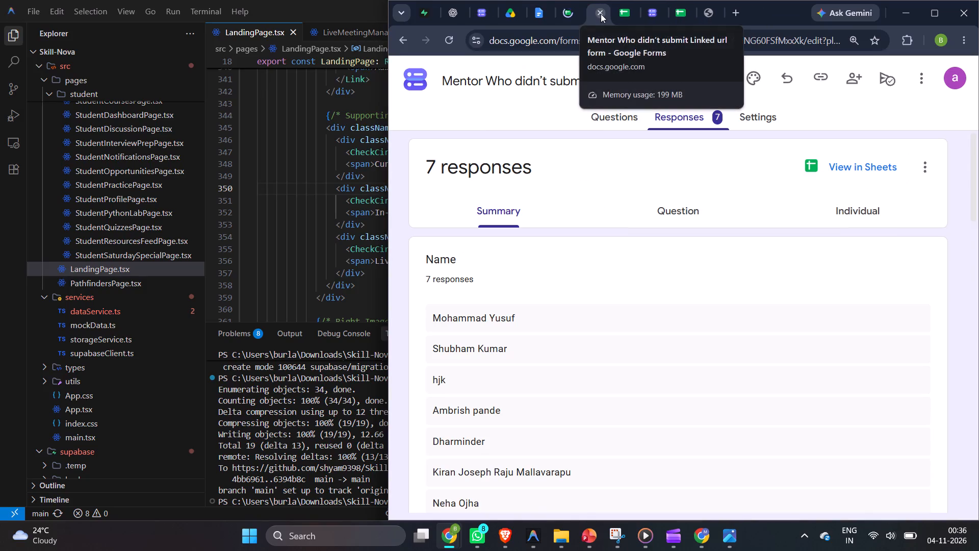
{"action": "left_click", "coordinate": [601, 14]}
{"action": "left_click", "coordinate": [601, 14]}
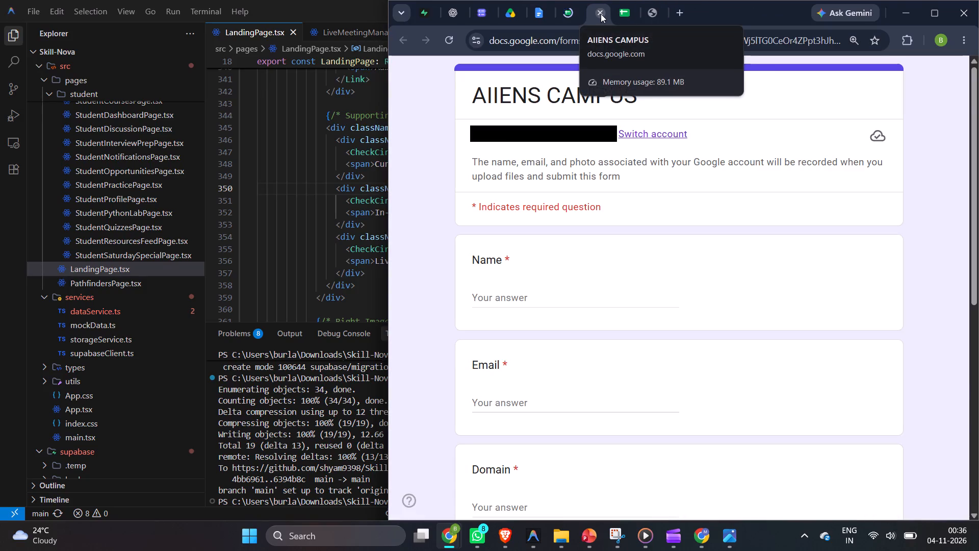
{"action": "left_click", "coordinate": [595, 15]}
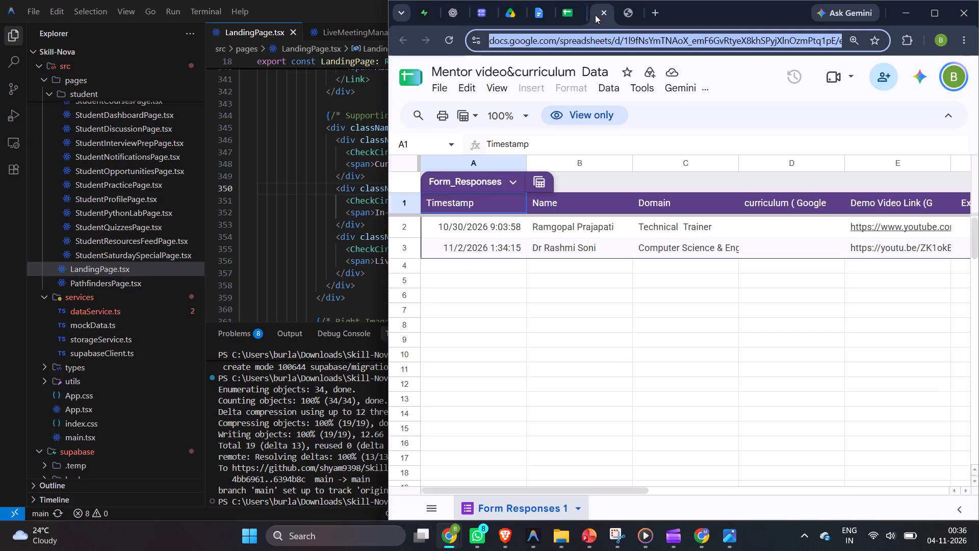
{"action": "left_click", "coordinate": [600, 15]}
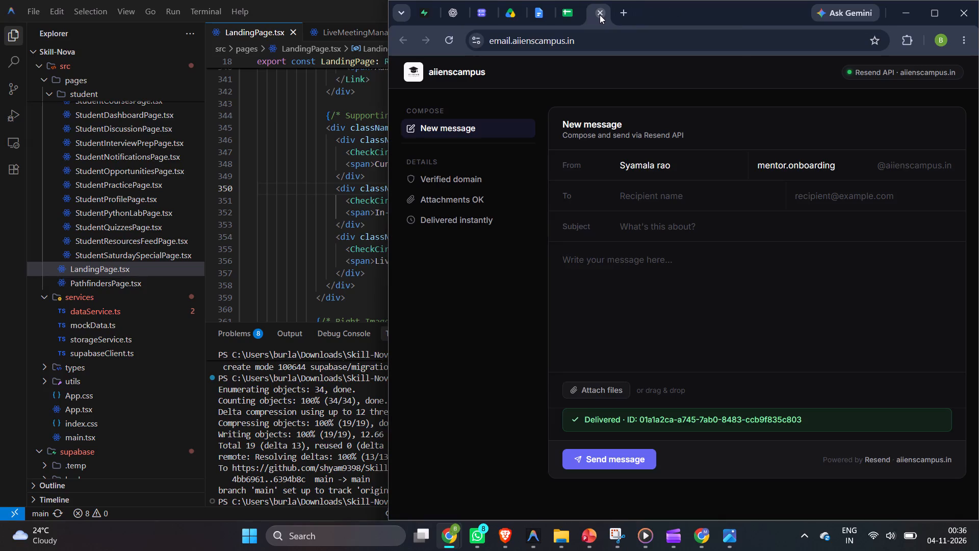
Maximize the responses sheet, open the resume linked in row 2, and examine its skills, experience, education and projects.
{"action": "left_click", "coordinate": [566, 12]}
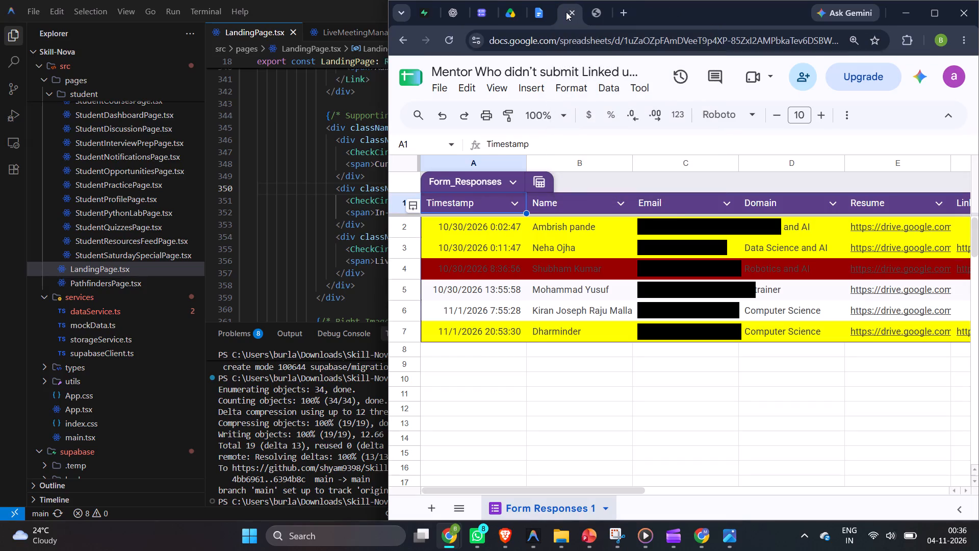
{"action": "scroll", "coordinate": [759, 112], "scroll_direction": "left", "scroll_amount": 4}
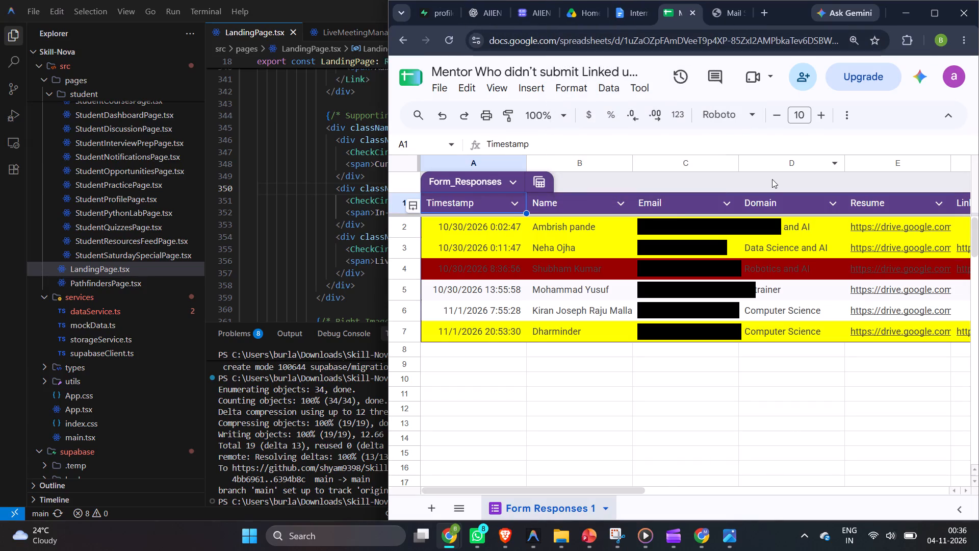
{"action": "scroll", "coordinate": [772, 179], "scroll_direction": "left", "scroll_amount": 2}
{"action": "left_click", "coordinate": [947, 8]}
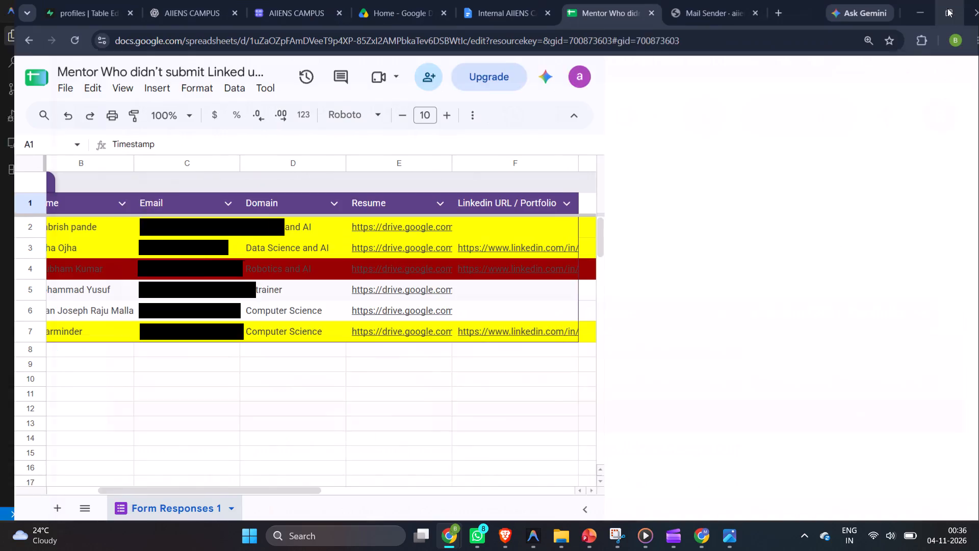
{"action": "left_click", "coordinate": [389, 228]}
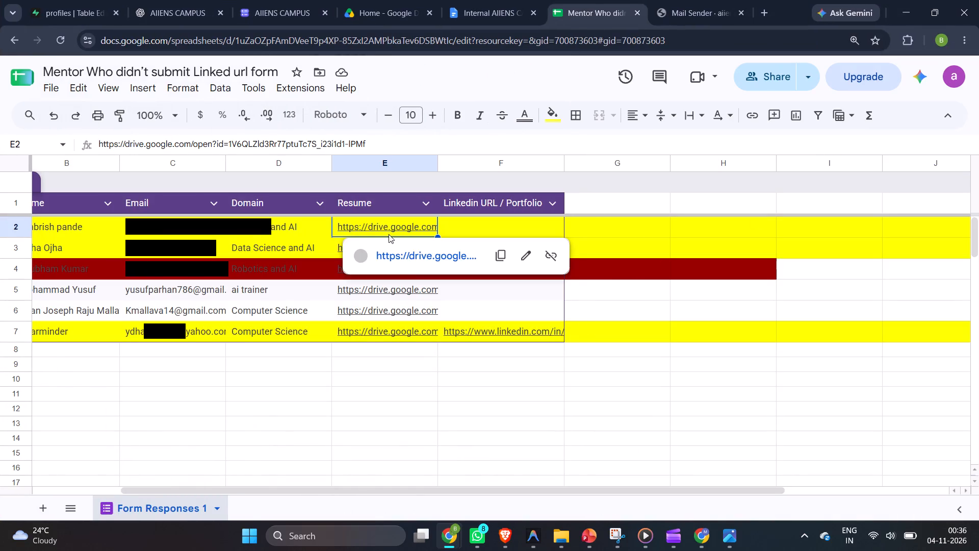
{"action": "left_click", "coordinate": [409, 257]}
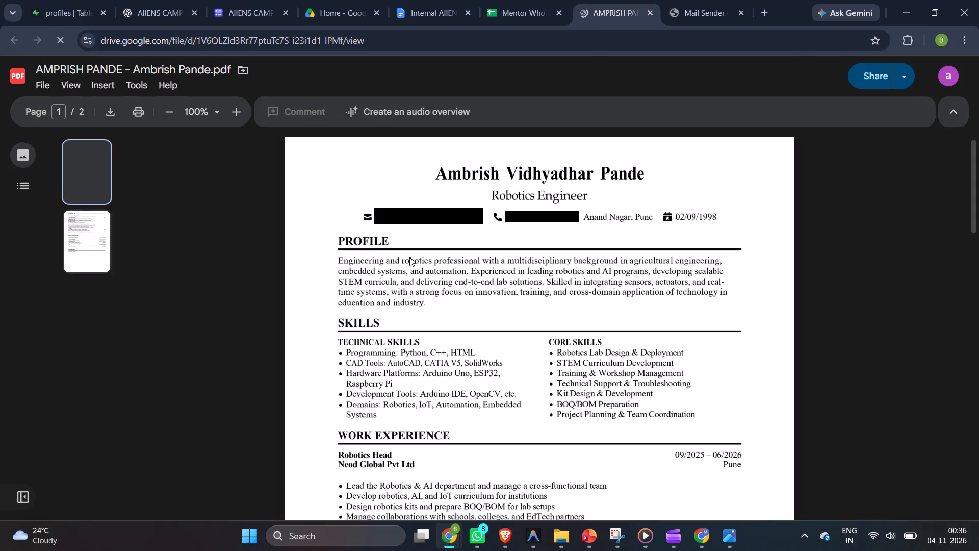
{"action": "scroll", "coordinate": [493, 391], "scroll_direction": "down", "scroll_amount": 2}
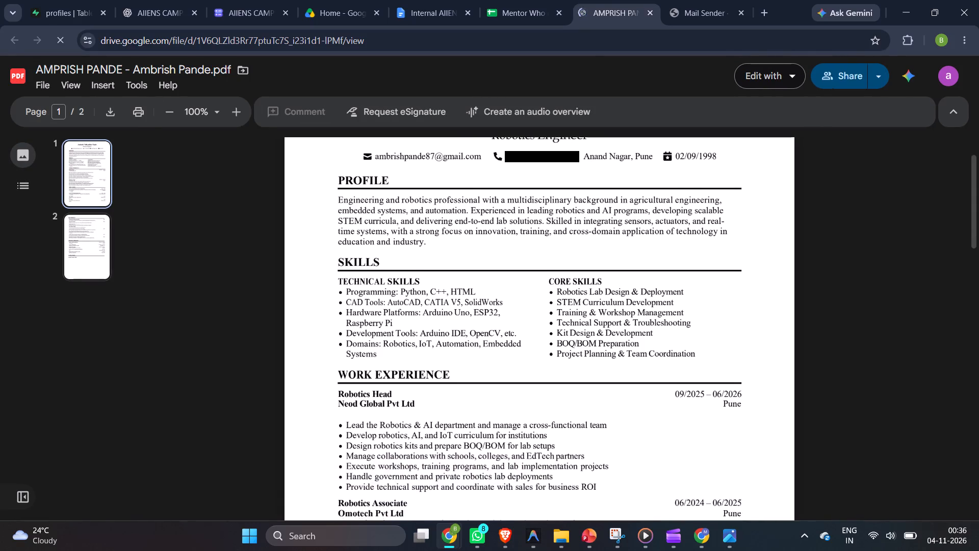
{"action": "scroll", "coordinate": [493, 391], "scroll_direction": "down", "scroll_amount": 3}
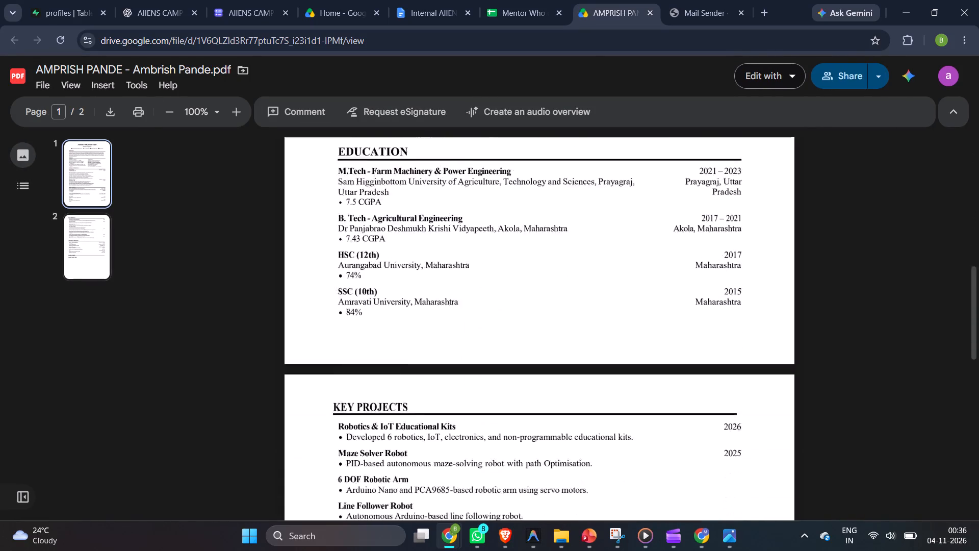
{"action": "scroll", "coordinate": [493, 391], "scroll_direction": "down", "scroll_amount": 2}
{"action": "scroll", "coordinate": [493, 391], "scroll_direction": "up", "scroll_amount": 2}
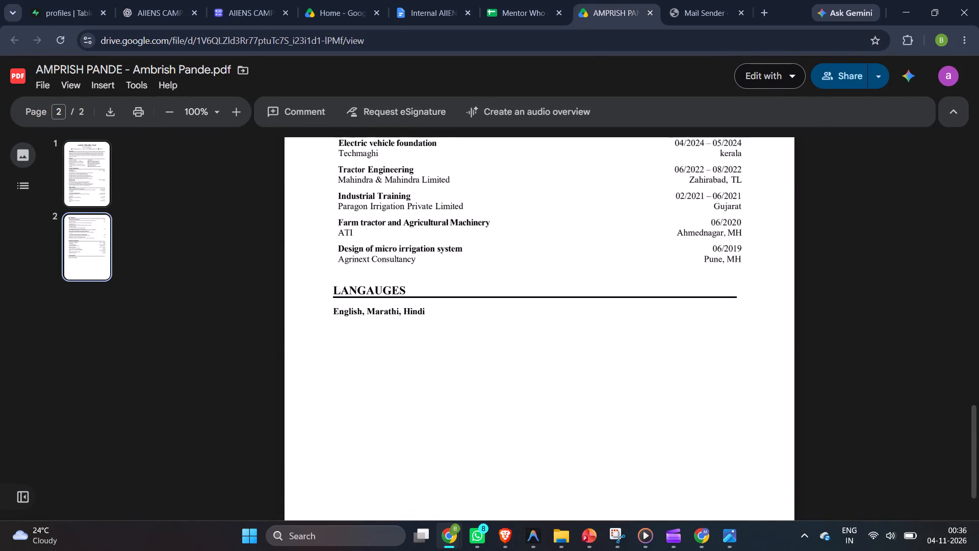
{"action": "scroll", "coordinate": [493, 391], "scroll_direction": "up", "scroll_amount": 4}
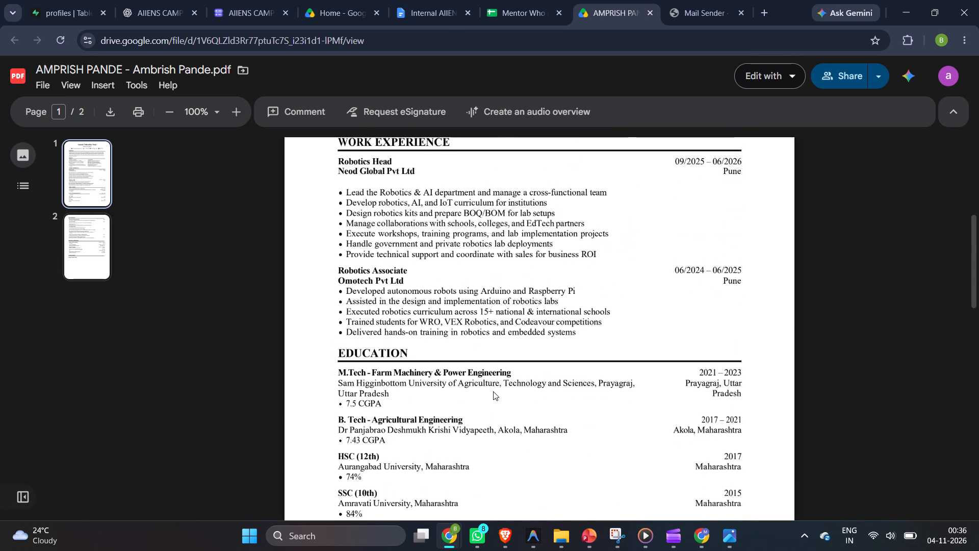
{"action": "scroll", "coordinate": [493, 391], "scroll_direction": "up", "scroll_amount": 1}
{"action": "scroll", "coordinate": [650, 445], "scroll_direction": "down", "scroll_amount": 1}
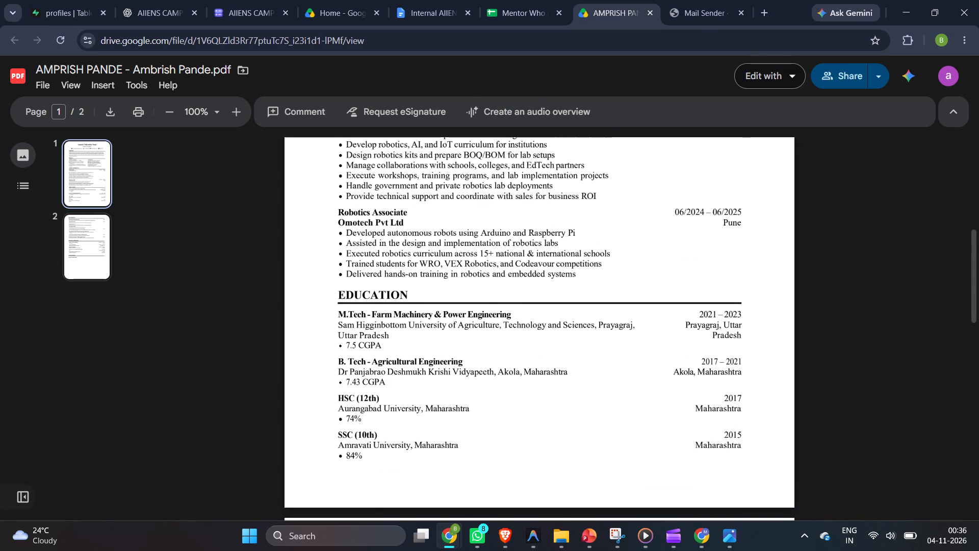
{"action": "scroll", "coordinate": [509, 256], "scroll_direction": "up", "scroll_amount": 1}
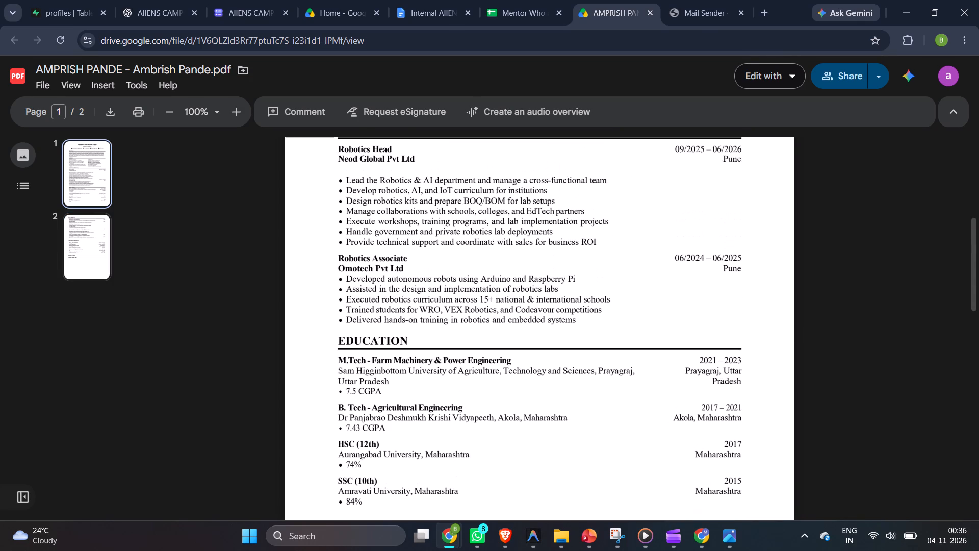
Open the resume linked in row 3 of the responses sheet and close the row 2 candidate's resume.
{"action": "left_click", "coordinate": [527, 11]}
{"action": "left_click", "coordinate": [391, 248]}
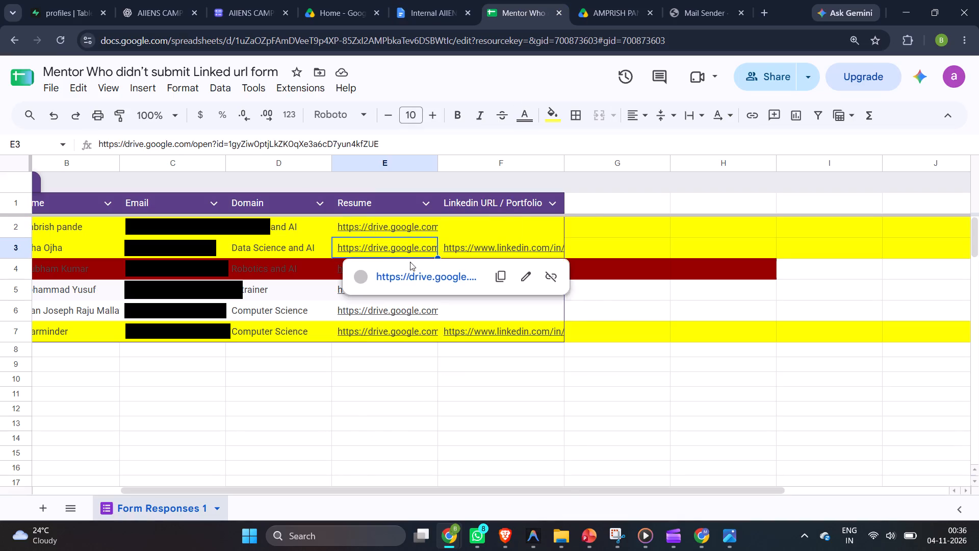
{"action": "left_click", "coordinate": [419, 272]}
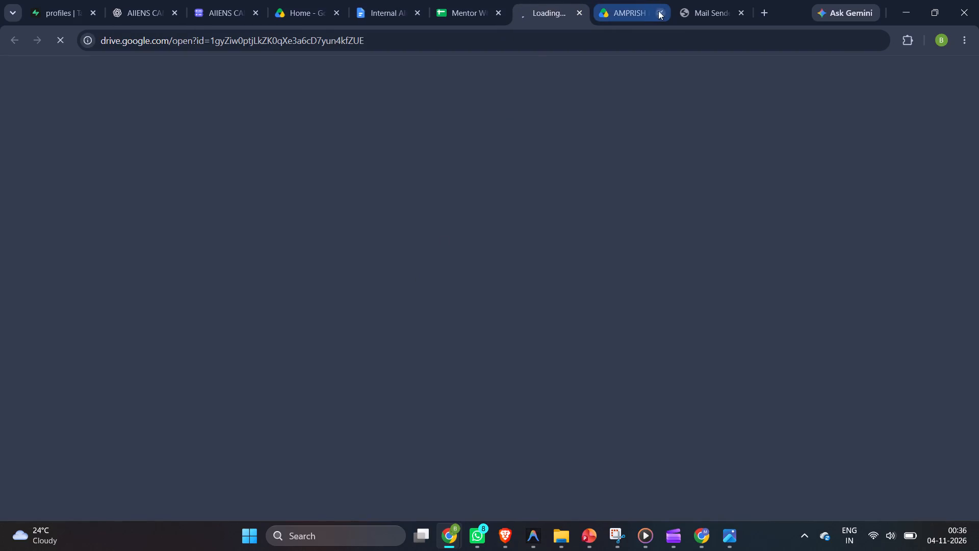
{"action": "left_click", "coordinate": [662, 11]}
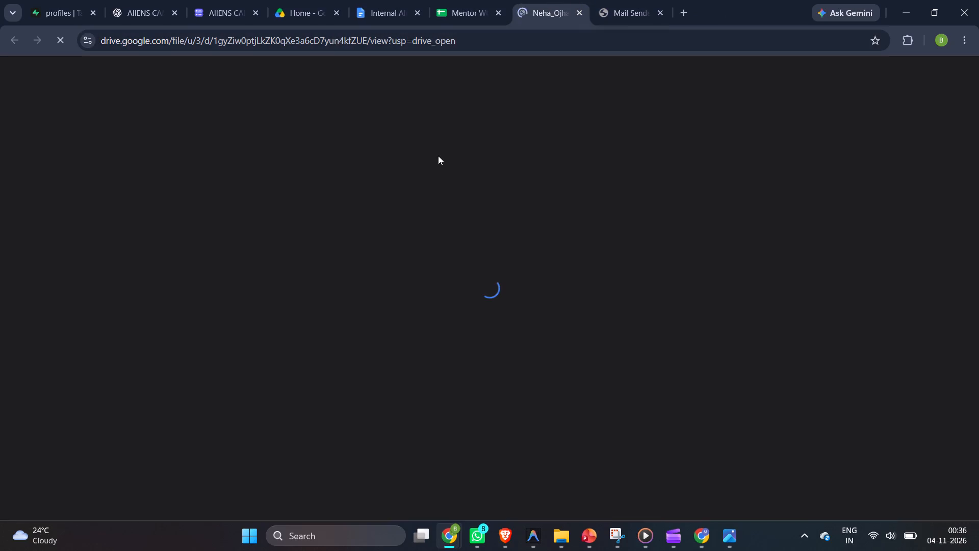
Examine the row 3 candidate's resume, covering key skills, experience, projects, education and languages.
{"action": "scroll", "coordinate": [483, 263], "scroll_direction": "down", "scroll_amount": 1}
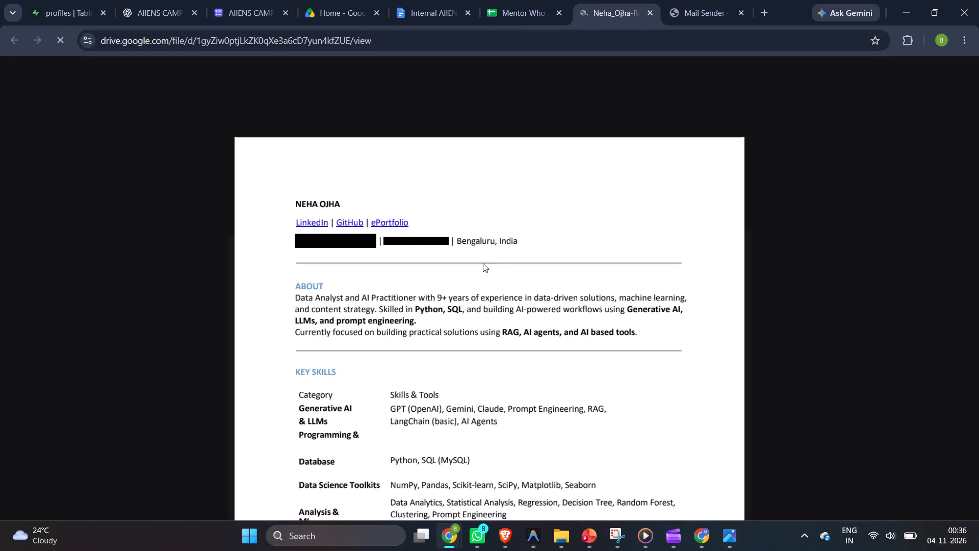
{"action": "scroll", "coordinate": [483, 263], "scroll_direction": "down", "scroll_amount": 1}
{"action": "scroll", "coordinate": [489, 383], "scroll_direction": "down", "scroll_amount": 2}
{"action": "scroll", "coordinate": [414, 391], "scroll_direction": "down", "scroll_amount": 1}
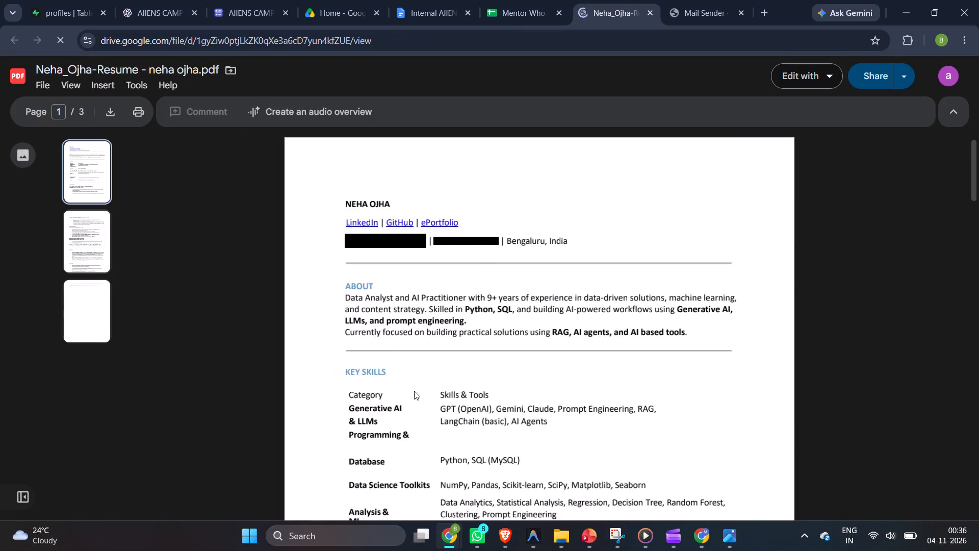
{"action": "scroll", "coordinate": [414, 391], "scroll_direction": "down", "scroll_amount": 1}
{"action": "scroll", "coordinate": [475, 409], "scroll_direction": "down", "scroll_amount": 4}
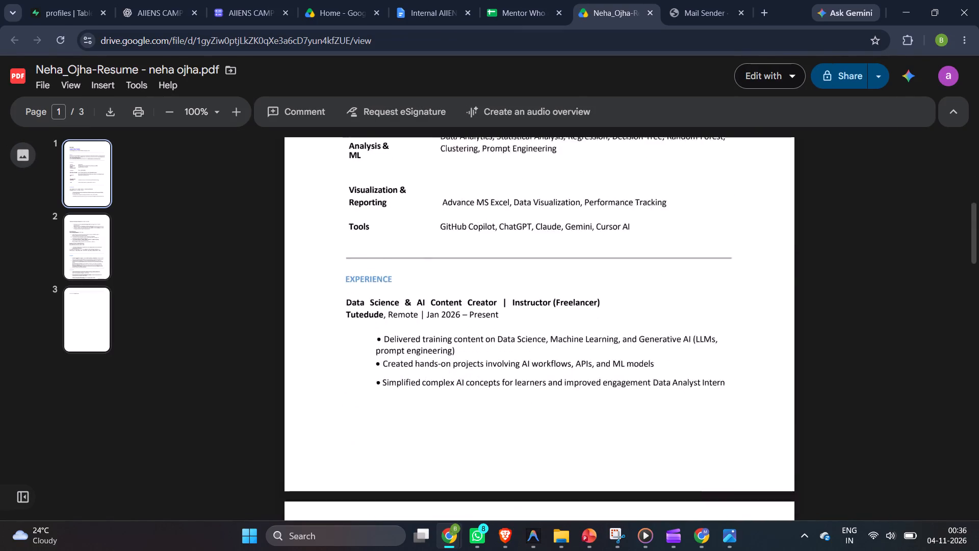
{"action": "scroll", "coordinate": [475, 409], "scroll_direction": "down", "scroll_amount": 2}
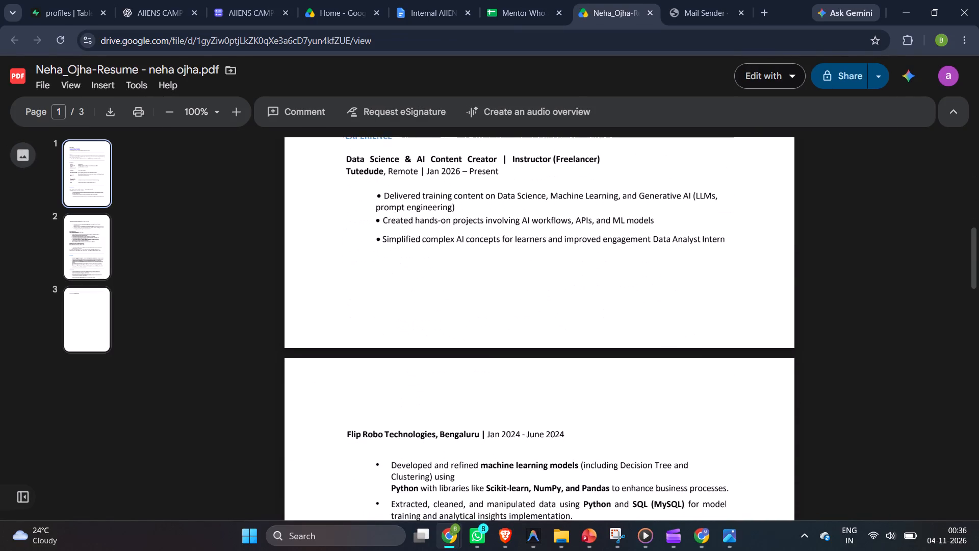
{"action": "scroll", "coordinate": [475, 409], "scroll_direction": "up", "scroll_amount": 1}
{"action": "scroll", "coordinate": [475, 409], "scroll_direction": "down", "scroll_amount": 4}
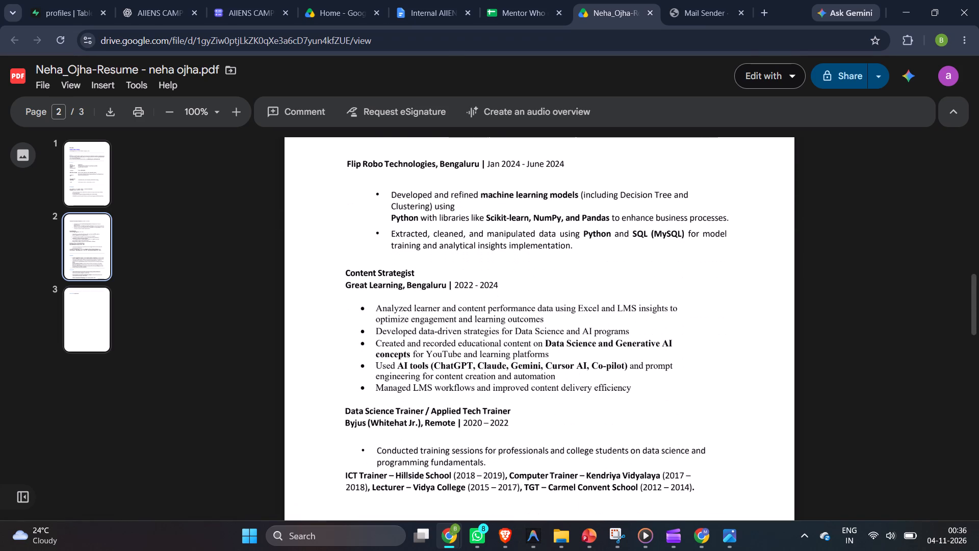
{"action": "scroll", "coordinate": [475, 409], "scroll_direction": "down", "scroll_amount": 1}
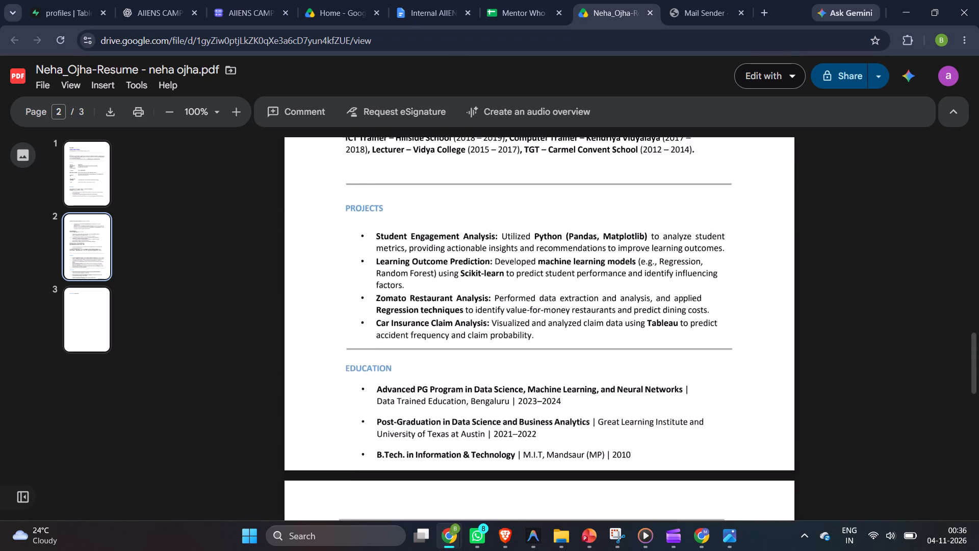
{"action": "scroll", "coordinate": [532, 371], "scroll_direction": "down", "scroll_amount": 1}
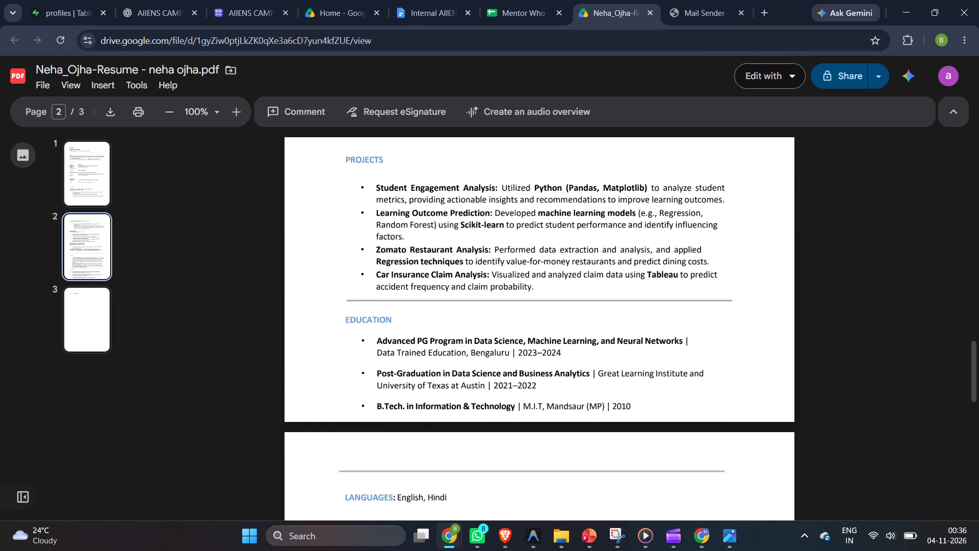
{"action": "scroll", "coordinate": [569, 334], "scroll_direction": "down", "scroll_amount": 1}
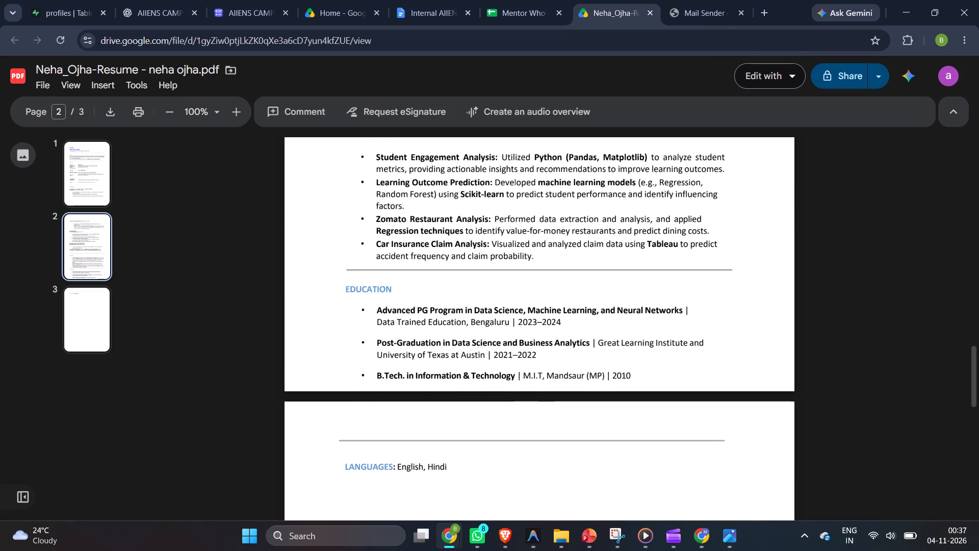
Open the resume linked in row 4 of the responses sheet and close the row 3 candidate's resume.
{"action": "left_click", "coordinate": [510, 13]}
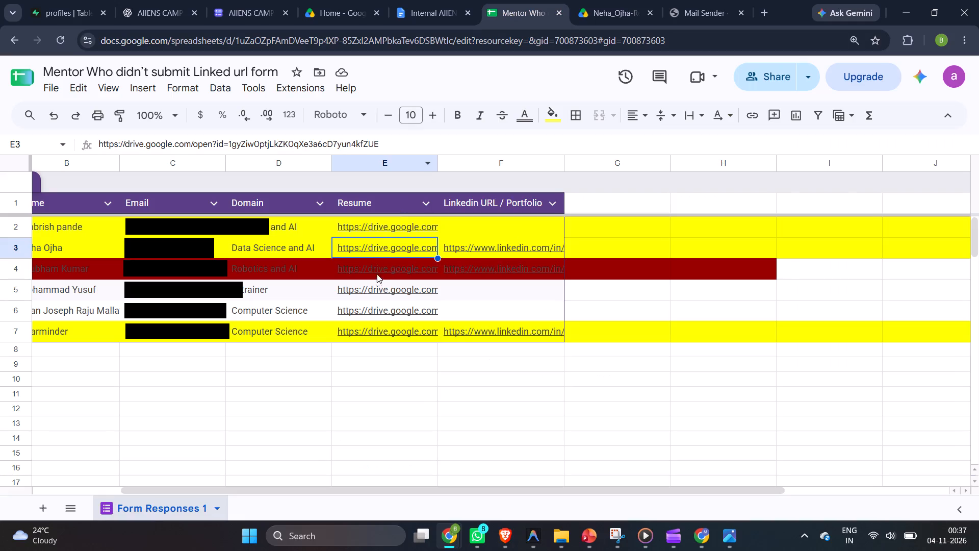
{"action": "left_click", "coordinate": [377, 270]}
{"action": "left_click", "coordinate": [401, 293]}
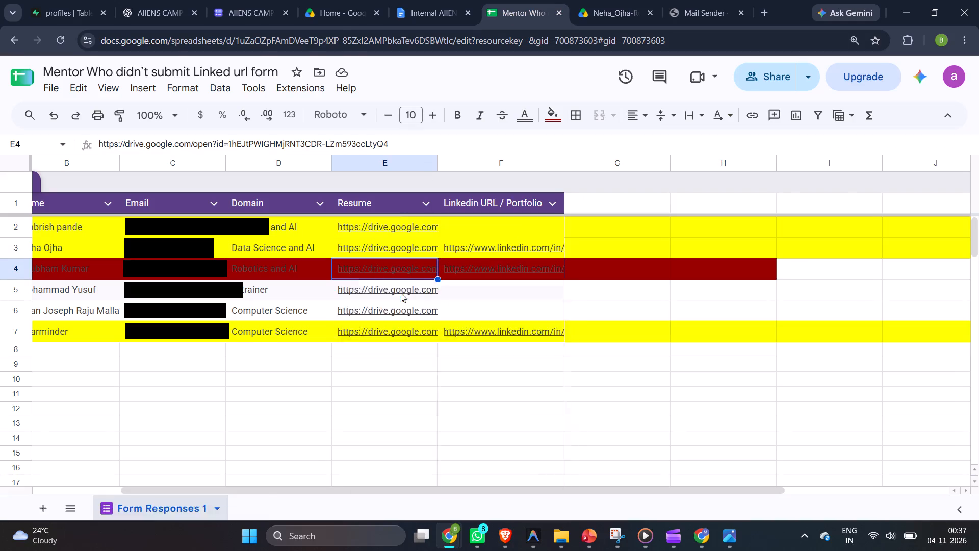
{"action": "left_click", "coordinate": [658, 13]}
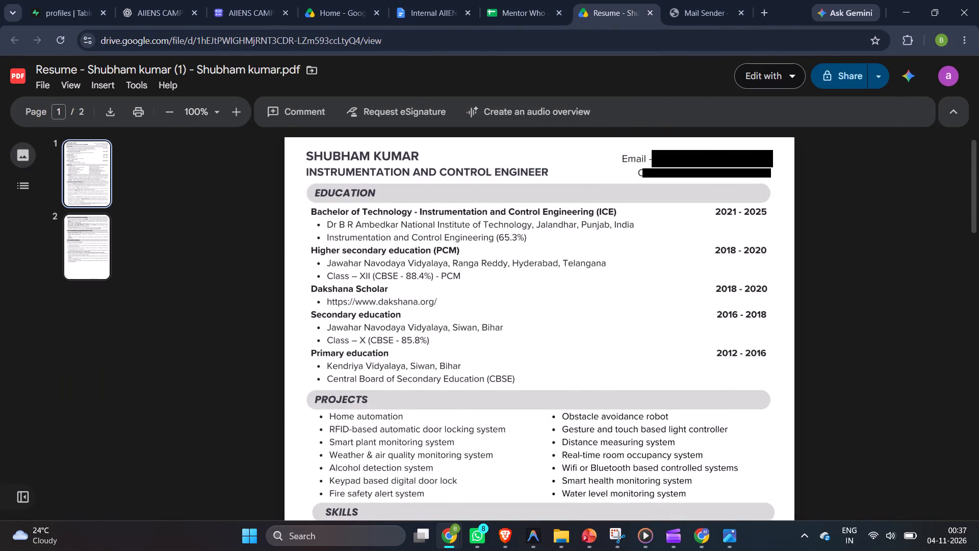
Copy the candidate's name and the title Instrumentation and Control Engineer from the heading of the row 4 resume.
{"action": "left_click_drag", "start_coordinate": [310, 154], "coordinate": [534, 166]}
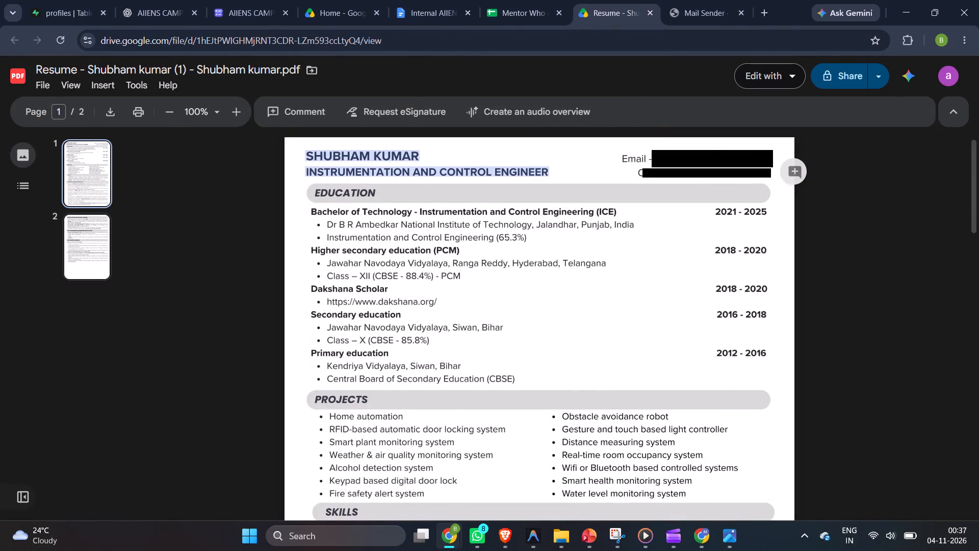
{"action": "left_click_drag", "start_coordinate": [534, 166], "coordinate": [571, 181]}
{"action": "key", "text": "ctrl+c"}
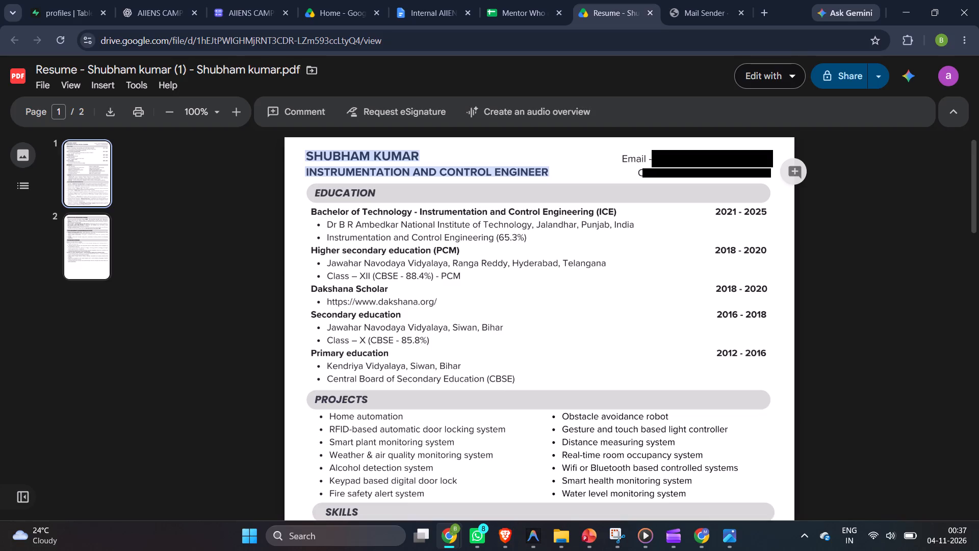
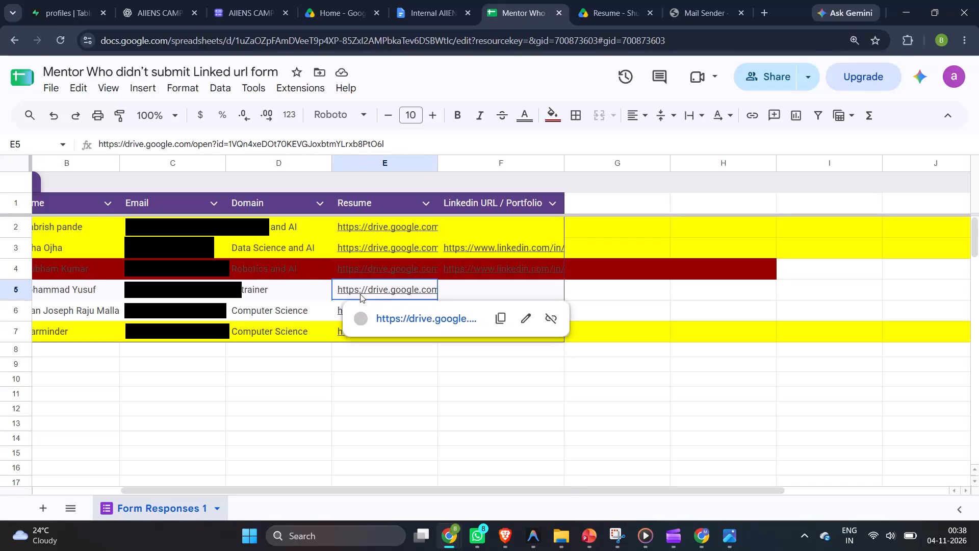
Open the resume linked in row 5 of the responses sheet and close the row 4 candidate's resume.
{"action": "left_click", "coordinate": [408, 319]}
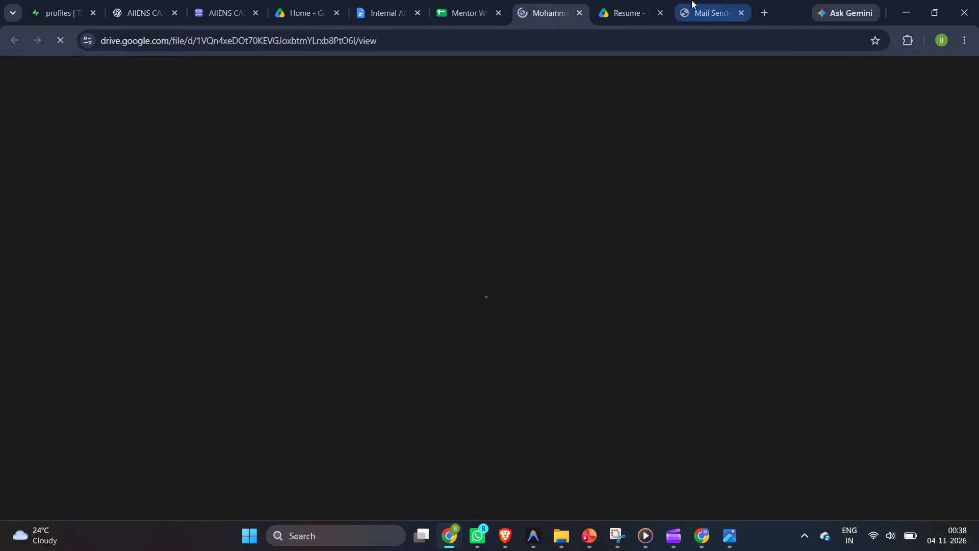
{"action": "left_click", "coordinate": [661, 13]}
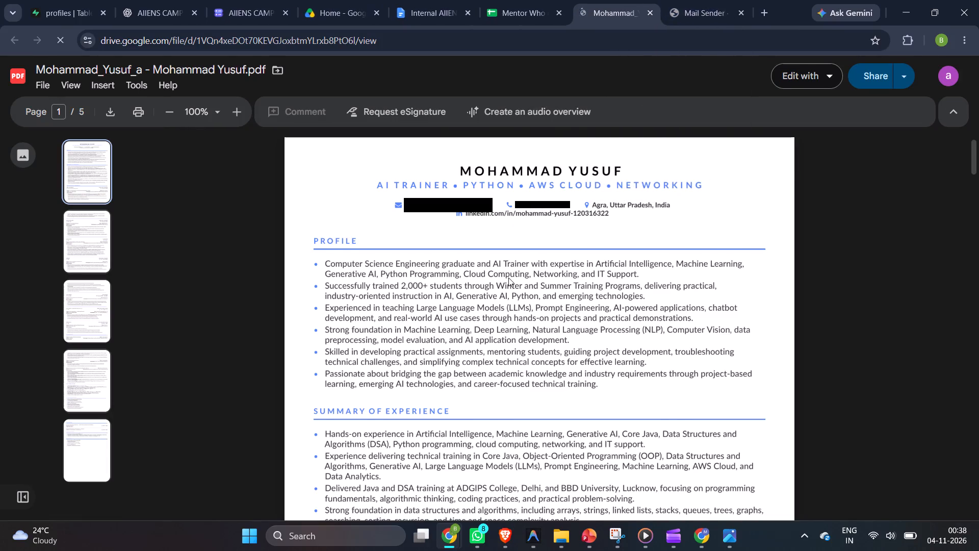
Examine the row 5 candidate's resume, covering training experience, technical skills, core competencies, and the education section's degree dates.
{"action": "scroll", "coordinate": [508, 278], "scroll_direction": "down", "scroll_amount": 9}
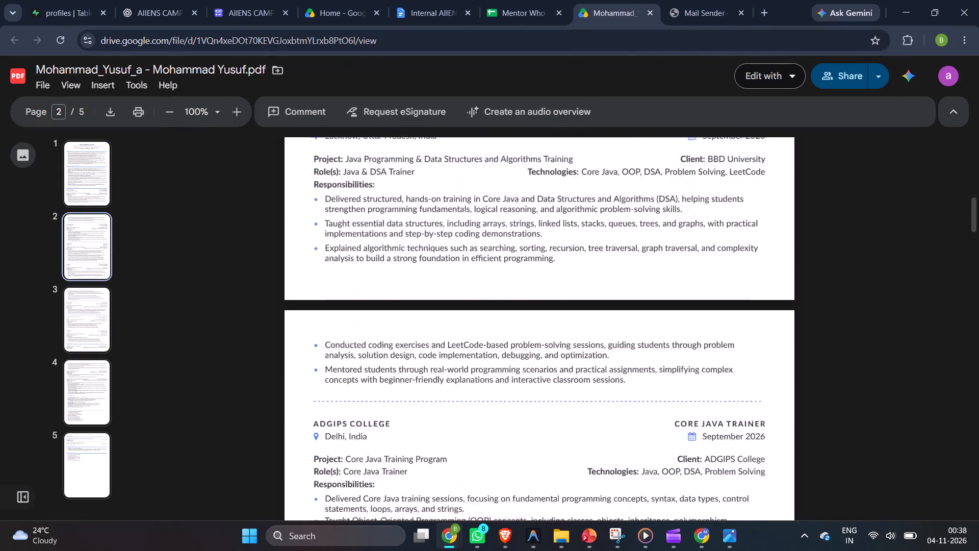
{"action": "scroll", "coordinate": [508, 278], "scroll_direction": "down", "scroll_amount": 3}
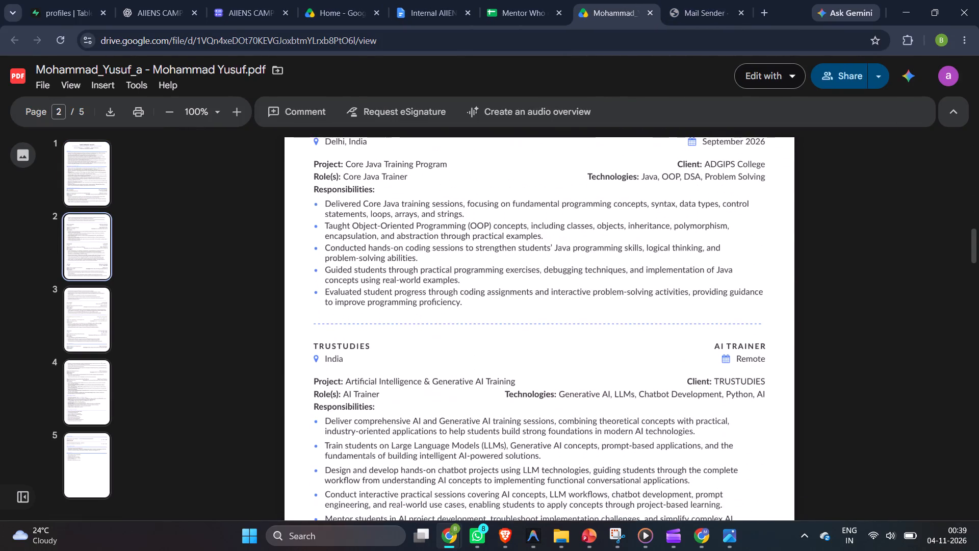
{"action": "scroll", "coordinate": [512, 366], "scroll_direction": "down", "scroll_amount": 6}
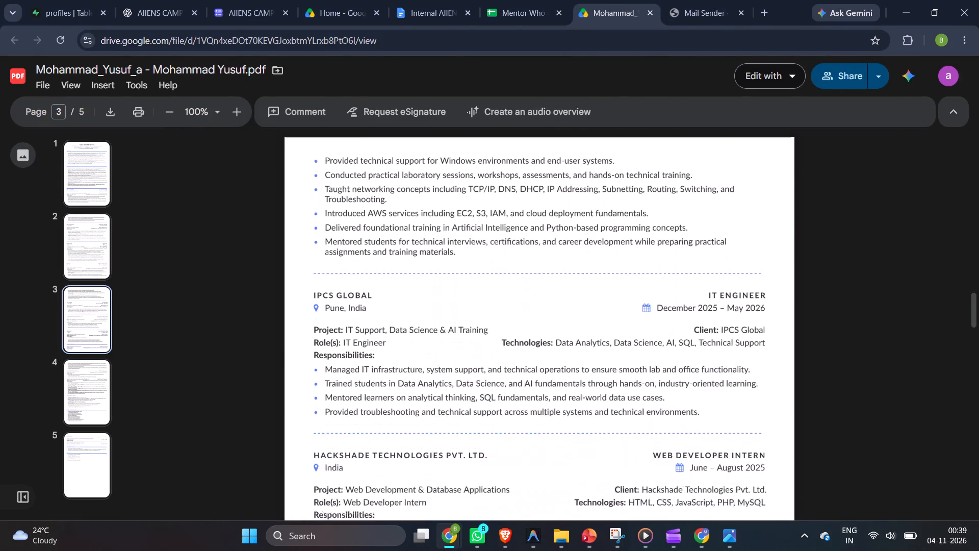
{"action": "scroll", "coordinate": [512, 366], "scroll_direction": "down", "scroll_amount": 10}
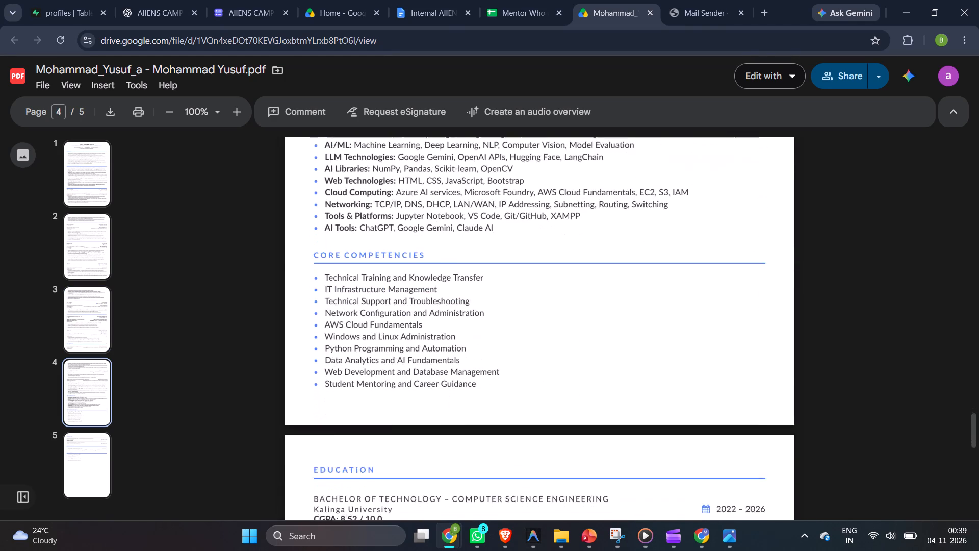
{"action": "scroll", "coordinate": [512, 366], "scroll_direction": "down", "scroll_amount": 2}
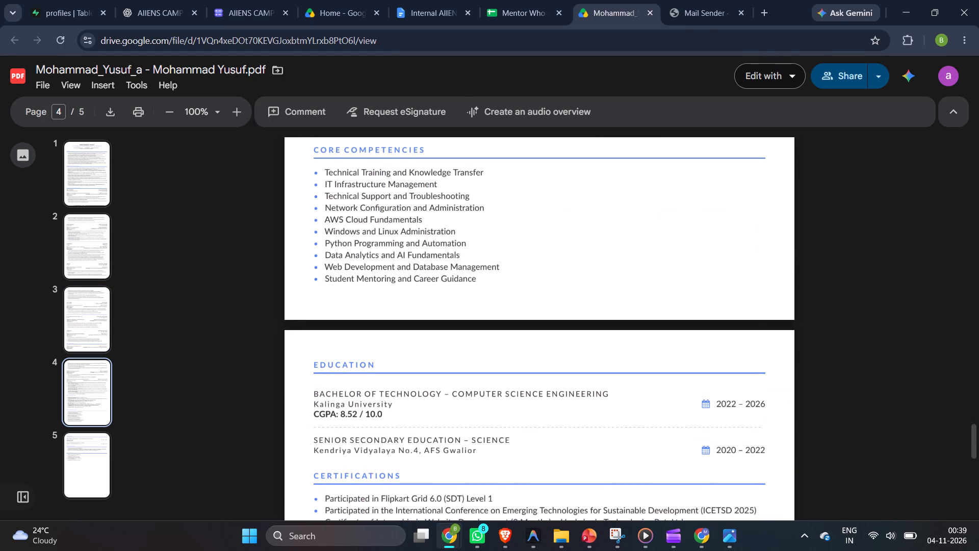
{"action": "left_click_drag", "start_coordinate": [716, 405], "coordinate": [767, 401]}
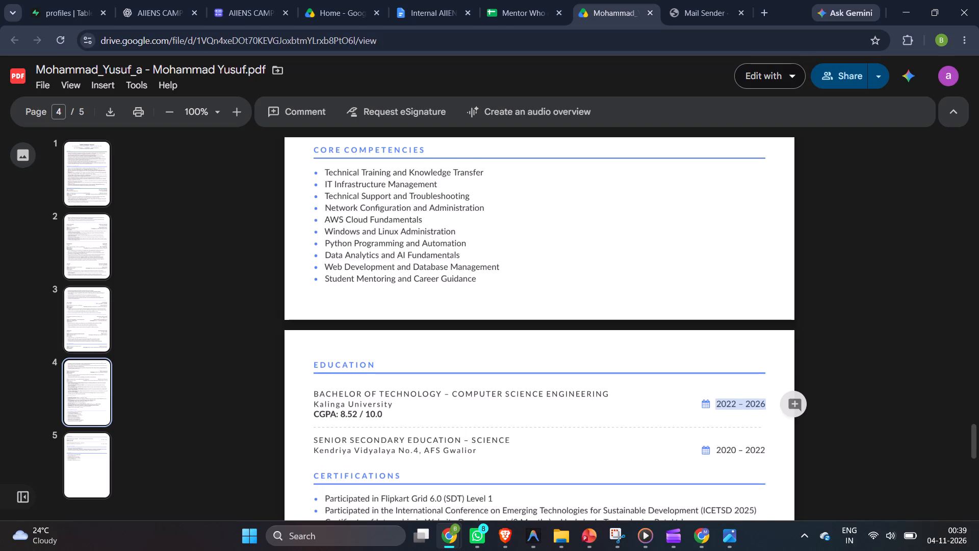
Copy the candidate's name from the heading of the row 5 resume.
{"action": "scroll", "coordinate": [447, 292], "scroll_direction": "up", "scroll_amount": 18}
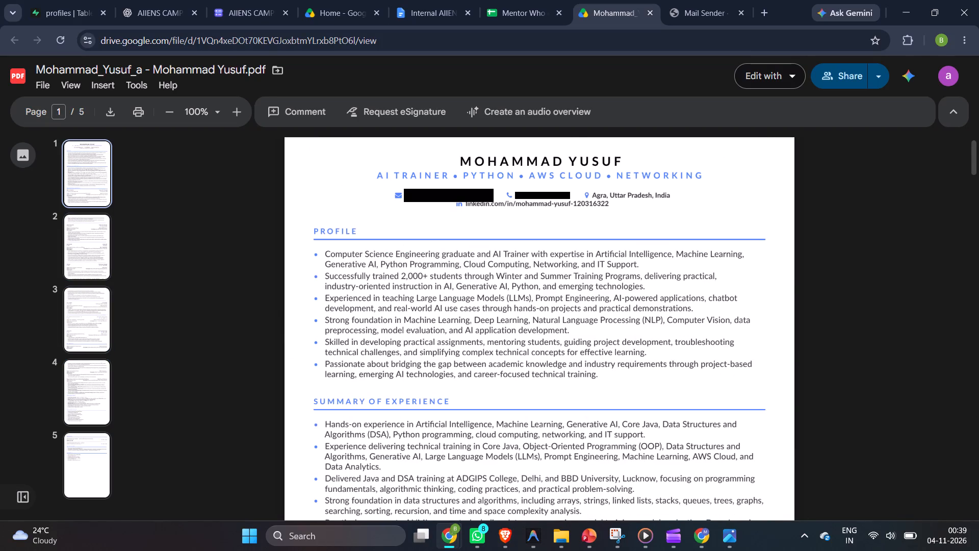
{"action": "left_click_drag", "start_coordinate": [461, 168], "coordinate": [624, 159]}
{"action": "key", "text": "ctrl+c"}
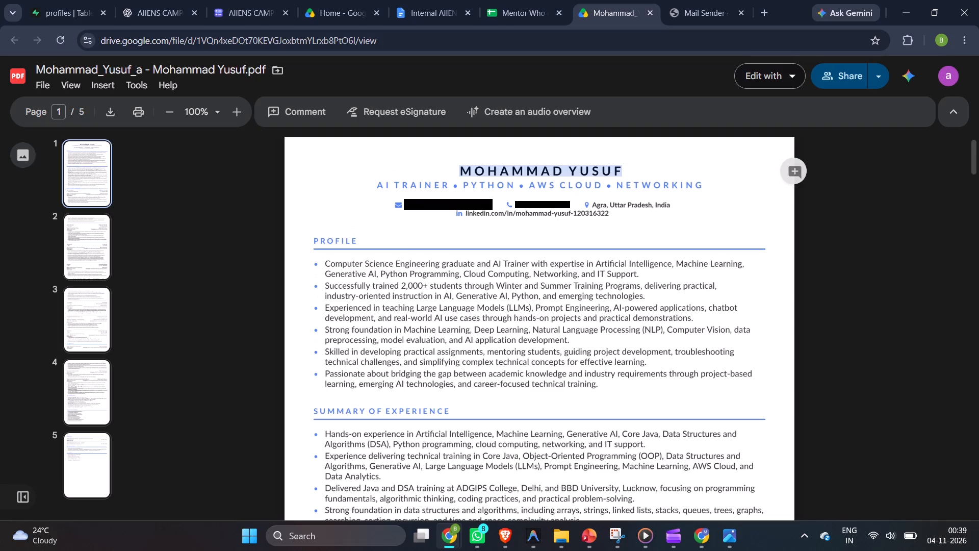
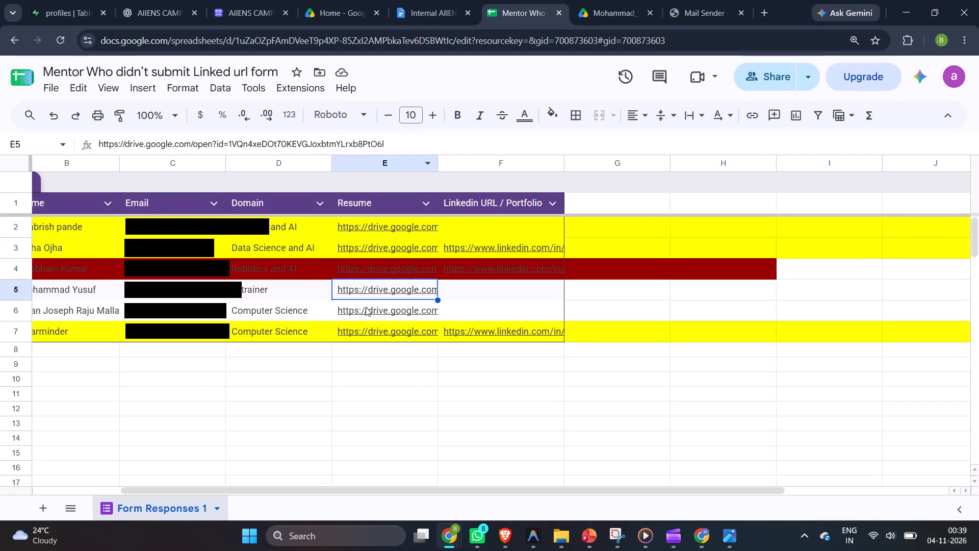
Open the resume linked in row 6 of the responses sheet and close the row 5 candidate's resume.
{"action": "left_click", "coordinate": [366, 307]}
{"action": "left_click", "coordinate": [398, 332]}
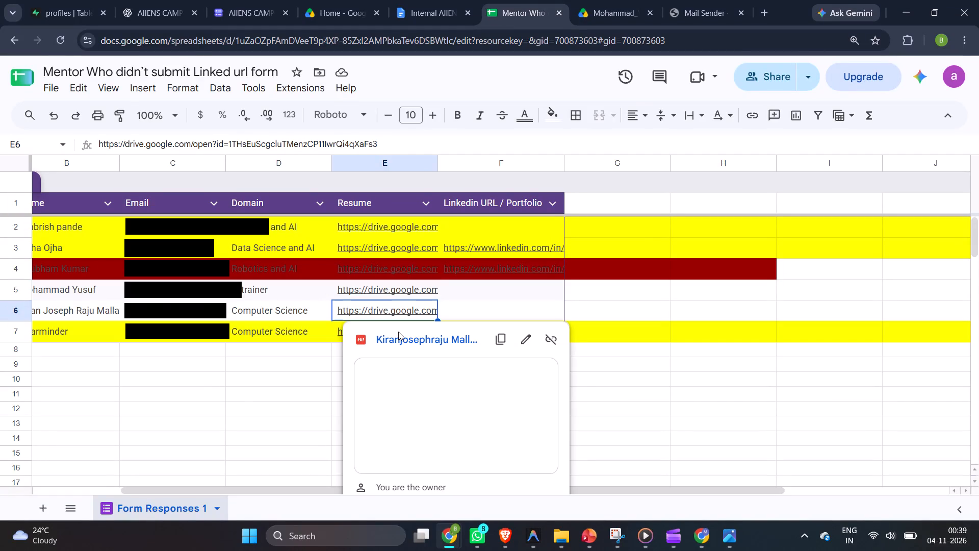
{"action": "left_click", "coordinate": [399, 335]}
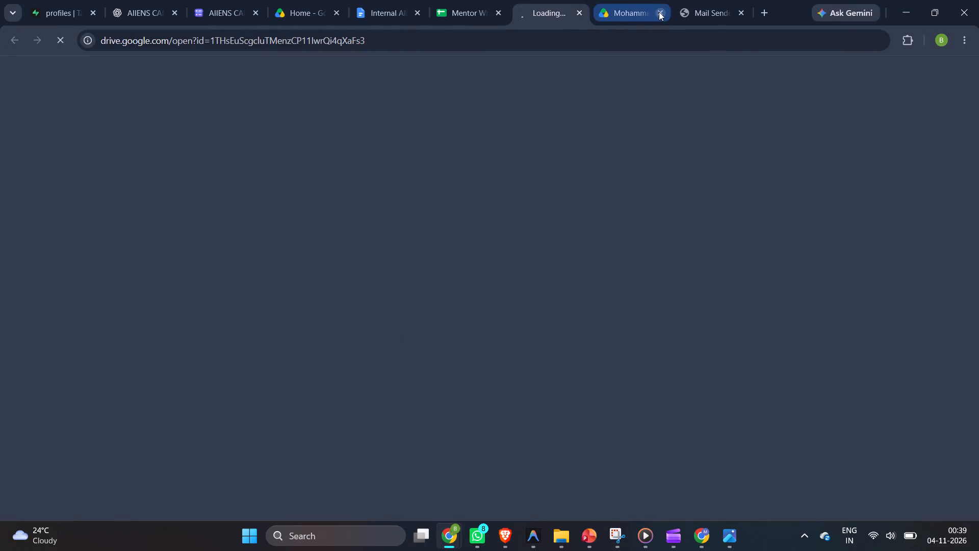
{"action": "left_click", "coordinate": [659, 12]}
Open the resume linked in row 7 of the responses sheet, keeping the row 6 resume open.
{"action": "left_click", "coordinate": [473, 11]}
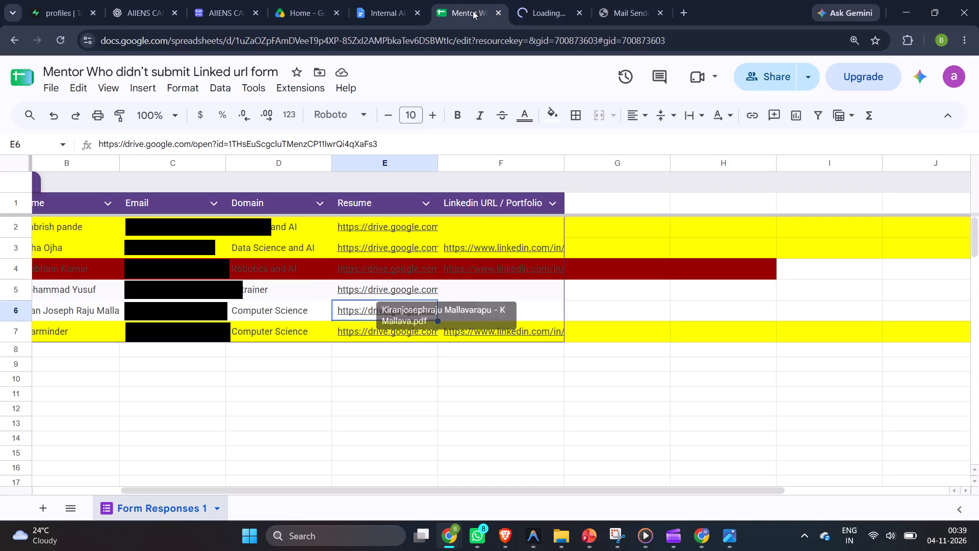
{"action": "left_click", "coordinate": [371, 335]}
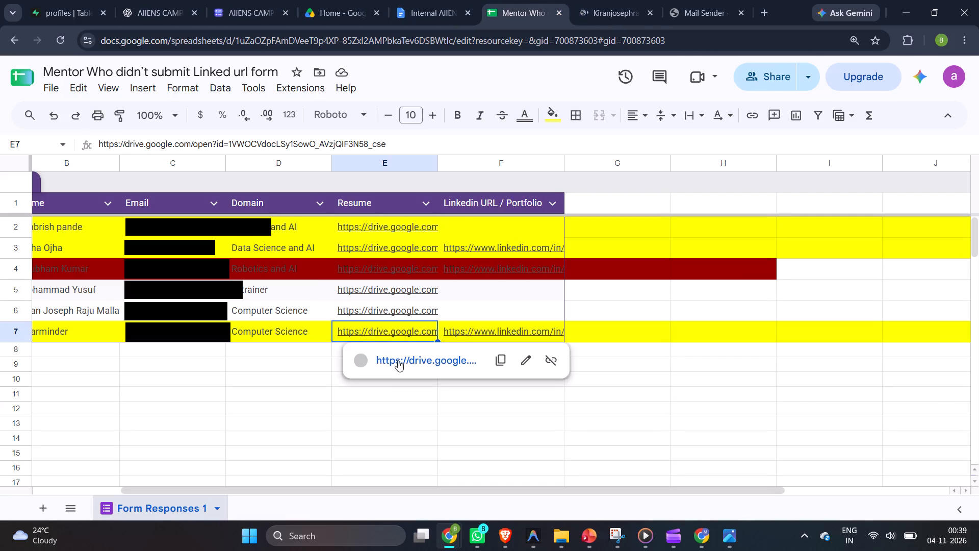
{"action": "left_click", "coordinate": [398, 361]}
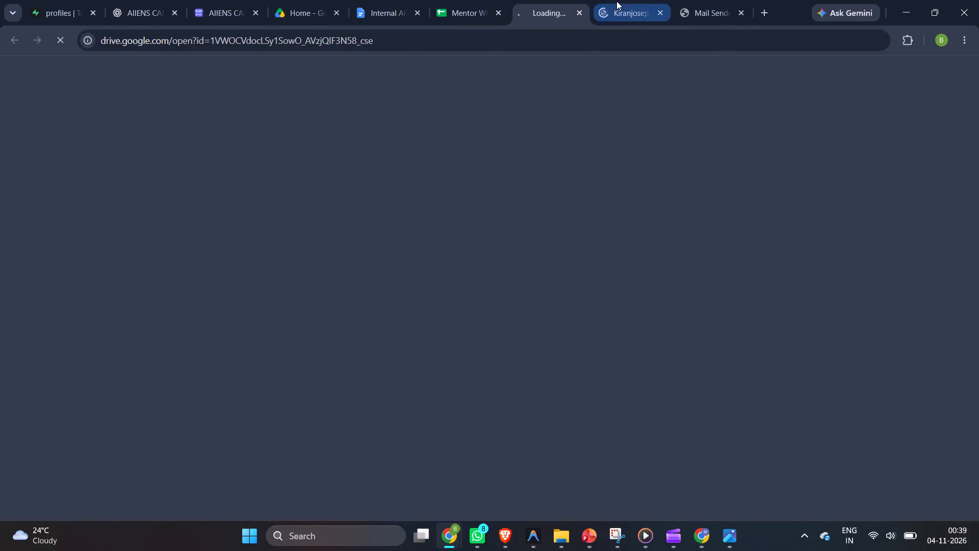
Review the start of the row 6 candidate's resume and copy the full name from its heading.
{"action": "left_click", "coordinate": [625, 10]}
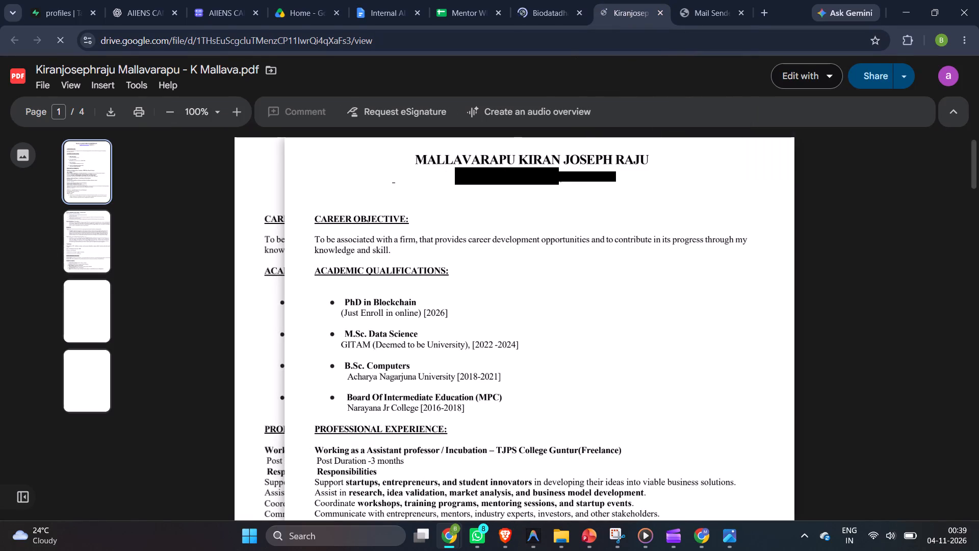
{"action": "scroll", "coordinate": [430, 232], "scroll_direction": "down", "scroll_amount": 1}
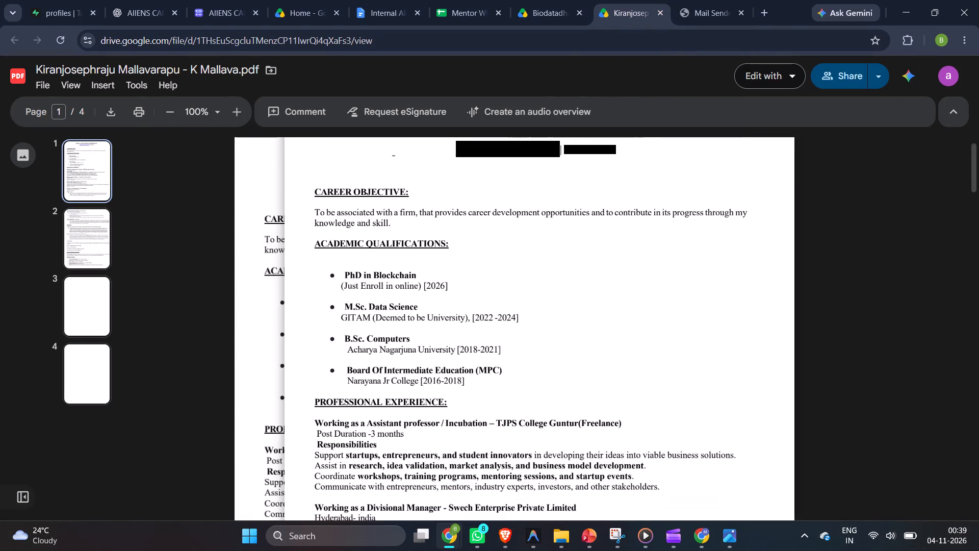
{"action": "scroll", "coordinate": [433, 255], "scroll_direction": "up", "scroll_amount": 1}
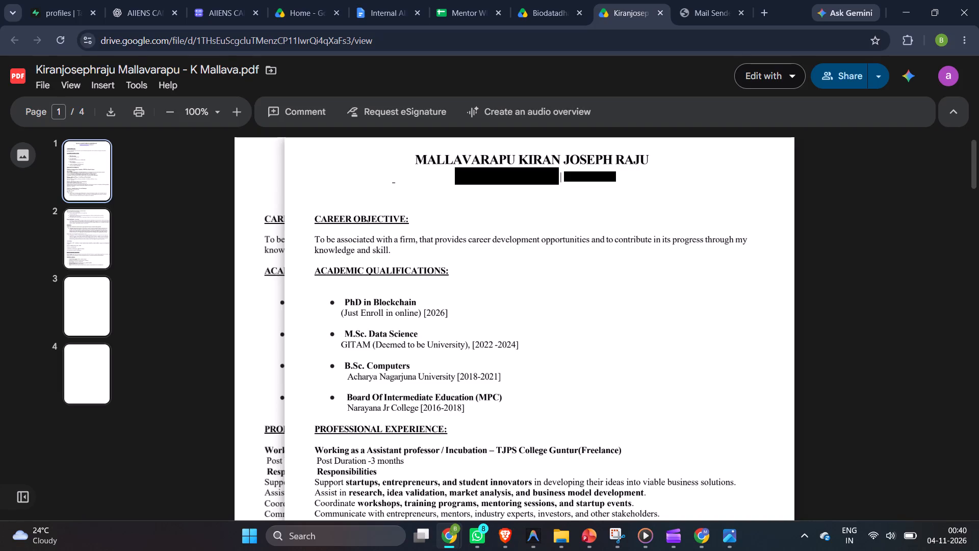
{"action": "left_click", "coordinate": [423, 160]}
{"action": "left_click_drag", "start_coordinate": [423, 160], "coordinate": [452, 163]}
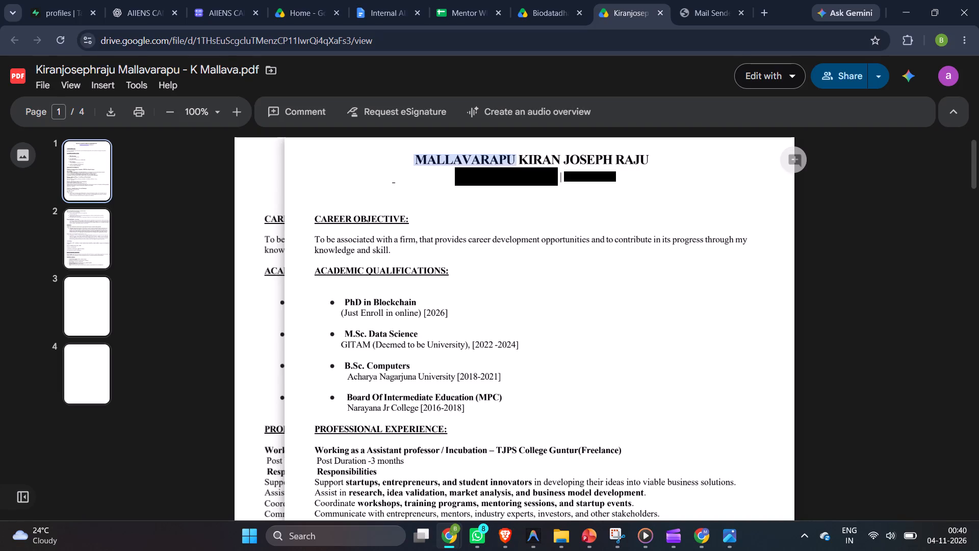
{"action": "left_click_drag", "start_coordinate": [452, 163], "coordinate": [453, 163]}
{"action": "left_click_drag", "start_coordinate": [417, 159], "coordinate": [592, 155]}
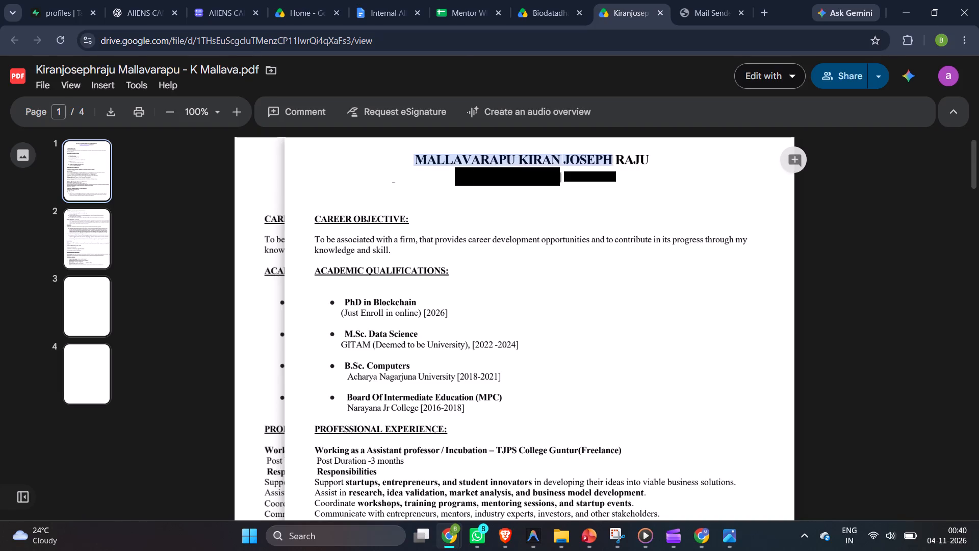
{"action": "left_click_drag", "start_coordinate": [592, 155], "coordinate": [660, 162]}
{"action": "key", "text": "ctrl+c"}
{"action": "left_click", "coordinate": [660, 162], "text": "ctrl"}
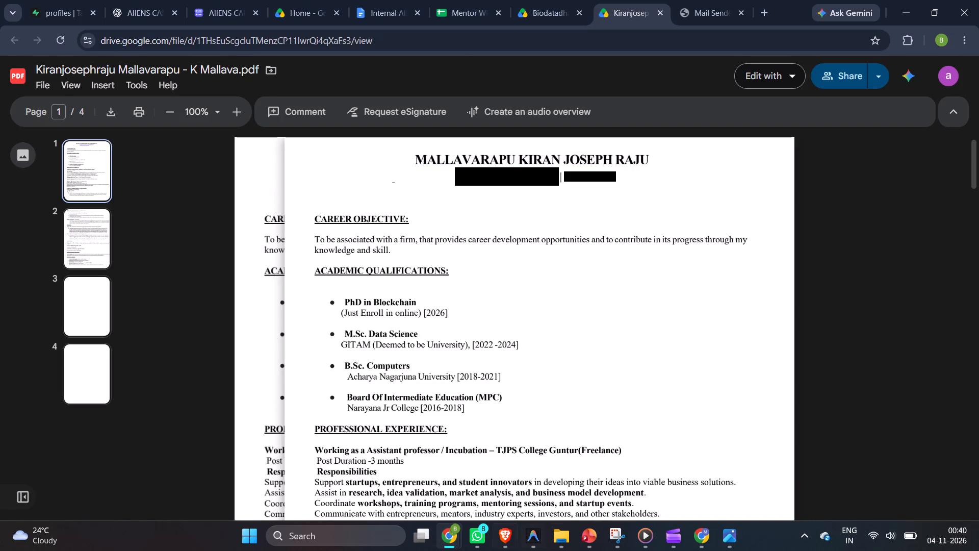
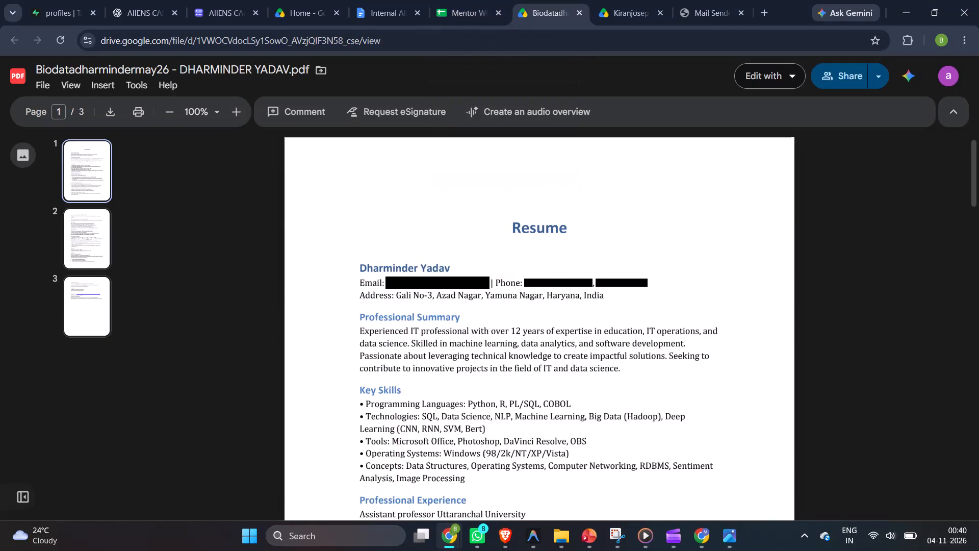
Read through all three pages of the row 7 candidate's resume, including education, certifications, publications and profile links.
{"action": "scroll", "coordinate": [544, 188], "scroll_direction": "down", "scroll_amount": 1}
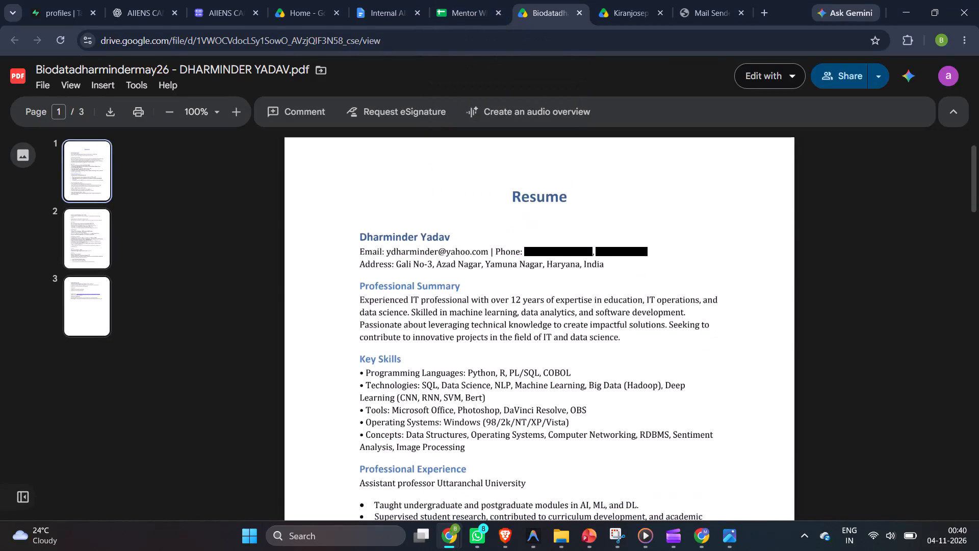
{"action": "scroll", "coordinate": [544, 188], "scroll_direction": "down", "scroll_amount": 1}
{"action": "scroll", "coordinate": [574, 337], "scroll_direction": "down", "scroll_amount": 3}
{"action": "scroll", "coordinate": [574, 337], "scroll_direction": "up", "scroll_amount": 1}
{"action": "scroll", "coordinate": [574, 337], "scroll_direction": "down", "scroll_amount": 6}
{"action": "scroll", "coordinate": [574, 337], "scroll_direction": "up", "scroll_amount": 3}
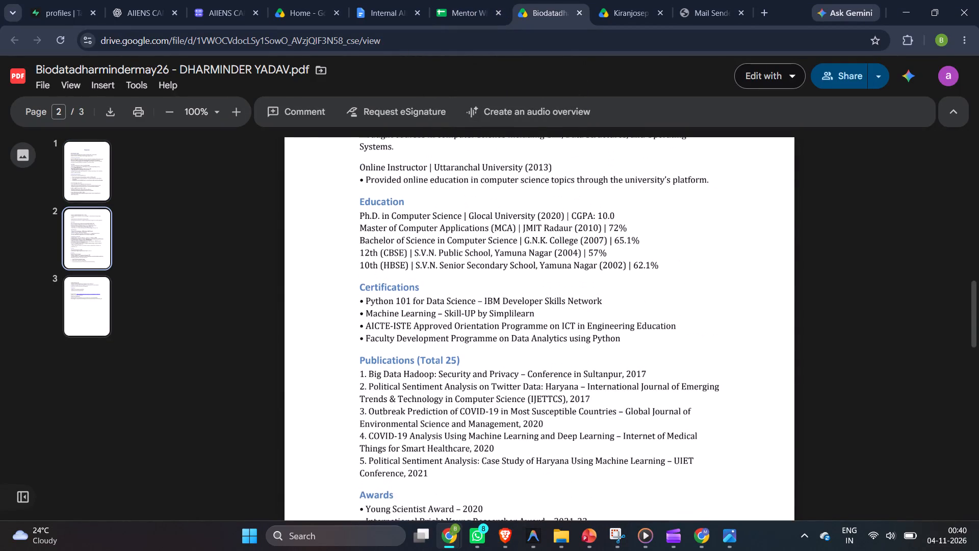
{"action": "scroll", "coordinate": [574, 337], "scroll_direction": "down", "scroll_amount": 4}
{"action": "scroll", "coordinate": [574, 337], "scroll_direction": "up", "scroll_amount": 1}
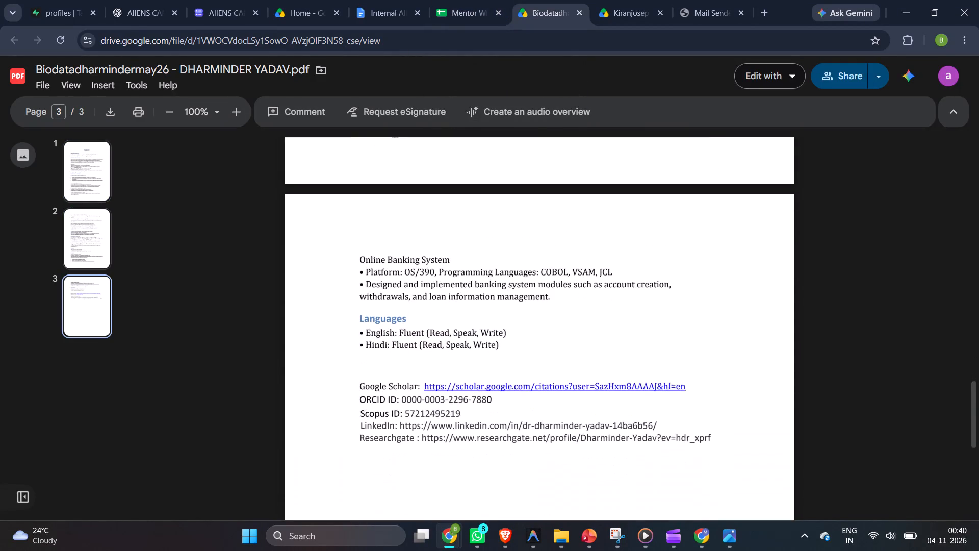
{"action": "scroll", "coordinate": [574, 337], "scroll_direction": "up", "scroll_amount": 2}
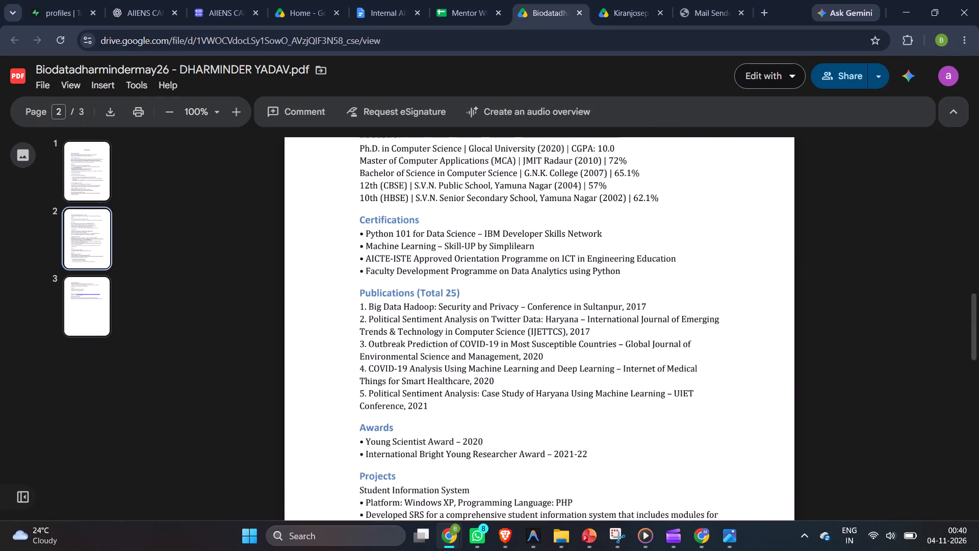
{"action": "scroll", "coordinate": [574, 337], "scroll_direction": "up", "scroll_amount": 9}
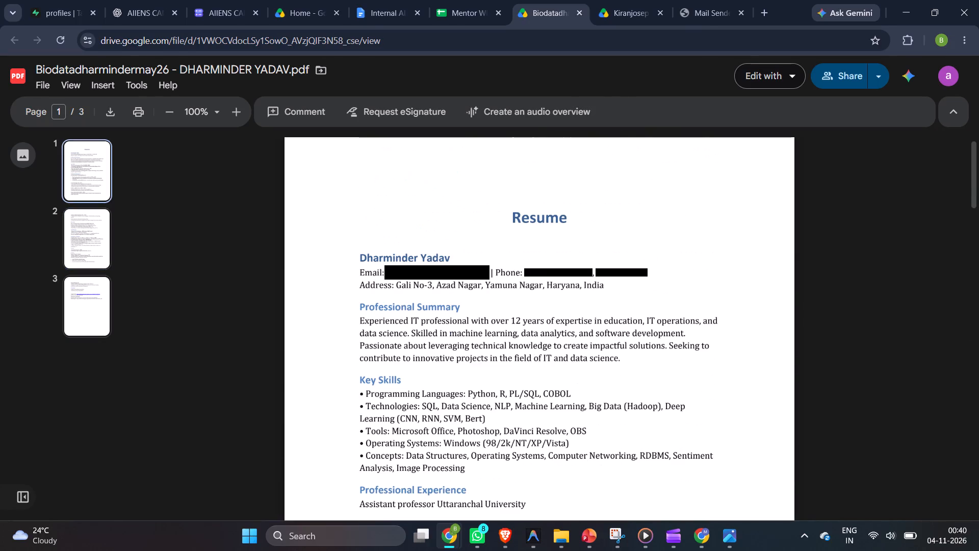
Close both candidates' resumes, the mail-sending page and the mentor responses sheet, returning to the internal onboarding mail document.
{"action": "left_click", "coordinate": [664, 9]}
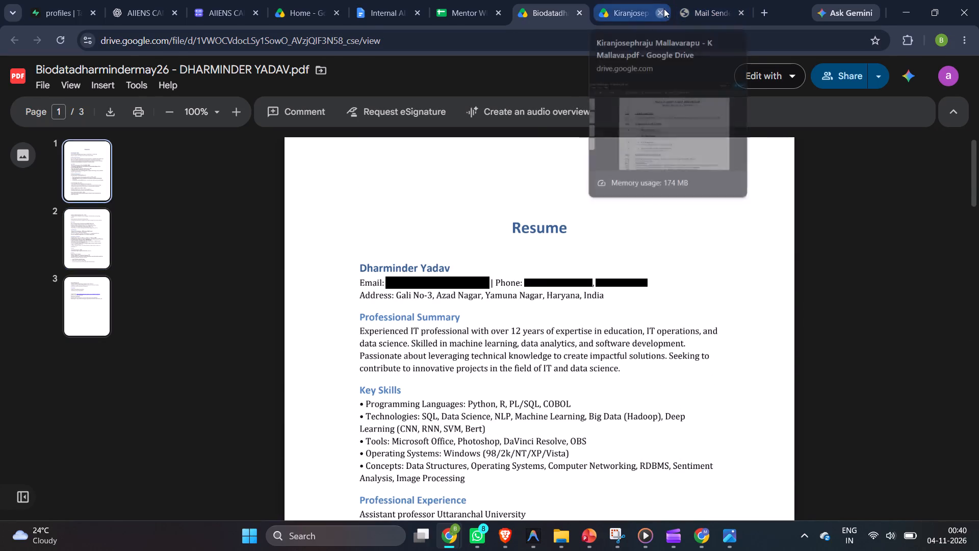
{"action": "left_click", "coordinate": [665, 9]}
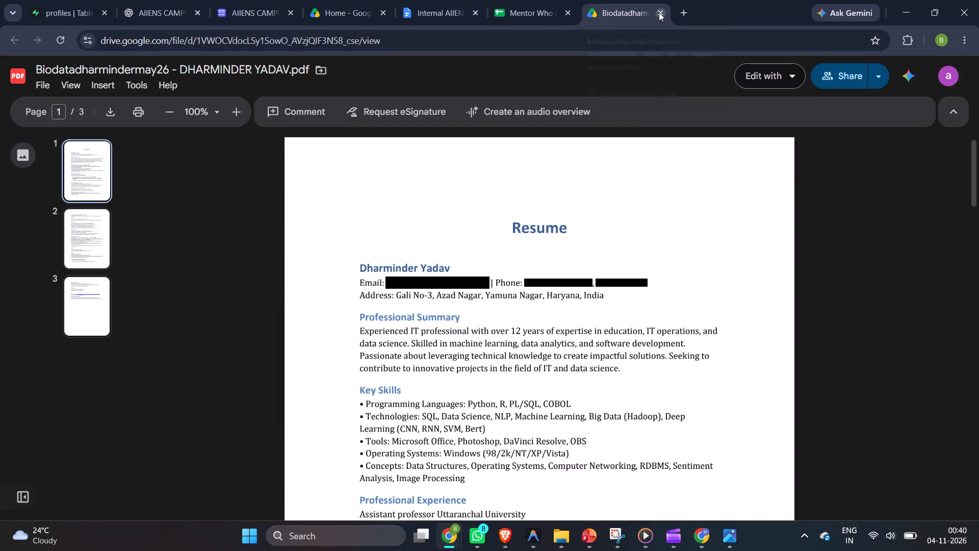
{"action": "left_click", "coordinate": [659, 12]}
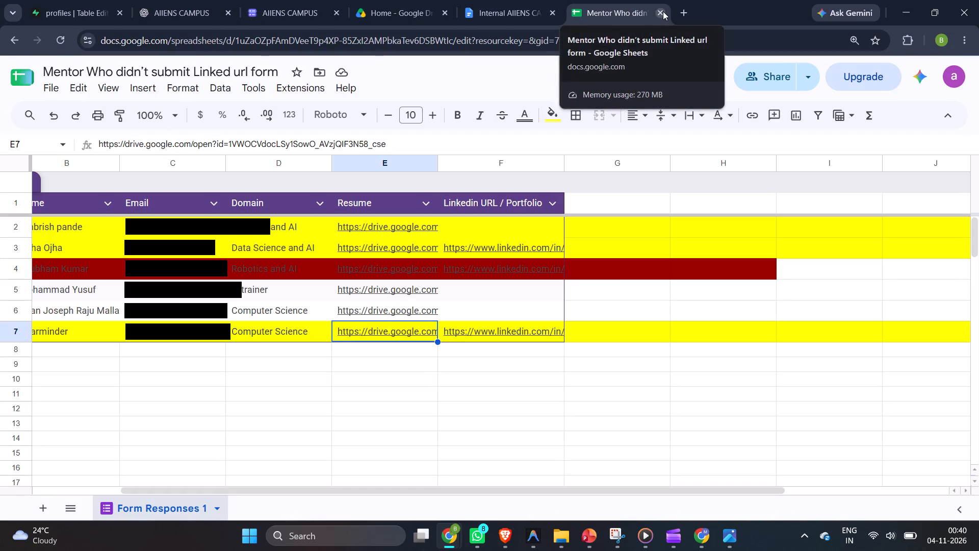
{"action": "left_click", "coordinate": [663, 11]}
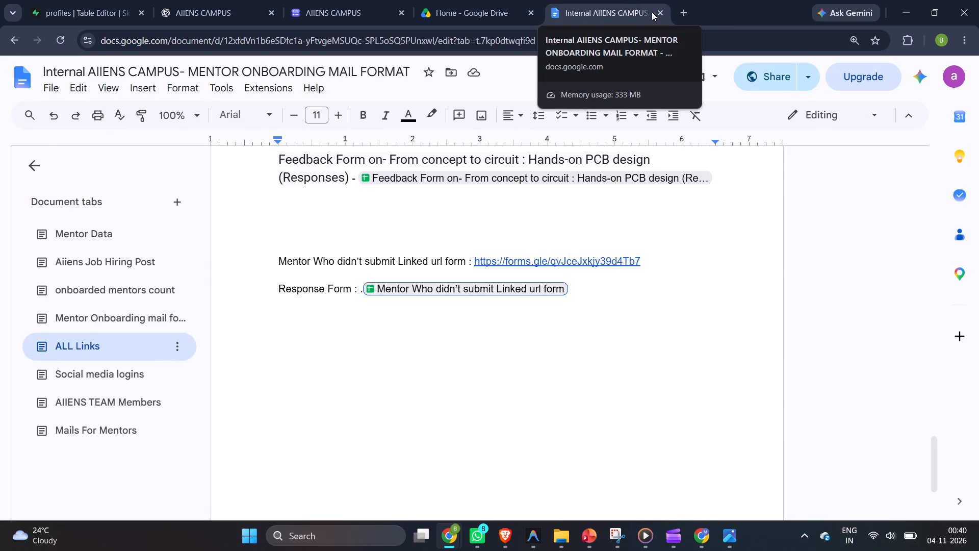
In the Mails For Mentors section, add the heading "Reminder mail after onboarding :" below the thank-you reply mail.
{"action": "left_click", "coordinate": [567, 323]}
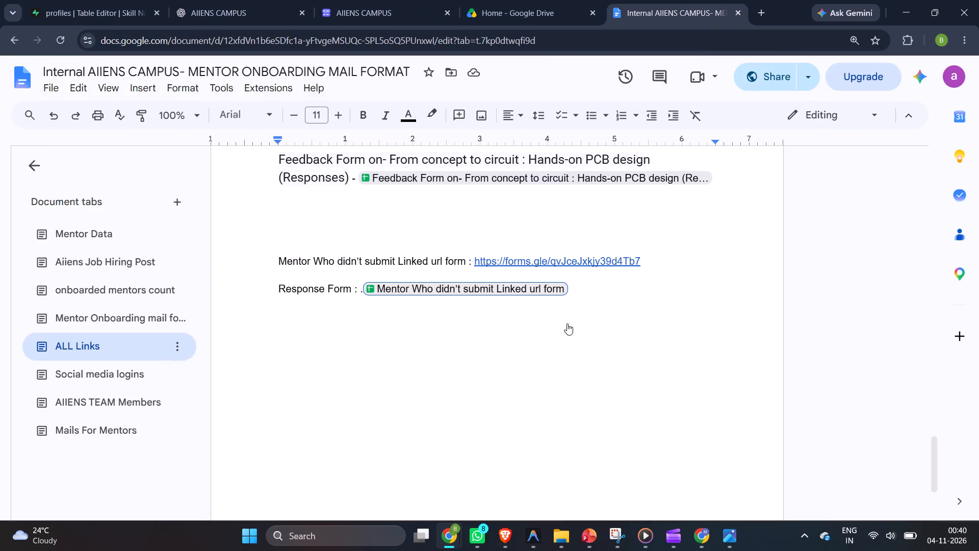
{"action": "left_click", "coordinate": [127, 419]}
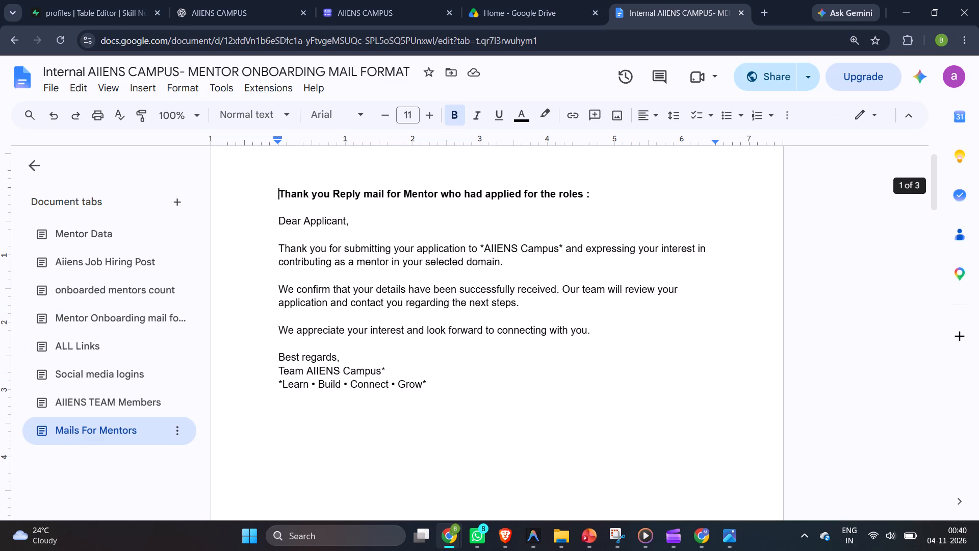
{"action": "left_click", "coordinate": [445, 424]}
{"action": "key", "text": "Return"}
{"action": "key", "text": "Return"}
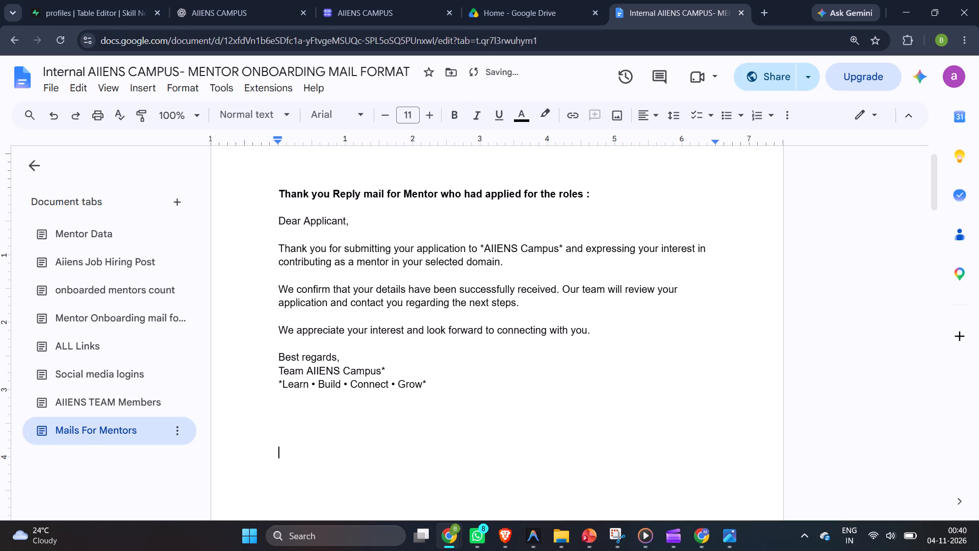
{"action": "type", "text": "rem"}
{"action": "key", "text": "BackSpace"}
{"action": "key", "text": "BackSpace"}
{"action": "key", "text": "BackSpace"}
{"action": "type", "text": "Remain"}
{"action": "key", "text": "BackSpace"}
{"action": "key", "text": "BackSpace"}
{"action": "key", "text": "BackSpace"}
{"action": "type", "text": "inder mail for"}
{"action": "key", "text": "space"}
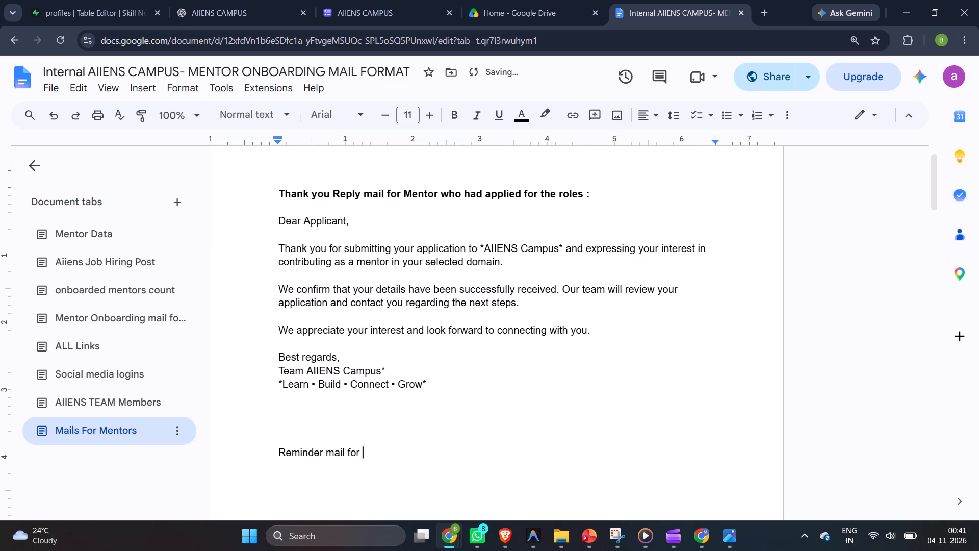
{"action": "key", "text": "BackSpace"}
{"action": "key", "text": "BackSpace"}
{"action": "key", "text": "BackSpace"}
{"action": "key", "text": "BackSpace"}
{"action": "type", "text": "after onboarding :"}
{"action": "key", "text": "space"}
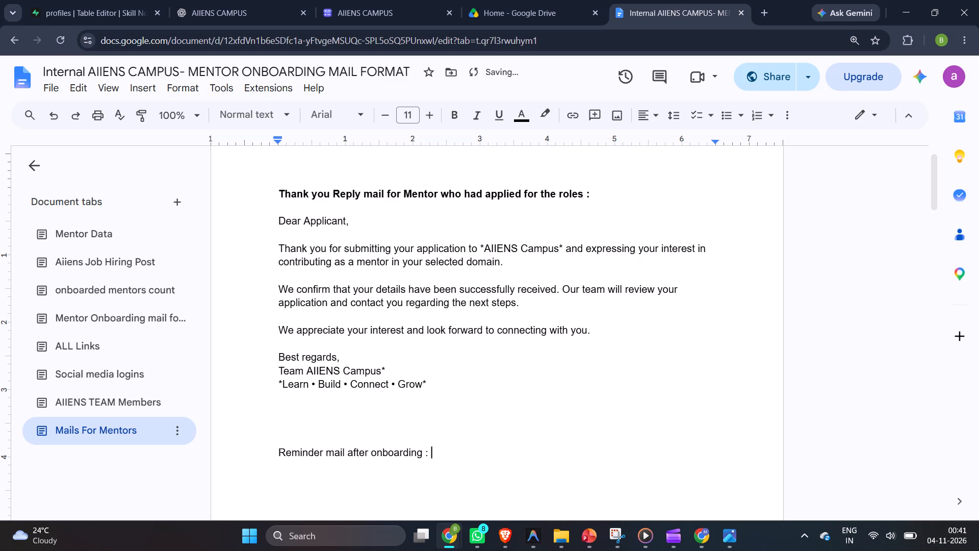
Make the "Reminder mail after onboarding :" heading bold and set its font size to 13.
{"action": "left_click_drag", "start_coordinate": [278, 448], "coordinate": [445, 452]}
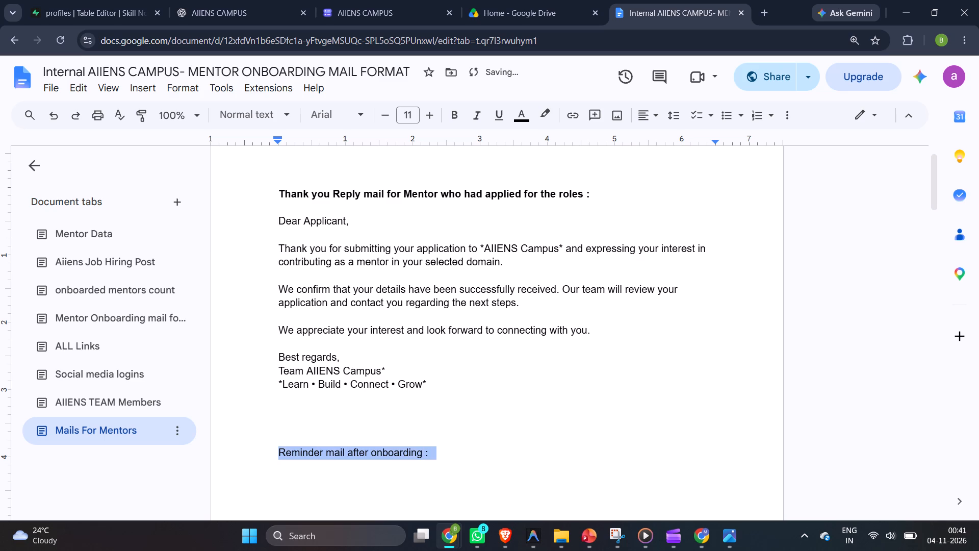
{"action": "left_click_drag", "start_coordinate": [445, 452], "coordinate": [447, 452]}
{"action": "left_click", "coordinate": [447, 113]}
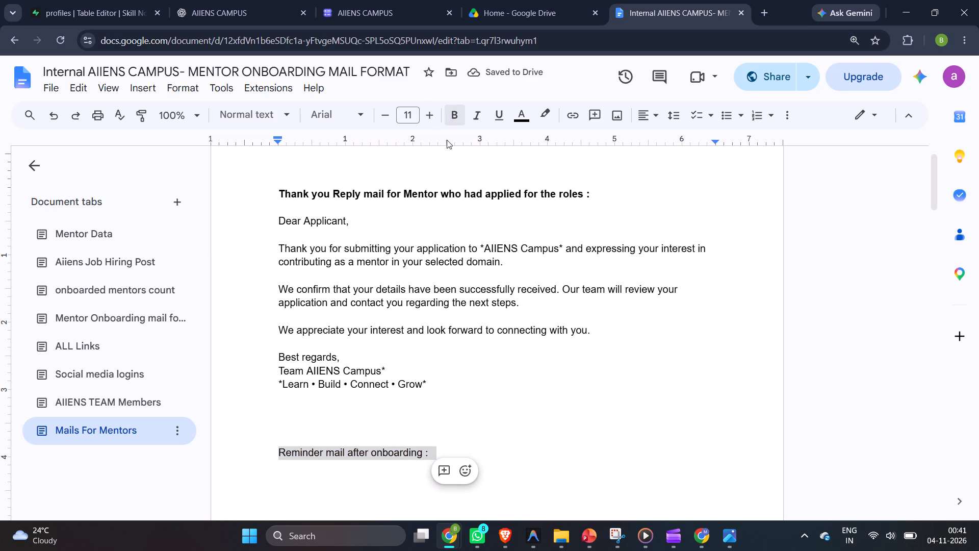
{"action": "double_click", "coordinate": [437, 111]}
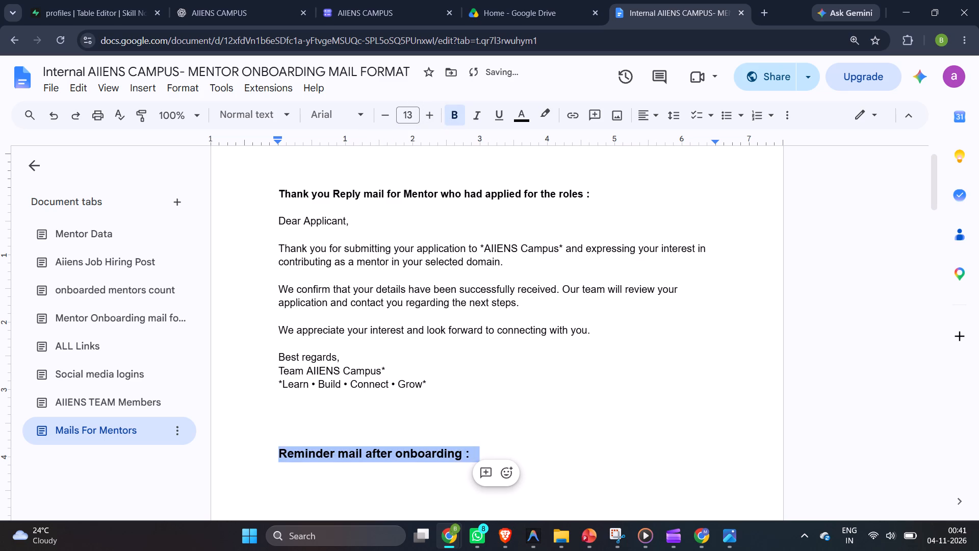
{"action": "left_click", "coordinate": [569, 430]}
Place the text cursor below the "Reminder mail after onboarding :" heading.
{"action": "scroll", "coordinate": [569, 430], "scroll_direction": "down", "scroll_amount": 1}
{"action": "left_click", "coordinate": [447, 405]}
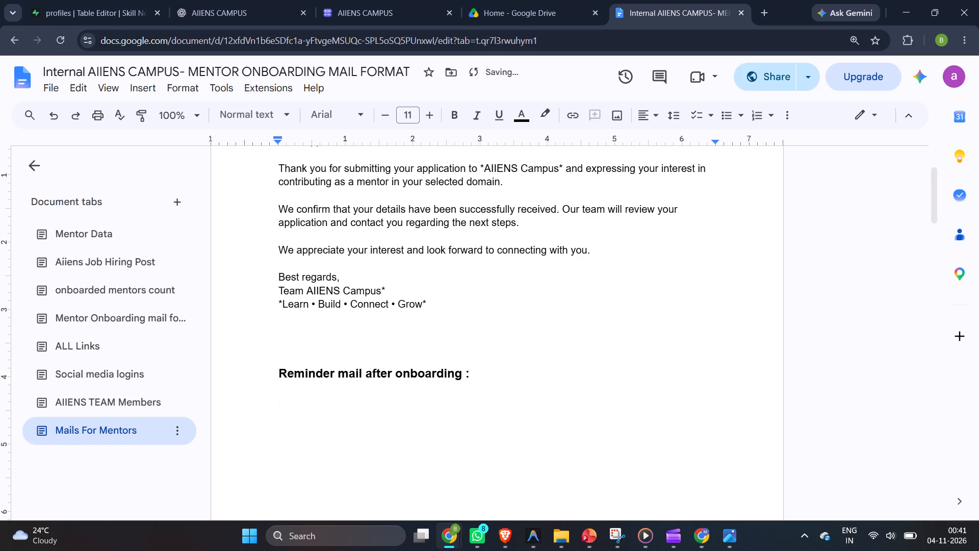
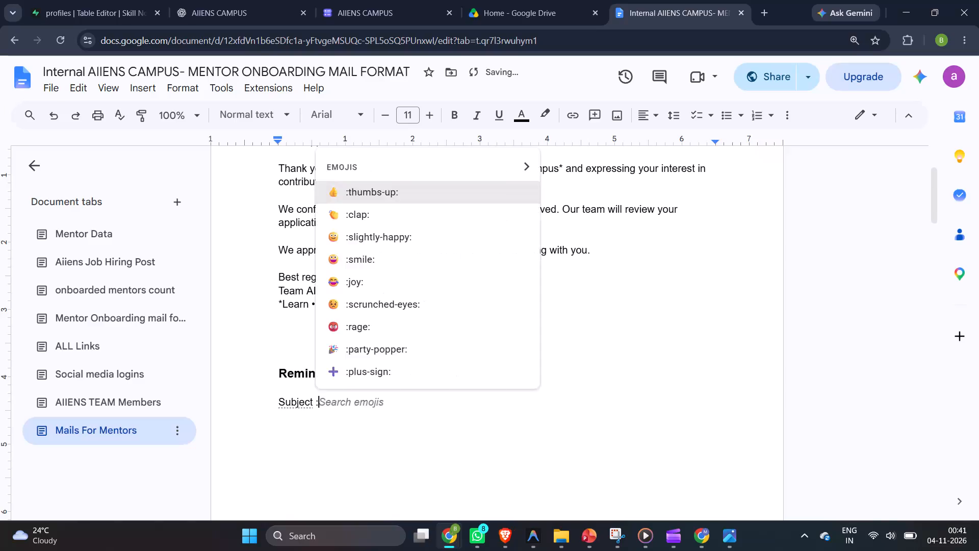
Complete the reminder mail's subject line with the copied text "Reminder: Demo Video Submission – AIIENS Campus" and leave a blank line below it.
{"action": "key", "text": "ctrl+v"}
{"action": "key", "text": "Return"}
{"action": "key", "text": "Return"}
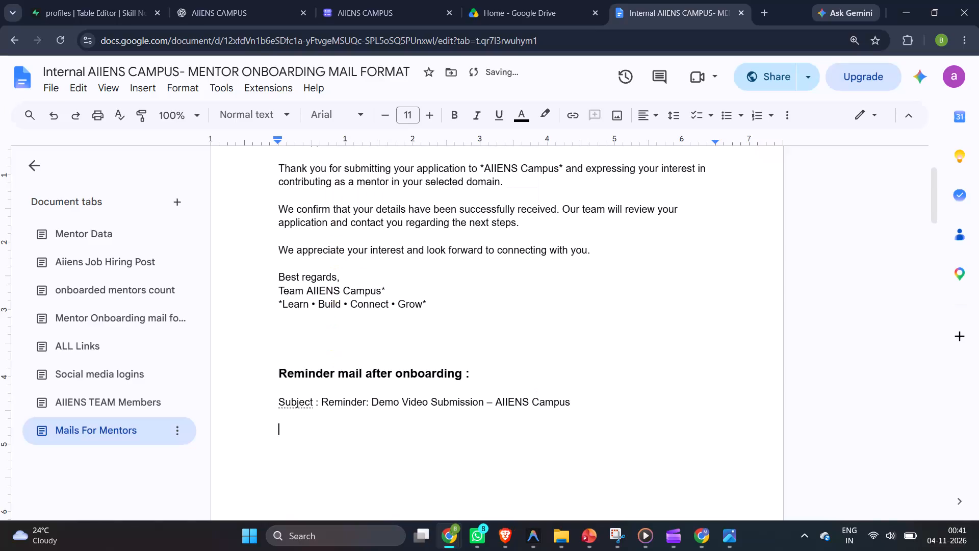
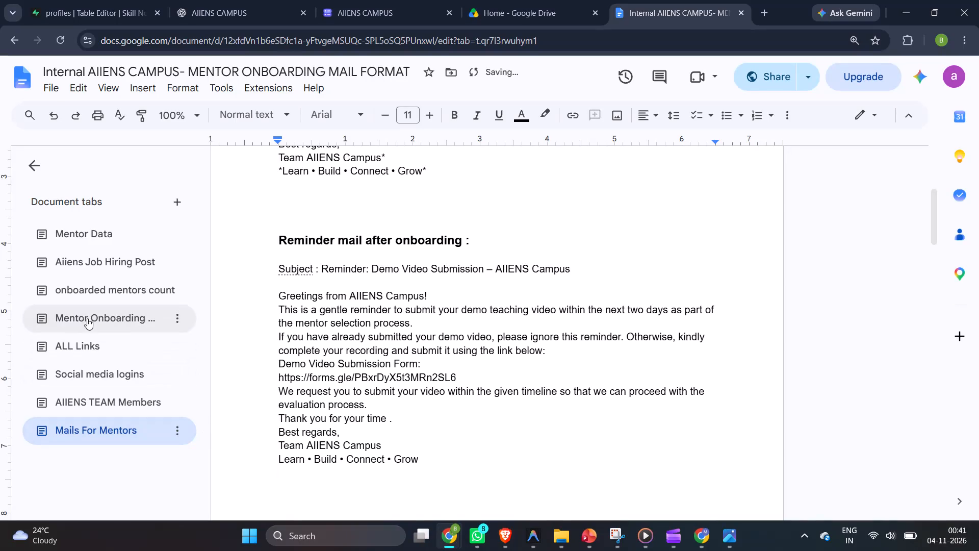
In the ALL Links document tab, make the label "Mentor Who didn't submit Linked url form" bold.
{"action": "left_click", "coordinate": [78, 347]}
{"action": "scroll", "coordinate": [348, 289], "scroll_direction": "up", "scroll_amount": 1}
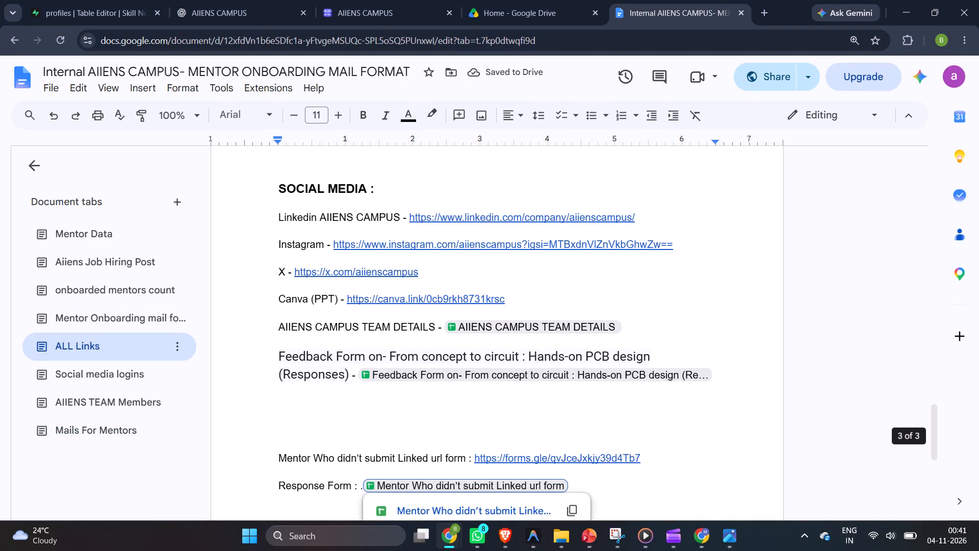
{"action": "scroll", "coordinate": [348, 289], "scroll_direction": "up", "scroll_amount": 1}
{"action": "scroll", "coordinate": [348, 289], "scroll_direction": "down", "scroll_amount": 3}
{"action": "left_click", "coordinate": [342, 291]}
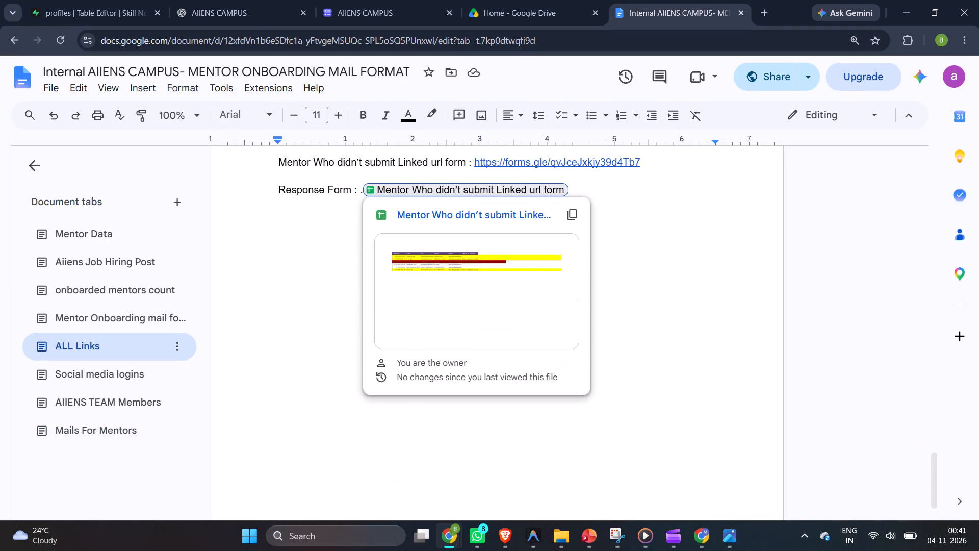
{"action": "scroll", "coordinate": [290, 206], "scroll_direction": "up", "scroll_amount": 1}
{"action": "left_click_drag", "start_coordinate": [280, 245], "coordinate": [467, 248]}
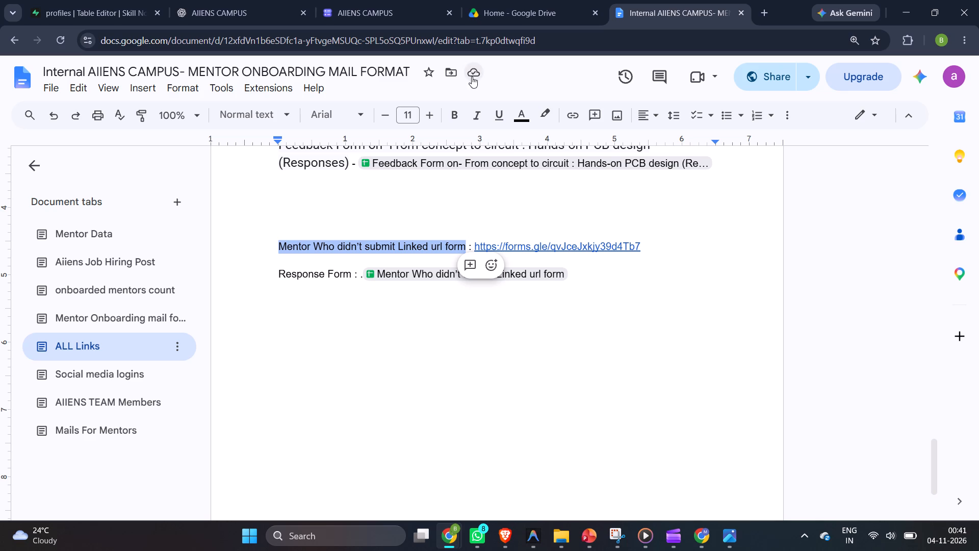
{"action": "left_click", "coordinate": [456, 117]}
{"action": "left_click", "coordinate": [352, 207]}
Remove the extra blank line between the Mentor Onboarding (Responses Sheet) and Mentors Old Details Sheet entries under MENTORS.
{"action": "scroll", "coordinate": [352, 207], "scroll_direction": "up", "scroll_amount": 2}
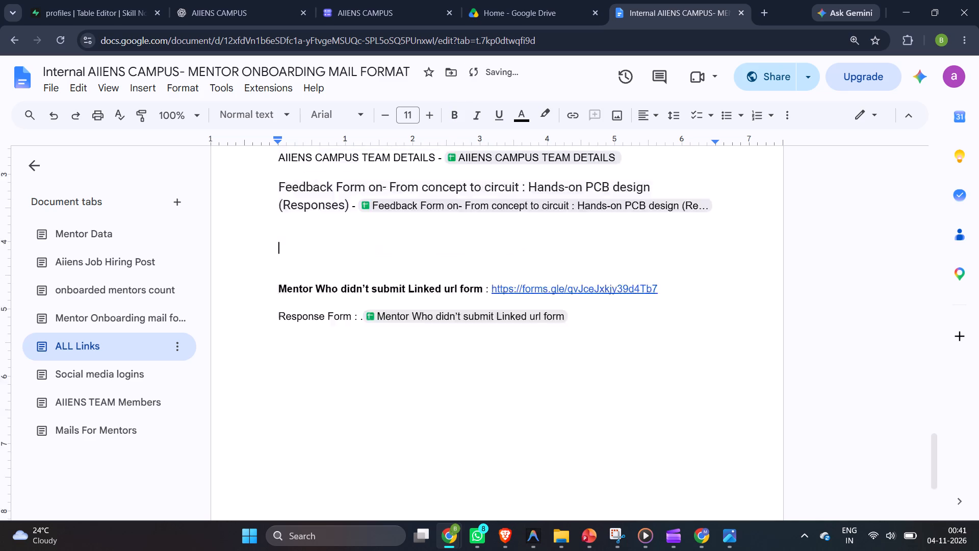
{"action": "scroll", "coordinate": [352, 207], "scroll_direction": "up", "scroll_amount": 10}
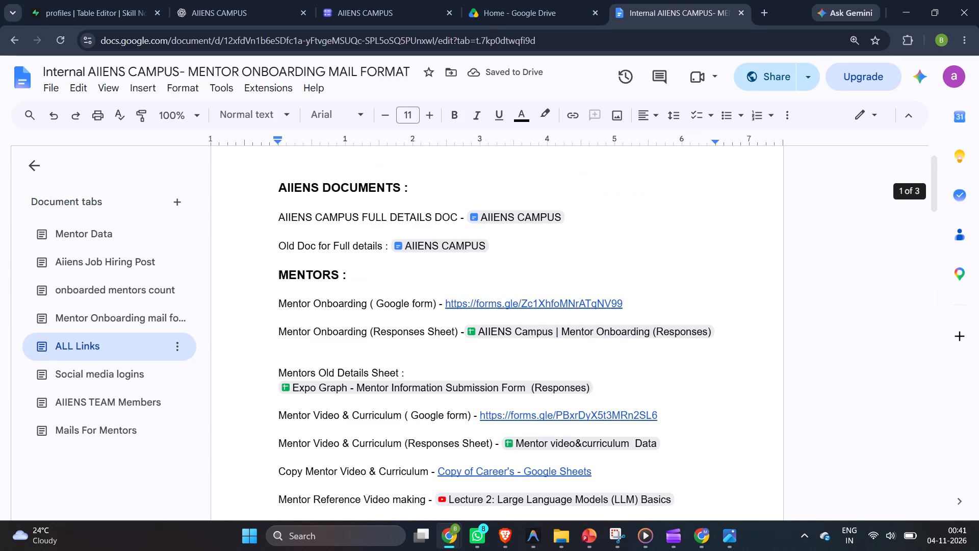
{"action": "scroll", "coordinate": [476, 330], "scroll_direction": "down", "scroll_amount": 1}
{"action": "left_click", "coordinate": [388, 315]}
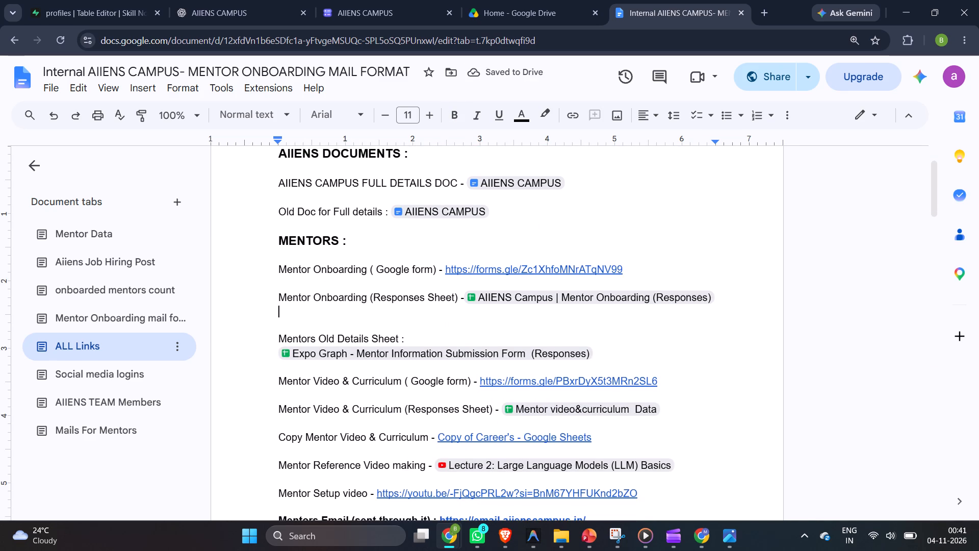
{"action": "key", "text": "BackSpace"}
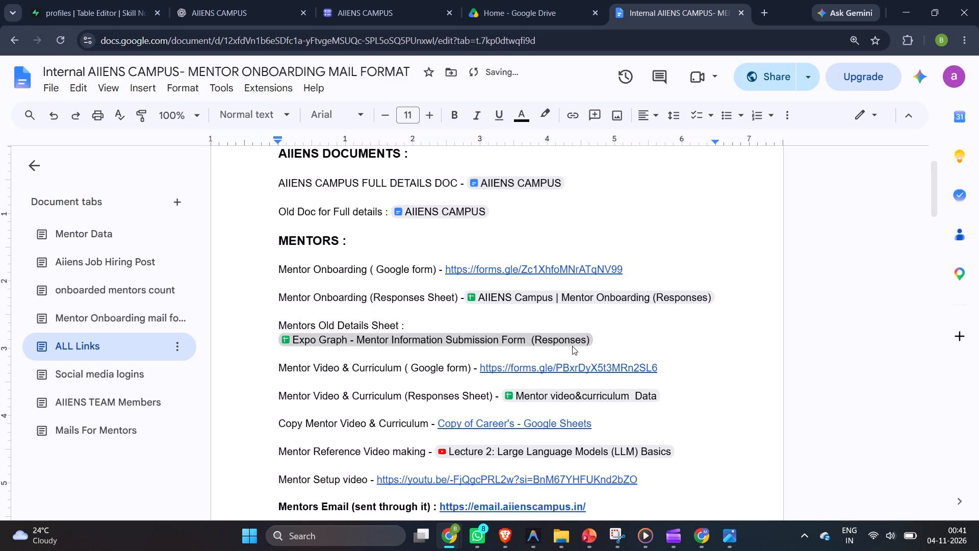
Make the word "Copy" bold in the "Copy Mentor Video & Curriculum" entry.
{"action": "scroll", "coordinate": [572, 346], "scroll_direction": "down", "scroll_amount": 2}
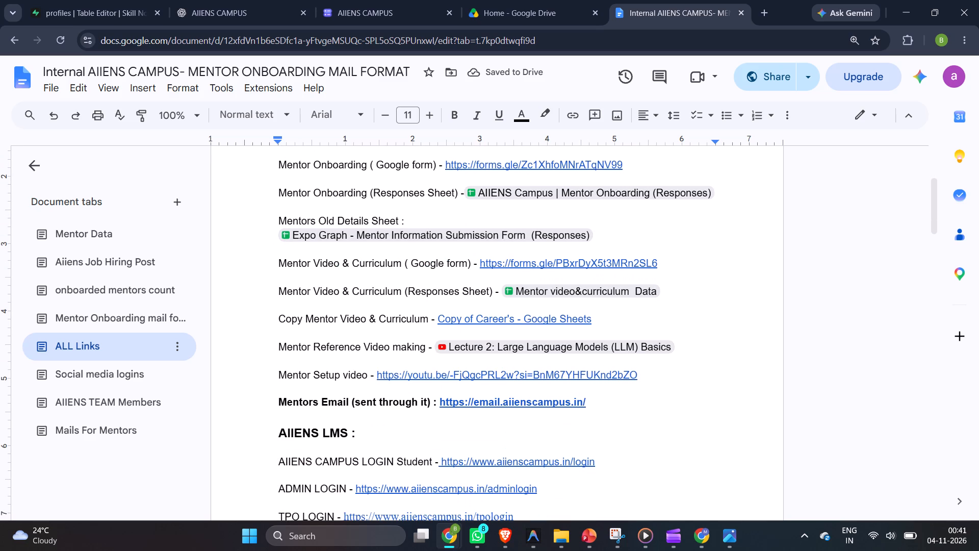
{"action": "left_click_drag", "start_coordinate": [280, 317], "coordinate": [303, 319]}
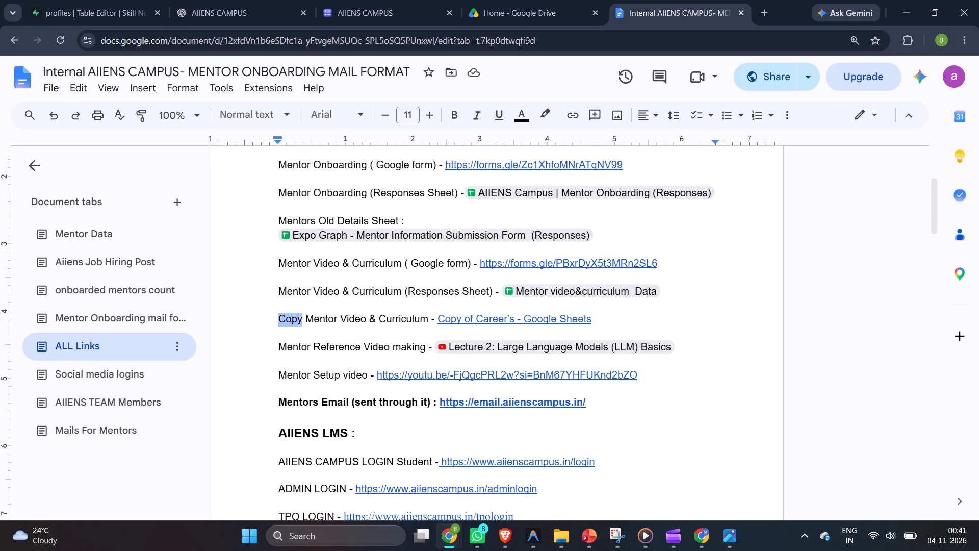
{"action": "left_click", "coordinate": [452, 119]}
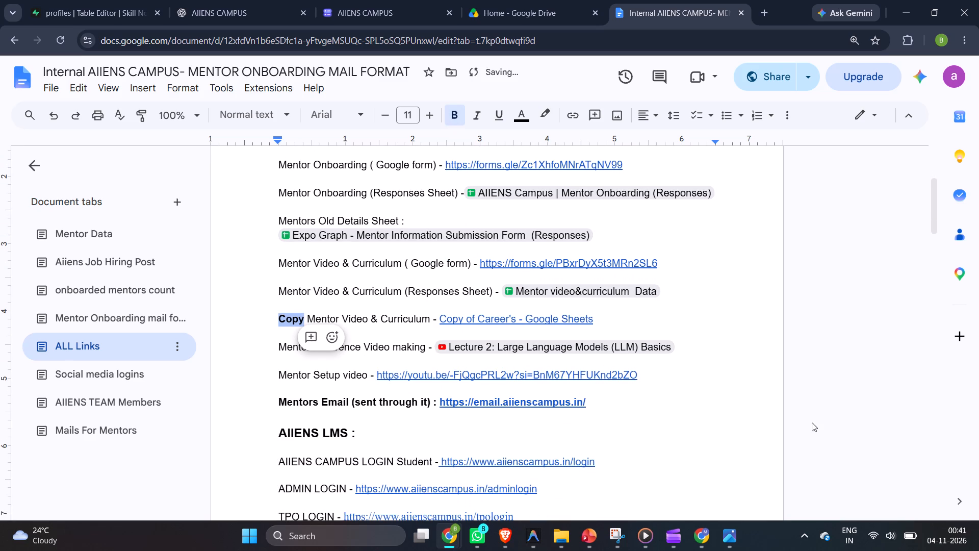
{"action": "left_click", "coordinate": [792, 336]}
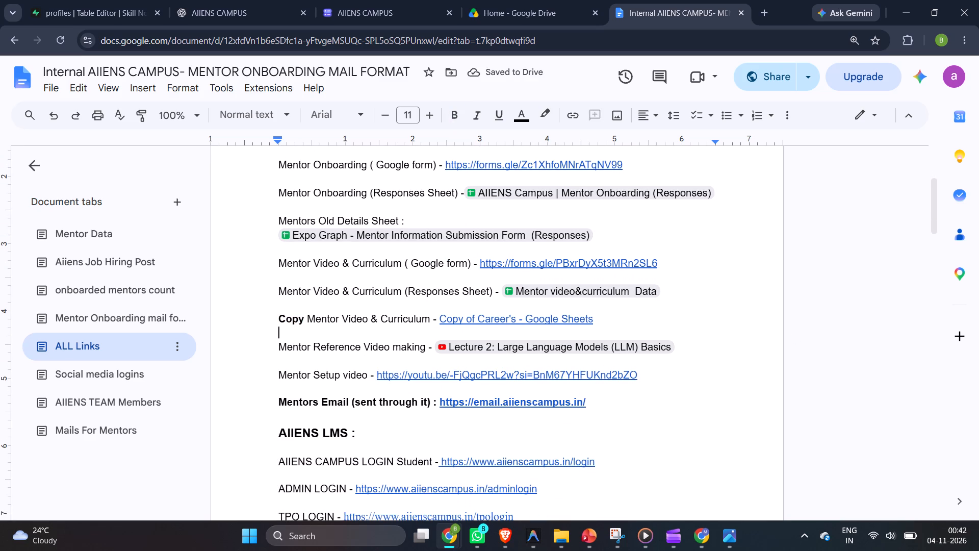
{"action": "left_click", "coordinate": [310, 318]}
Save the internal AIIENS CAMPUS document and close it.
{"action": "key", "text": "ctrl+s"}
{"action": "left_click", "coordinate": [742, 8]}
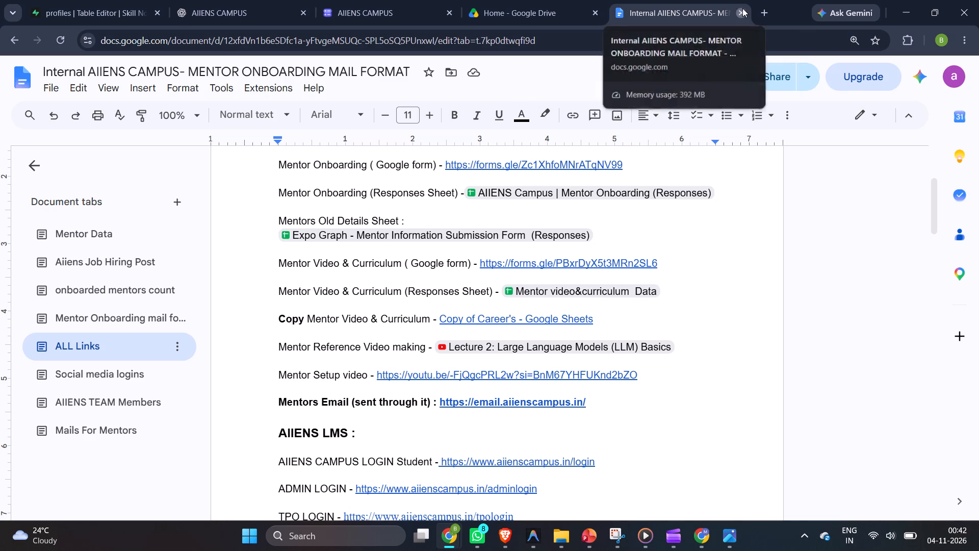
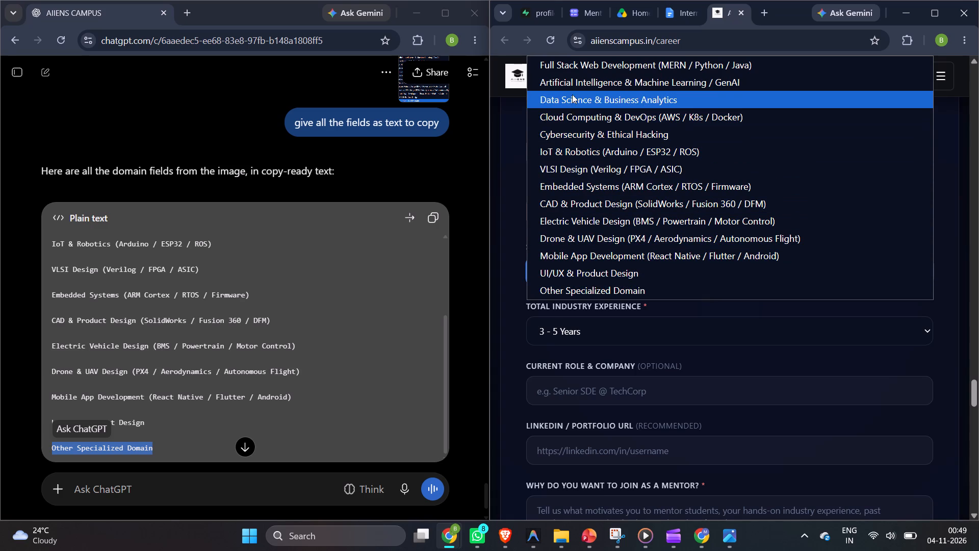
{"action": "scroll", "coordinate": [573, 70], "scroll_direction": "up", "scroll_amount": 1}
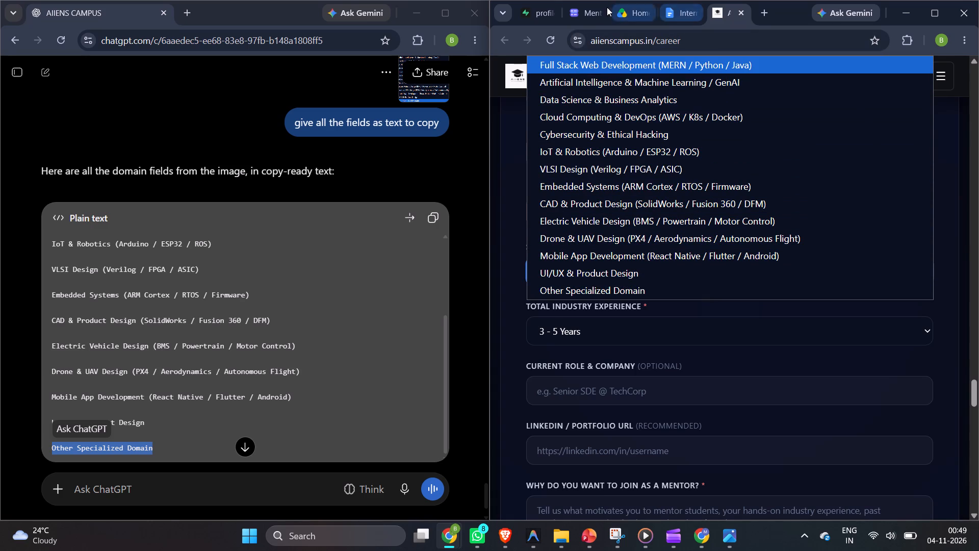
Return to the mentor form editor and maximize its browser window.
{"action": "left_click", "coordinate": [588, 10]}
{"action": "left_click", "coordinate": [933, 17]}
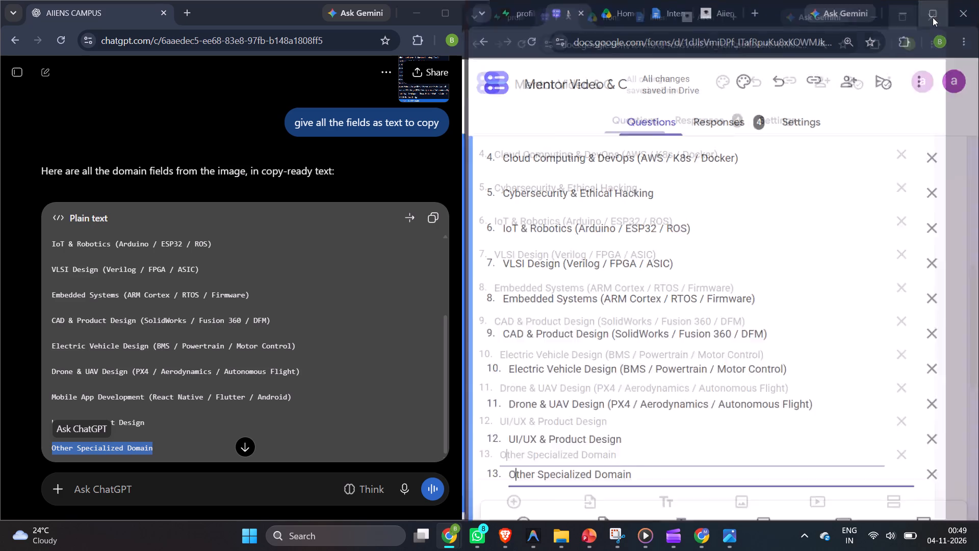
Review the options entered in the Domain dropdown and the neighbouring questions in the mentor form.
{"action": "scroll", "coordinate": [690, 397], "scroll_direction": "down", "scroll_amount": 1}
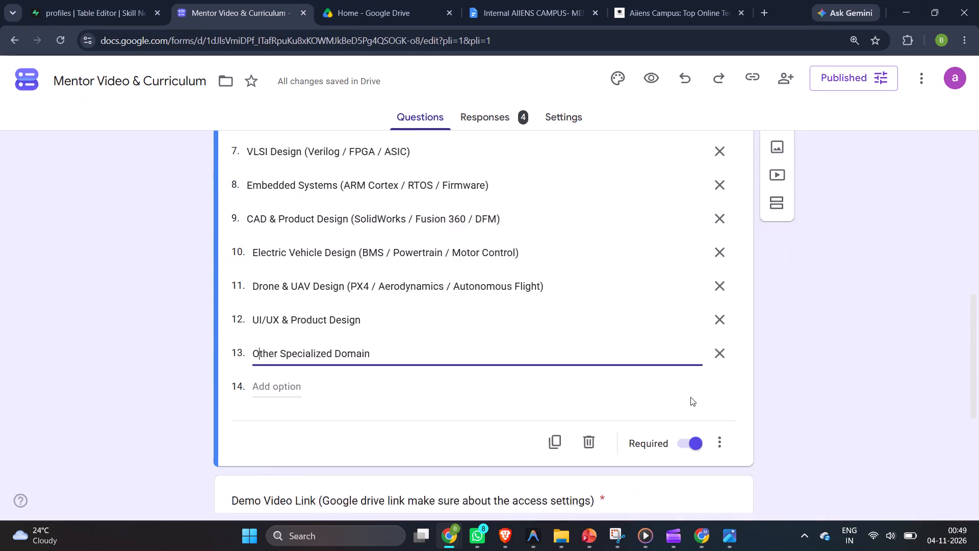
{"action": "scroll", "coordinate": [690, 397], "scroll_direction": "down", "scroll_amount": 1}
{"action": "left_click", "coordinate": [769, 395]}
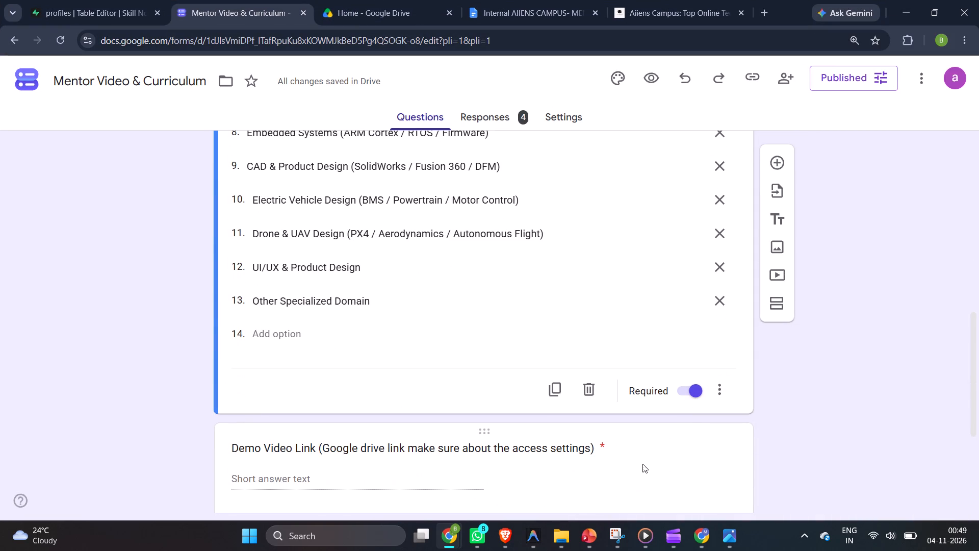
{"action": "left_click", "coordinate": [642, 464]}
{"action": "scroll", "coordinate": [674, 355], "scroll_direction": "down", "scroll_amount": 1}
{"action": "scroll", "coordinate": [674, 355], "scroll_direction": "up", "scroll_amount": 5}
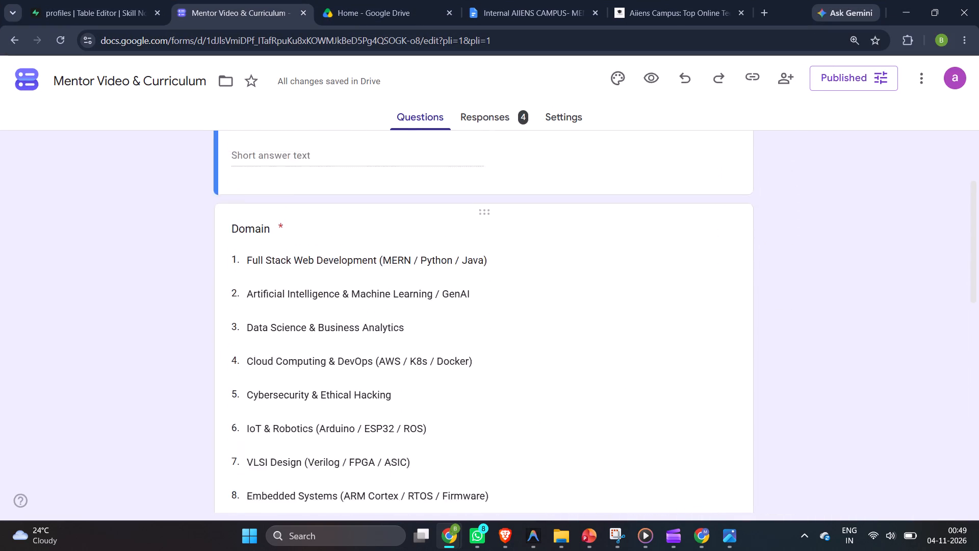
{"action": "left_click", "coordinate": [792, 284]}
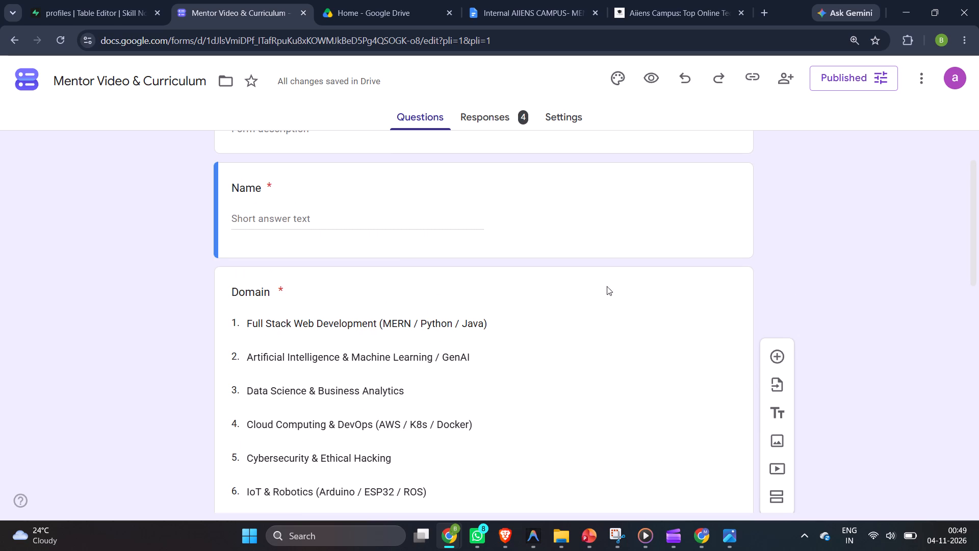
{"action": "left_click", "coordinate": [542, 411]}
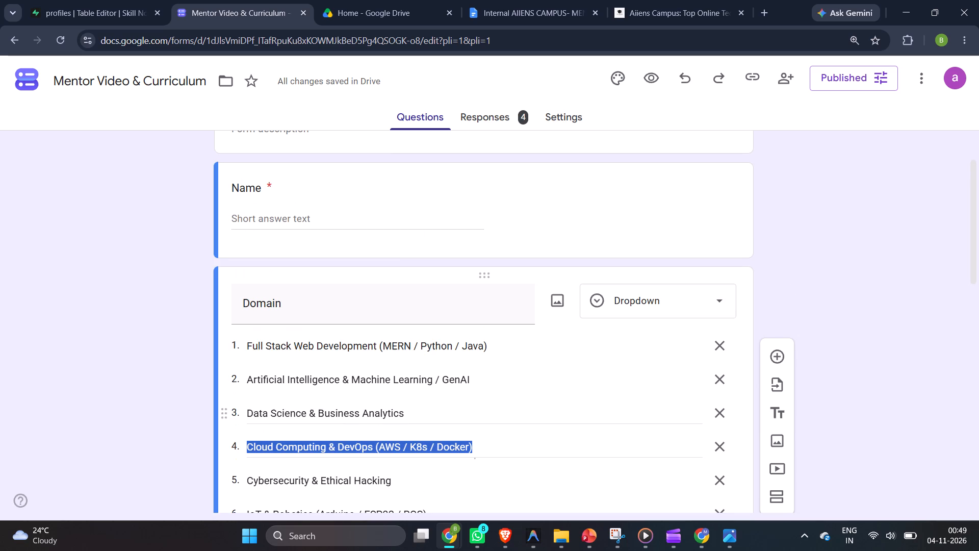
{"action": "scroll", "coordinate": [638, 328], "scroll_direction": "down", "scroll_amount": 1}
{"action": "left_click", "coordinate": [836, 252]}
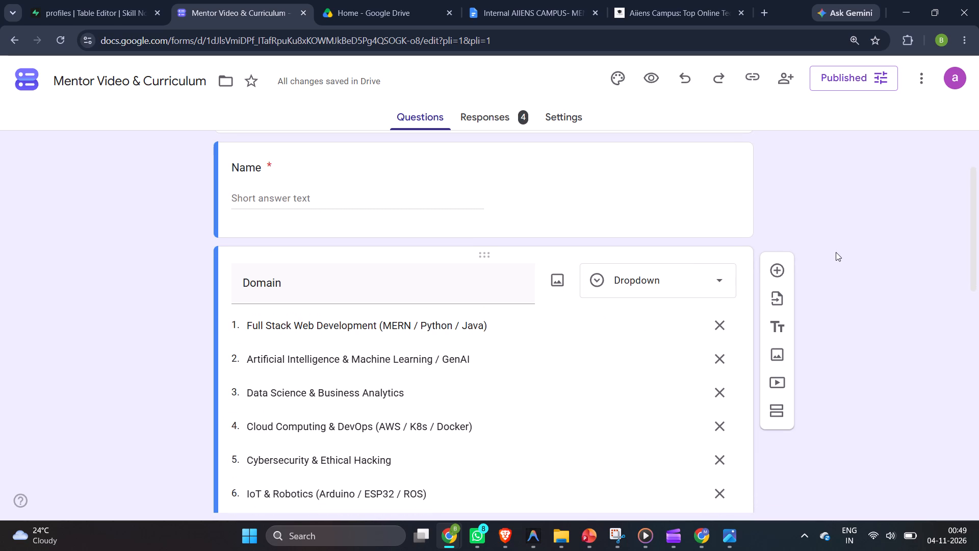
Look through the question types available for the Domain question without changing its type.
{"action": "left_click", "coordinate": [669, 289]}
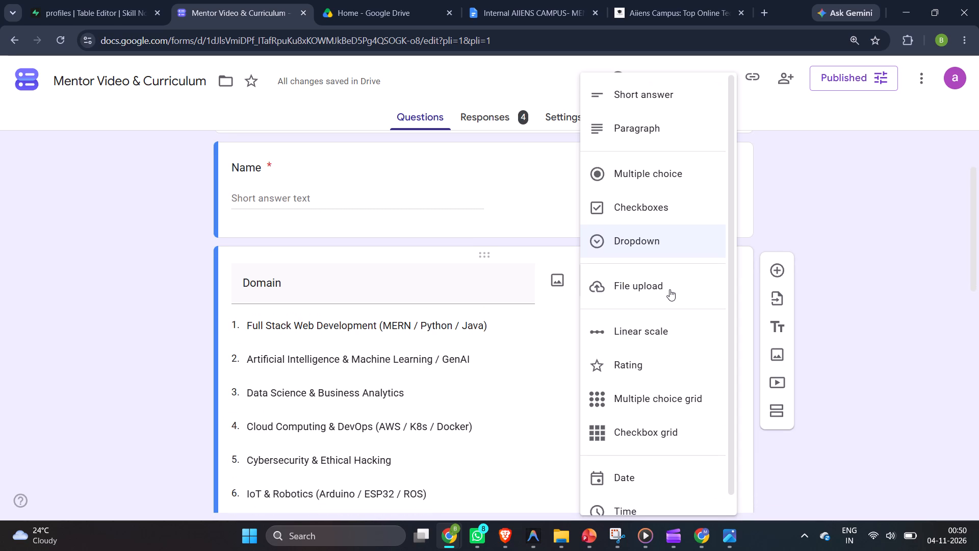
{"action": "scroll", "coordinate": [638, 307], "scroll_direction": "down", "scroll_amount": 2}
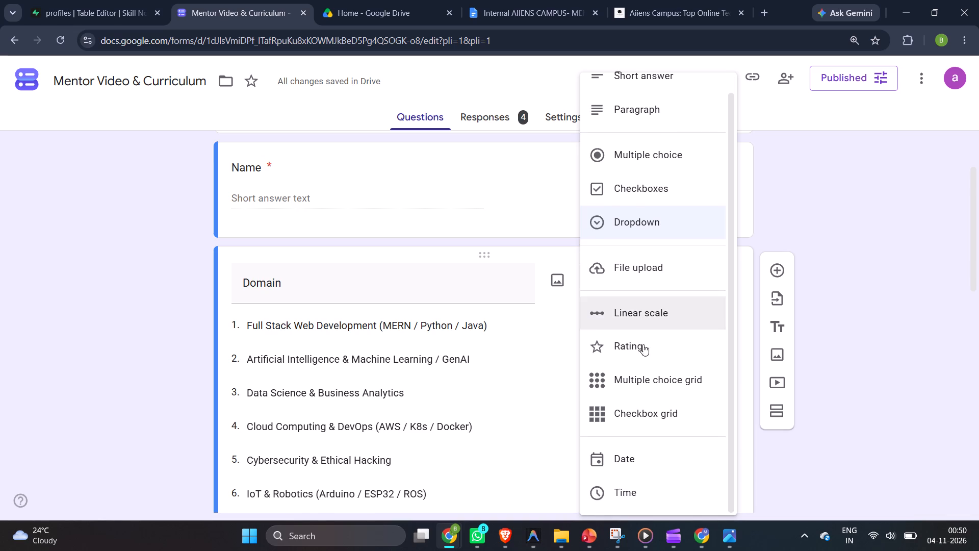
{"action": "scroll", "coordinate": [649, 248], "scroll_direction": "up", "scroll_amount": 1}
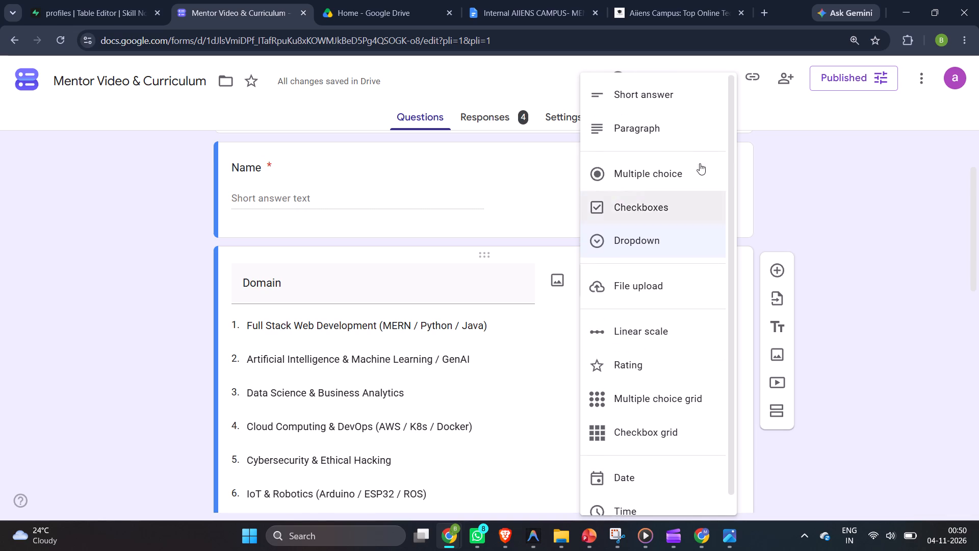
{"action": "left_click", "coordinate": [887, 203]}
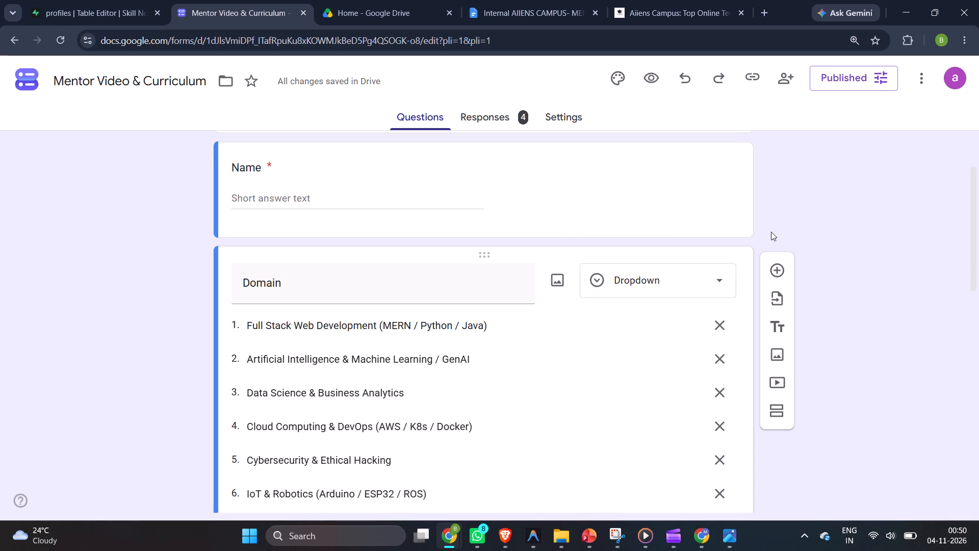
Check the Domain question again from its title to the last option, along with the Demo Video Link question.
{"action": "left_click", "coordinate": [424, 296]}
{"action": "left_click", "coordinate": [153, 344]}
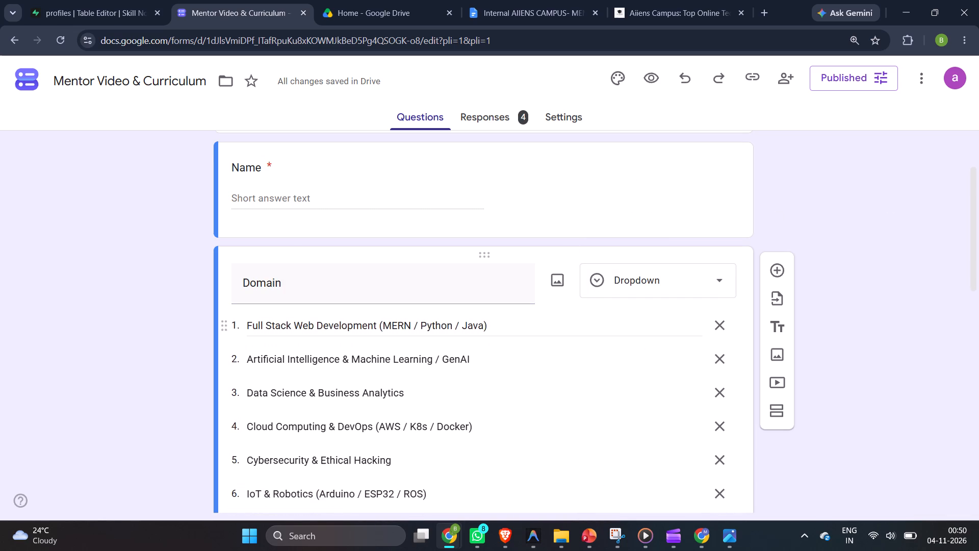
{"action": "scroll", "coordinate": [400, 330], "scroll_direction": "down", "scroll_amount": 4}
{"action": "scroll", "coordinate": [346, 510], "scroll_direction": "down", "scroll_amount": 2}
{"action": "scroll", "coordinate": [369, 403], "scroll_direction": "down", "scroll_amount": 2}
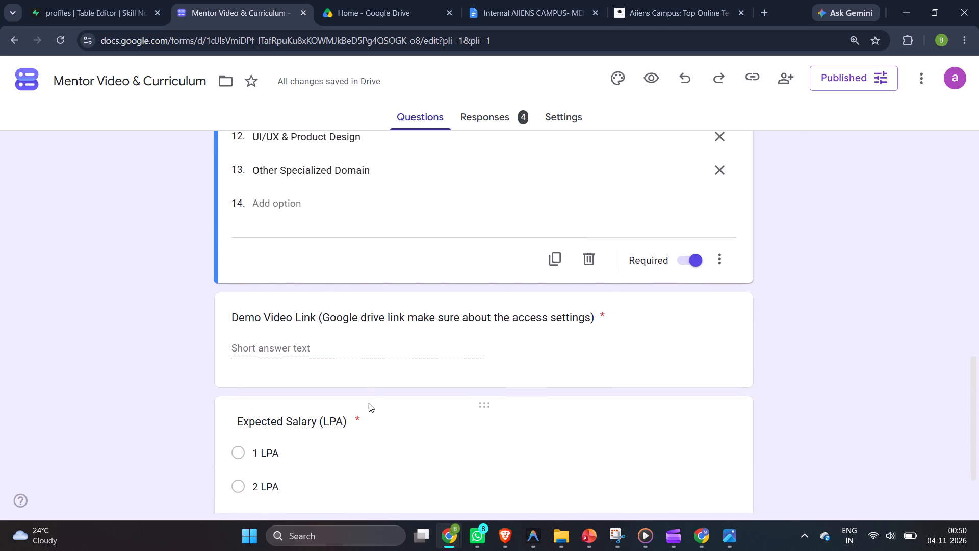
{"action": "left_click", "coordinate": [448, 313]}
{"action": "scroll", "coordinate": [479, 287], "scroll_direction": "up", "scroll_amount": 2}
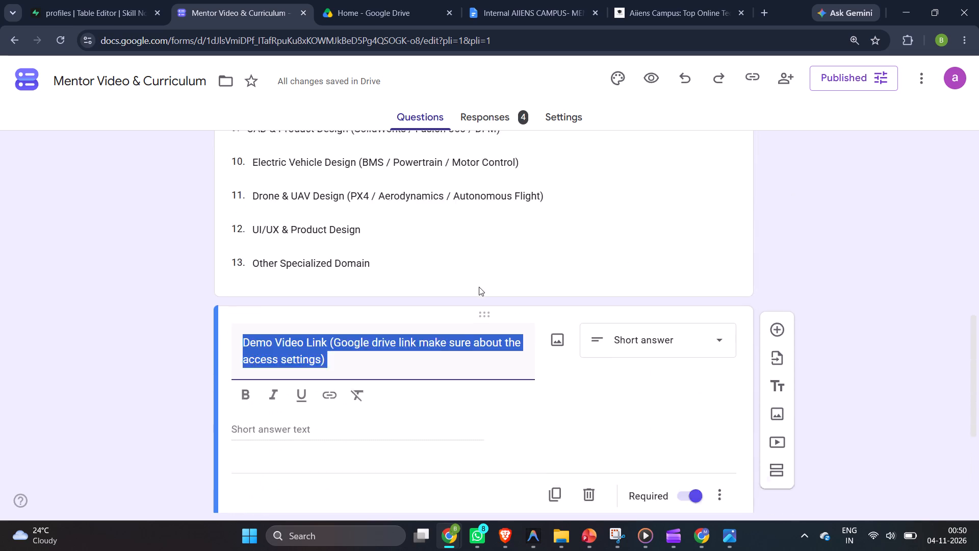
{"action": "scroll", "coordinate": [479, 287], "scroll_direction": "up", "scroll_amount": 5}
{"action": "left_click", "coordinate": [344, 296]}
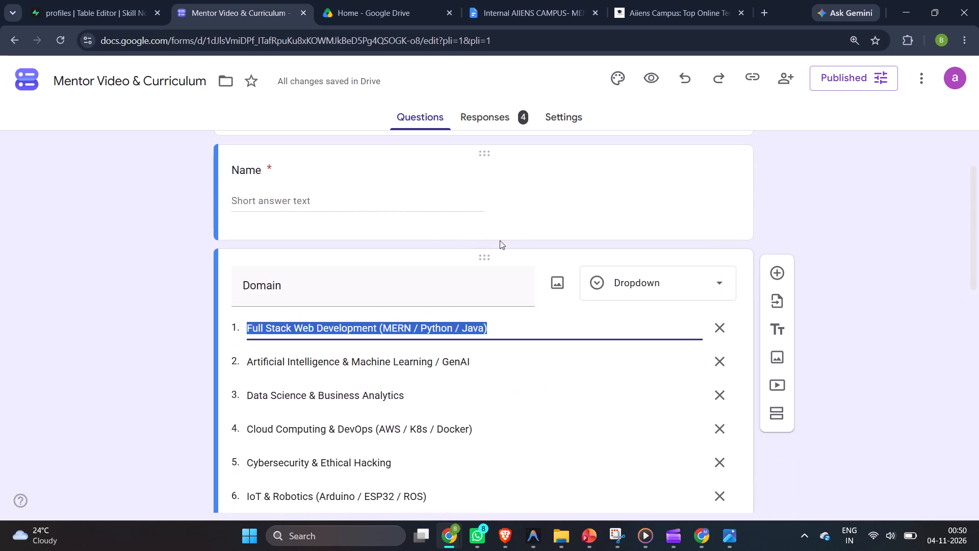
{"action": "left_click", "coordinate": [492, 286]}
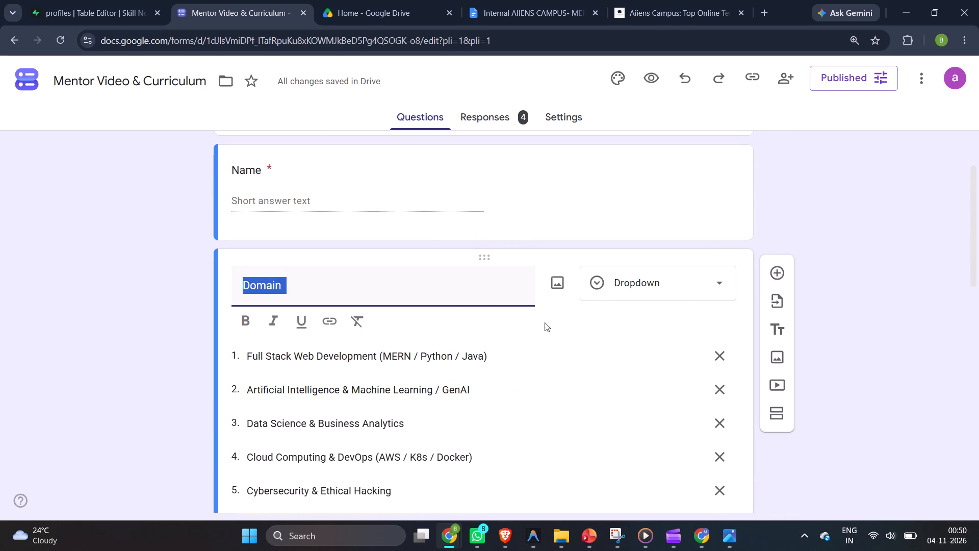
Review the question types for the Domain question again and keep Dropdown as its type.
{"action": "left_click", "coordinate": [688, 298]}
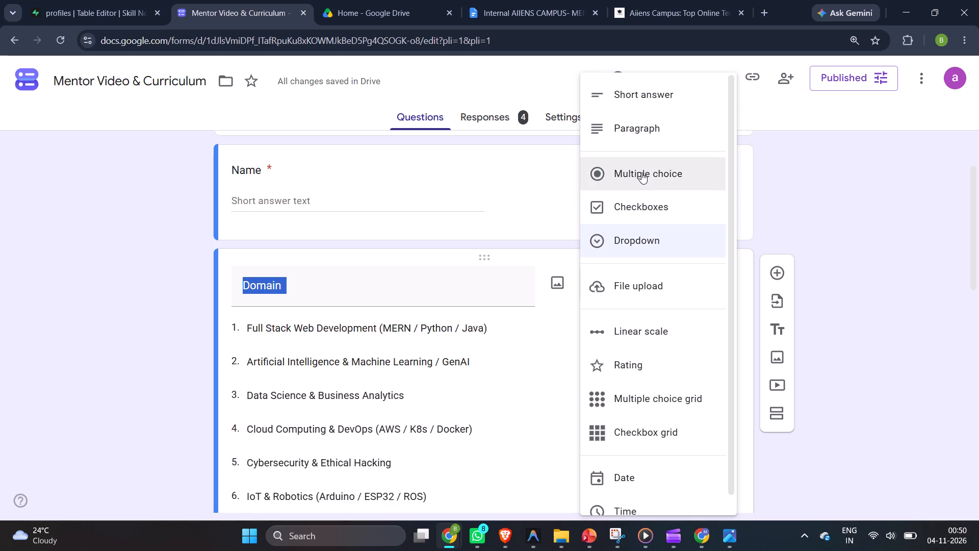
{"action": "scroll", "coordinate": [650, 322], "scroll_direction": "down", "scroll_amount": 2}
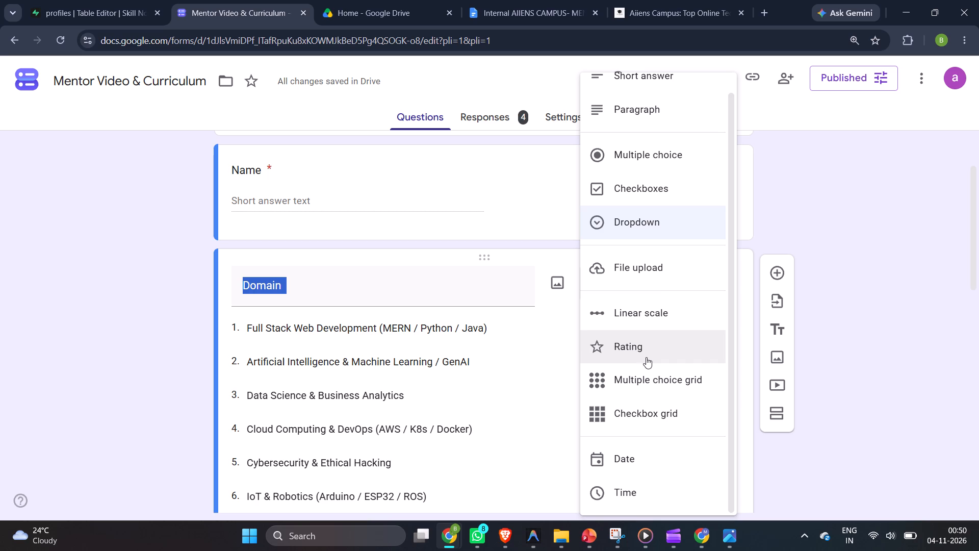
{"action": "left_click", "coordinate": [646, 221]}
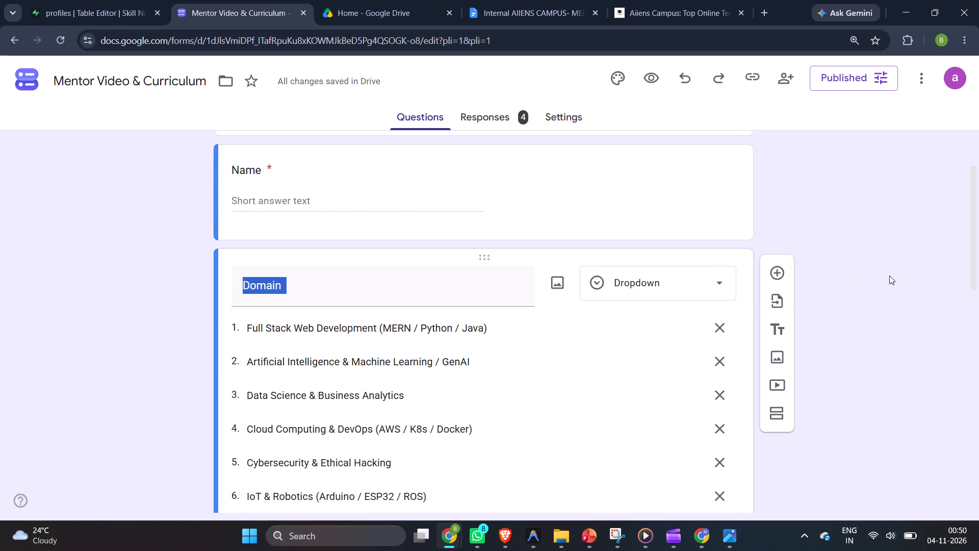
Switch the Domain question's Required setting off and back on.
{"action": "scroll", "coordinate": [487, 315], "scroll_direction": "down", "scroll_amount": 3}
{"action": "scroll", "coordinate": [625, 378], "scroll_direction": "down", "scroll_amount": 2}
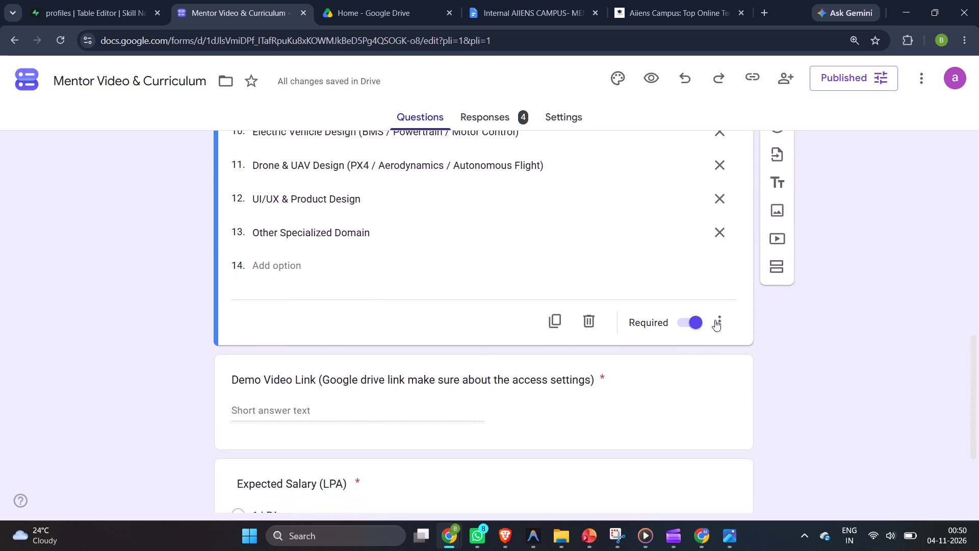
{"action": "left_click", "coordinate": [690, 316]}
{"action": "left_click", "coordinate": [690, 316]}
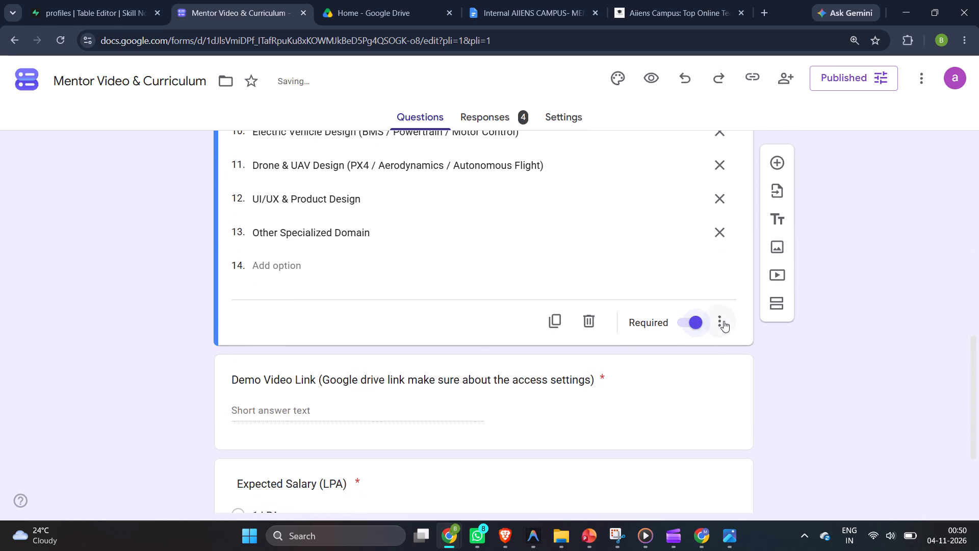
Check the Domain question's additional settings and review the Demo Video Link and Expected Salary (LPA) questions.
{"action": "left_click", "coordinate": [724, 321]}
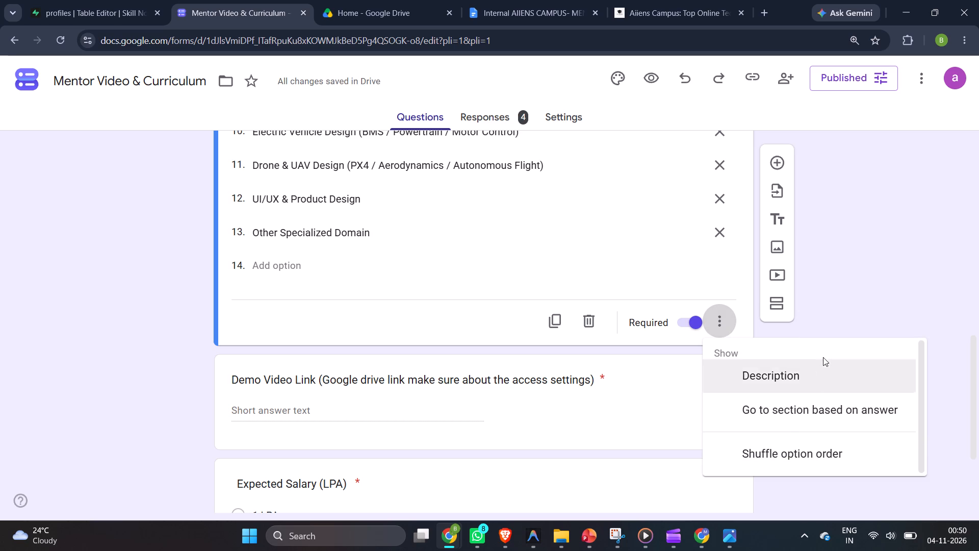
{"action": "left_click", "coordinate": [838, 312]}
{"action": "left_click", "coordinate": [517, 425]}
{"action": "scroll", "coordinate": [517, 425], "scroll_direction": "down", "scroll_amount": 2}
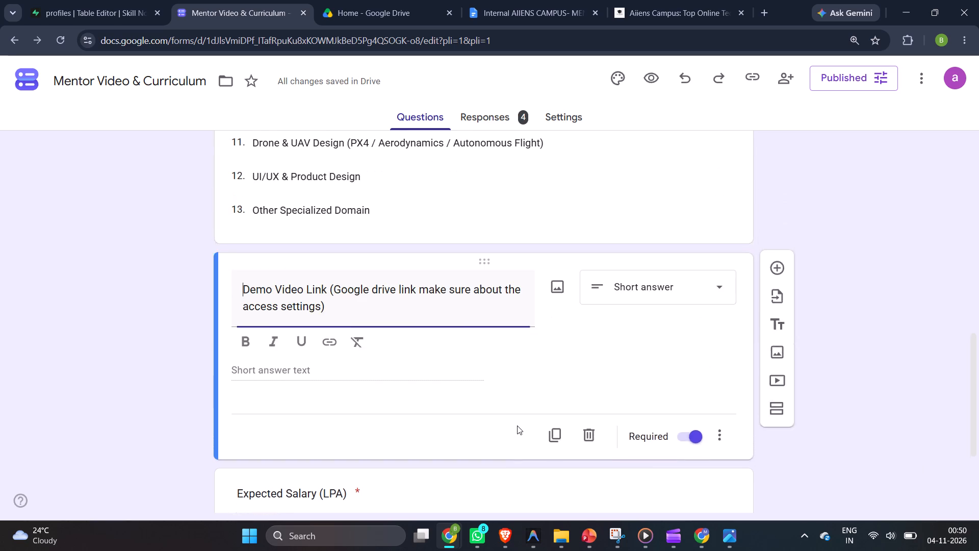
{"action": "scroll", "coordinate": [517, 425], "scroll_direction": "down", "scroll_amount": 4}
{"action": "left_click", "coordinate": [402, 408]}
{"action": "scroll", "coordinate": [335, 307], "scroll_direction": "up", "scroll_amount": 5}
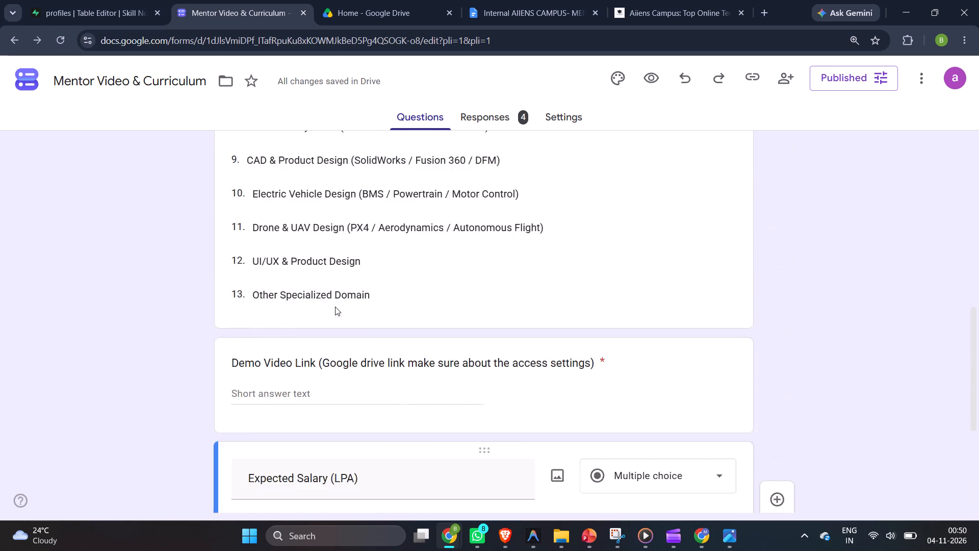
{"action": "scroll", "coordinate": [335, 307], "scroll_direction": "up", "scroll_amount": 1}
{"action": "left_click", "coordinate": [288, 288]}
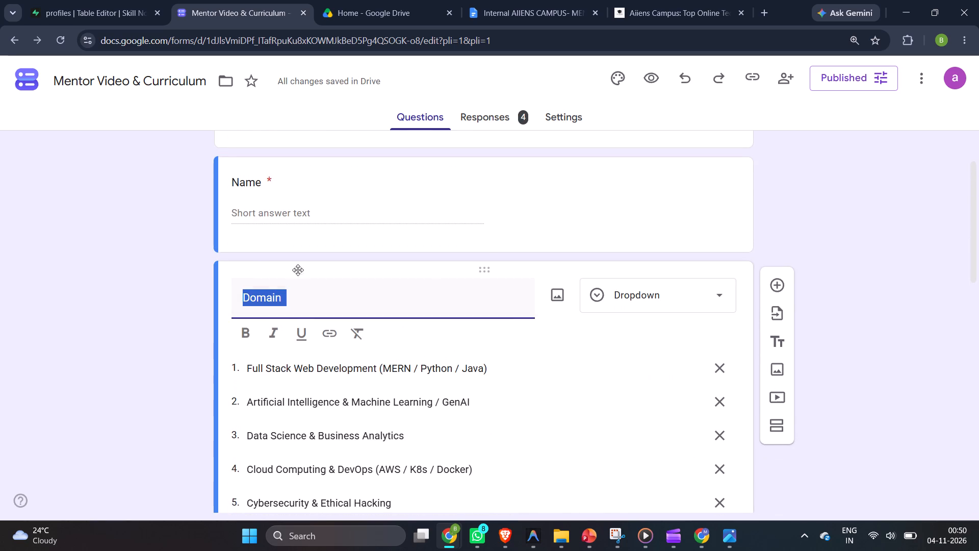
{"action": "left_click", "coordinate": [320, 306]}
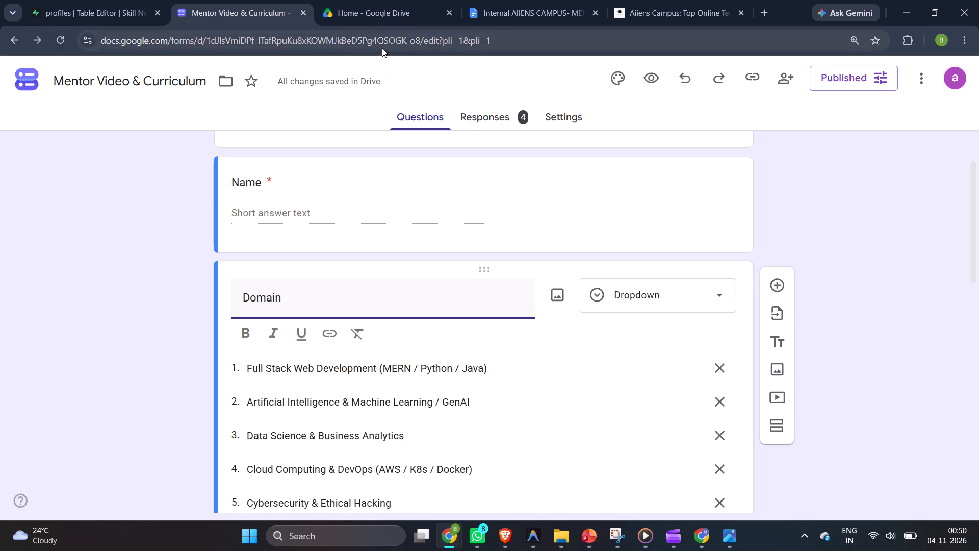
Open the mentor form editor's address in a new tab and check the Domain options there.
{"action": "left_click", "coordinate": [382, 48]}
{"action": "key", "text": "ctrl+c"}
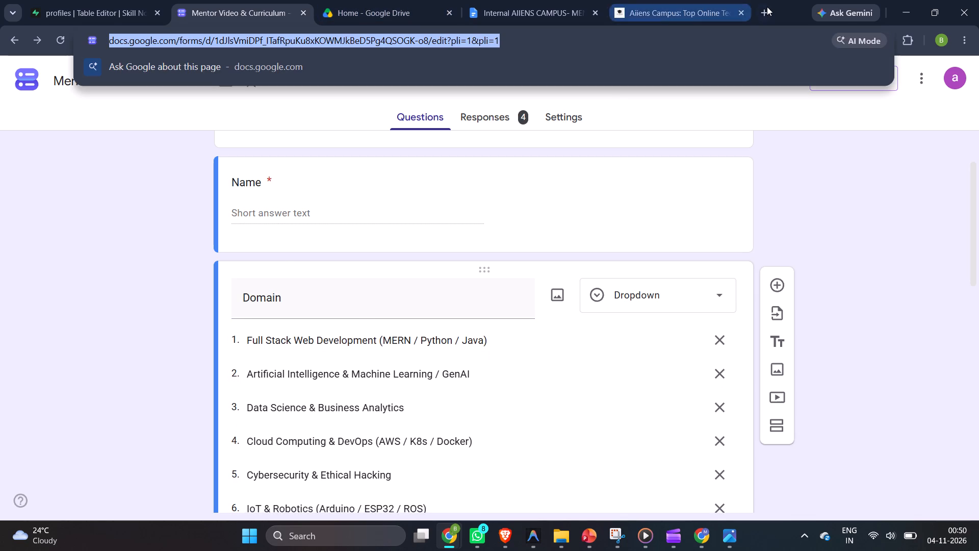
{"action": "left_click", "coordinate": [767, 9]}
{"action": "key", "text": "ctrl+v"}
{"action": "key", "text": "Return"}
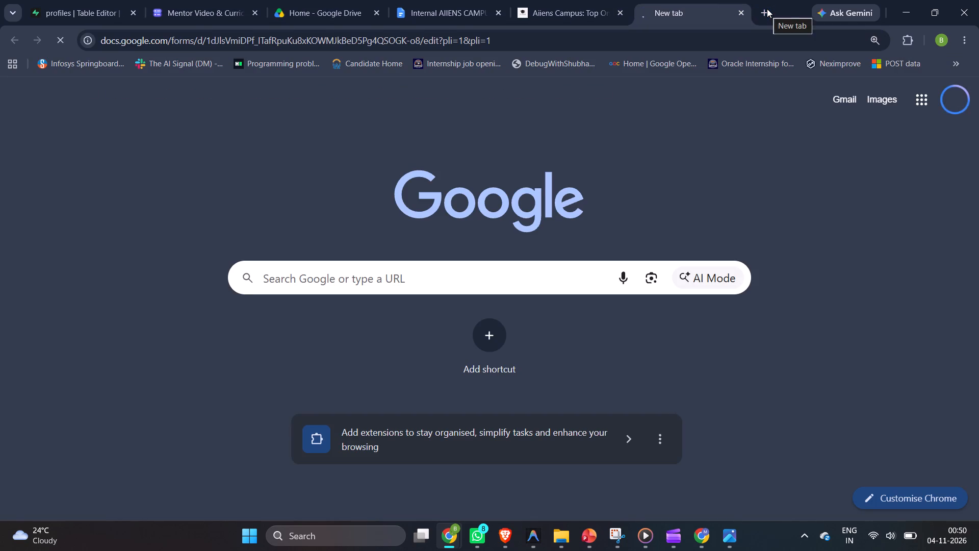
{"action": "scroll", "coordinate": [377, 317], "scroll_direction": "down", "scroll_amount": 3}
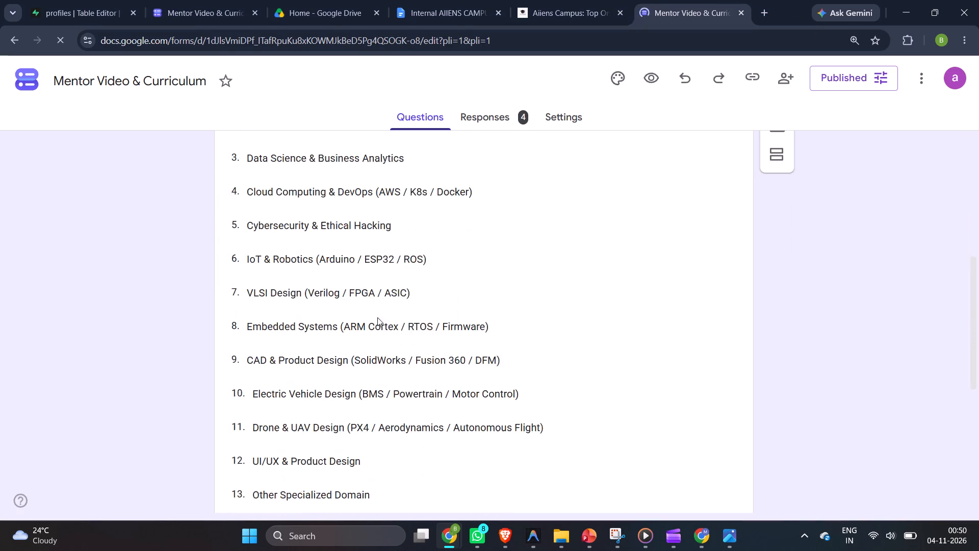
{"action": "scroll", "coordinate": [377, 317], "scroll_direction": "down", "scroll_amount": 1}
{"action": "scroll", "coordinate": [294, 70], "scroll_direction": "up", "scroll_amount": 3}
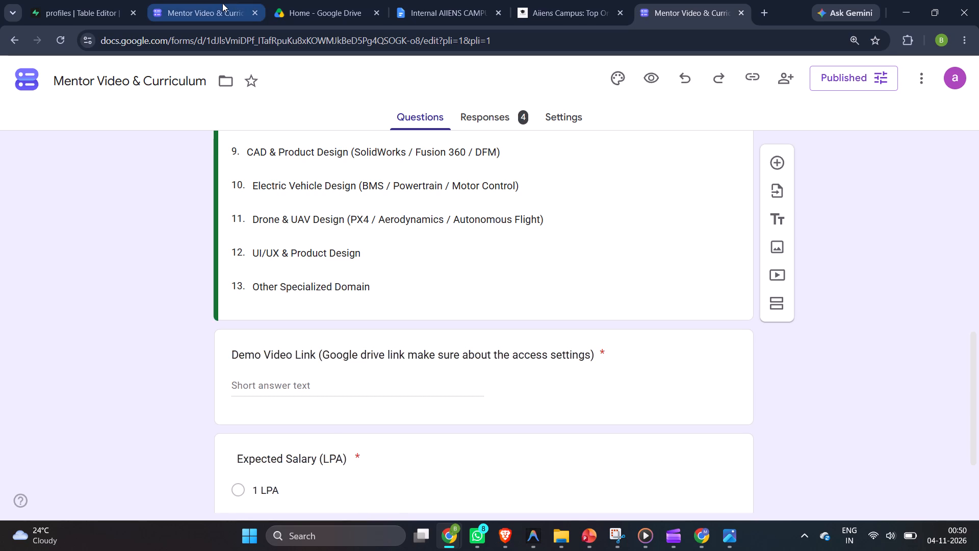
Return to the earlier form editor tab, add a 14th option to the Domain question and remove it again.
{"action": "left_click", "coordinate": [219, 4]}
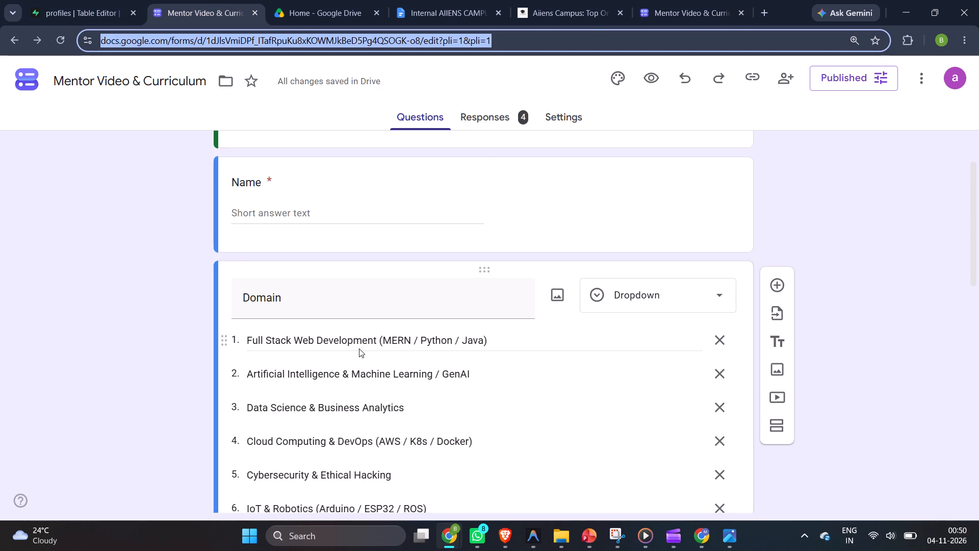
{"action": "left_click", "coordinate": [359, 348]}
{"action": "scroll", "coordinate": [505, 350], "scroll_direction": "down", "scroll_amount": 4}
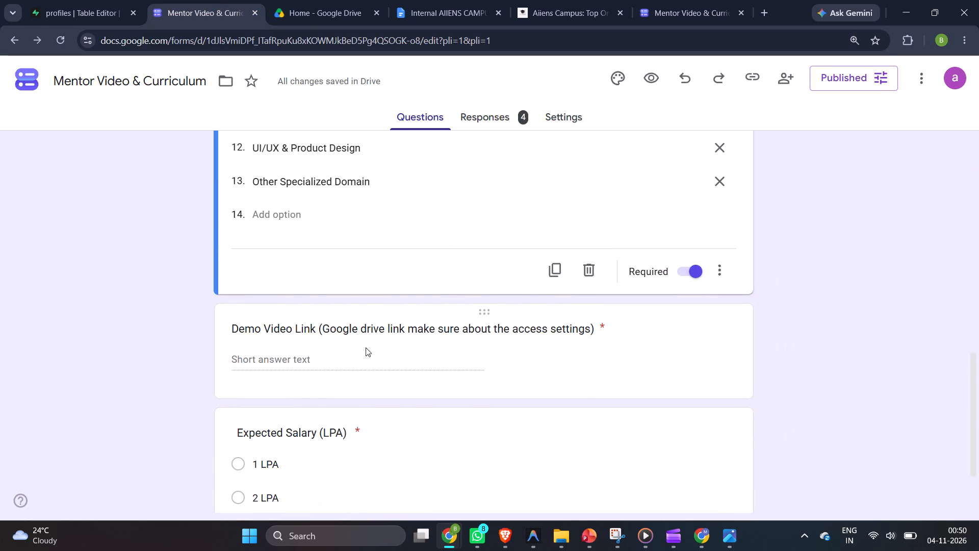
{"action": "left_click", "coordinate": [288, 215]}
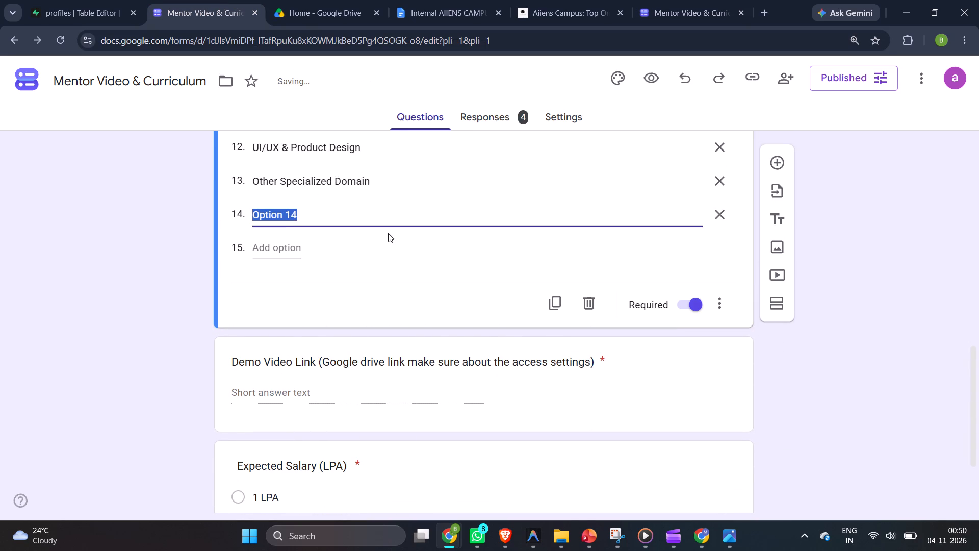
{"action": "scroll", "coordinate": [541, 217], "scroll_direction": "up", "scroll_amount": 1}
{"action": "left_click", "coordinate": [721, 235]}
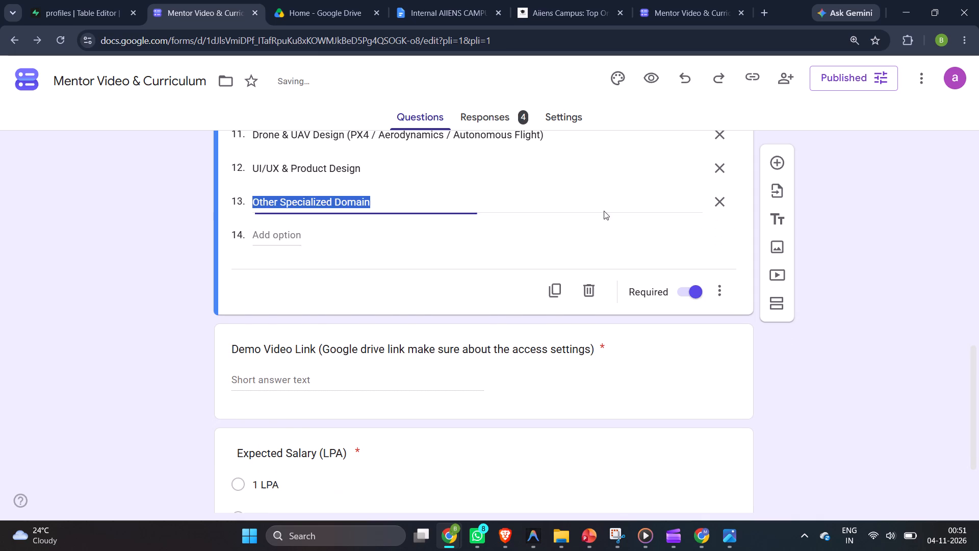
Open the list of question types for the Domain question.
{"action": "scroll", "coordinate": [539, 189], "scroll_direction": "up", "scroll_amount": 4}
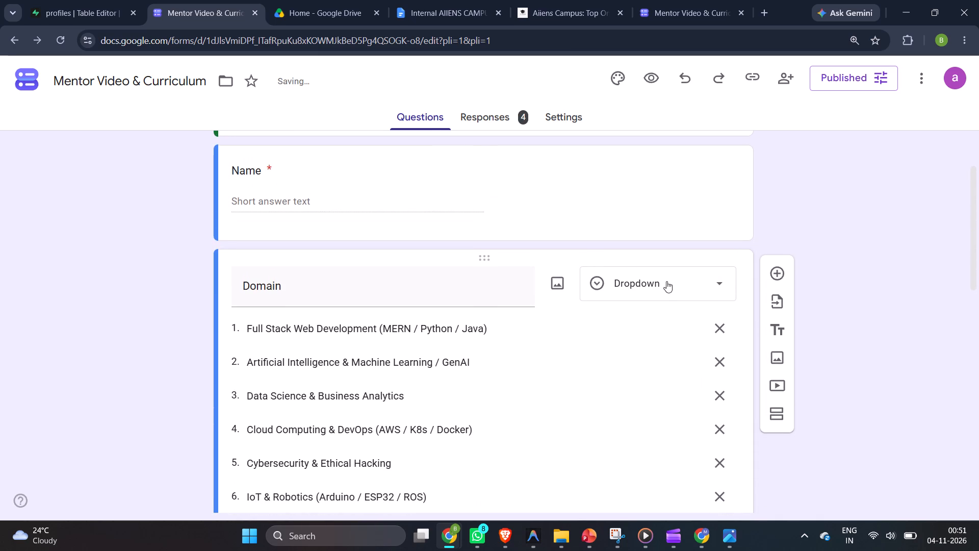
{"action": "left_click", "coordinate": [666, 282]}
Switch the computer's Wi-Fi connection to the realme P4x 5G e7b8 network.
{"action": "left_click", "coordinate": [876, 535]}
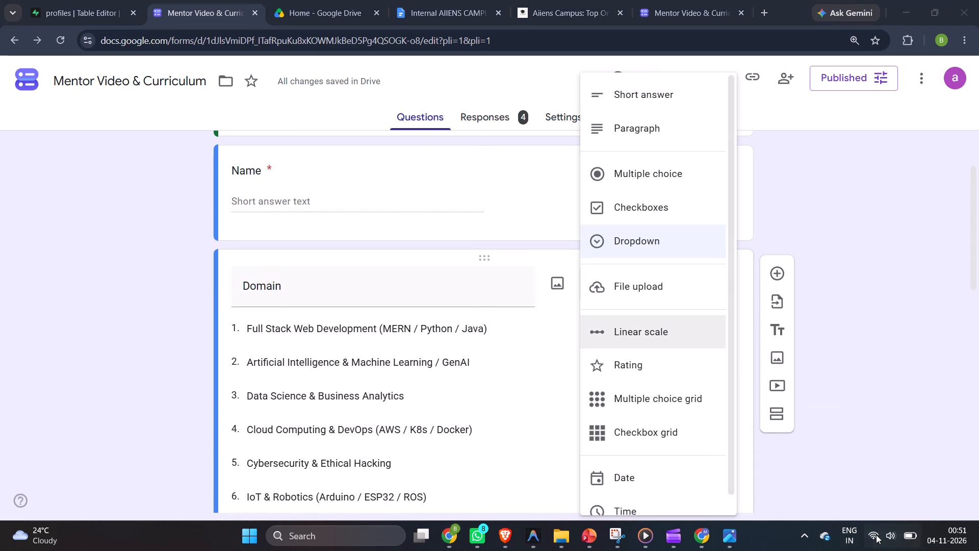
{"action": "left_click", "coordinate": [805, 298]}
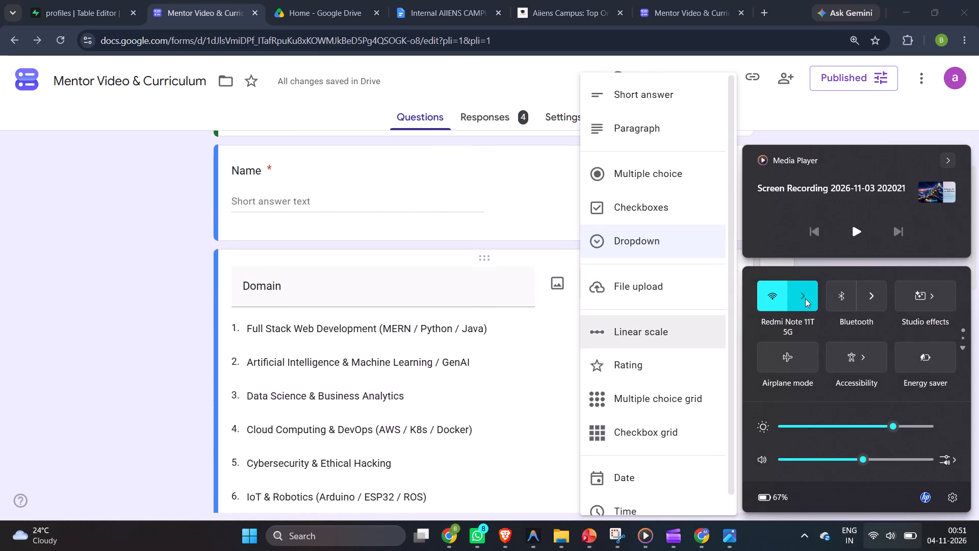
{"action": "left_click", "coordinate": [822, 375]}
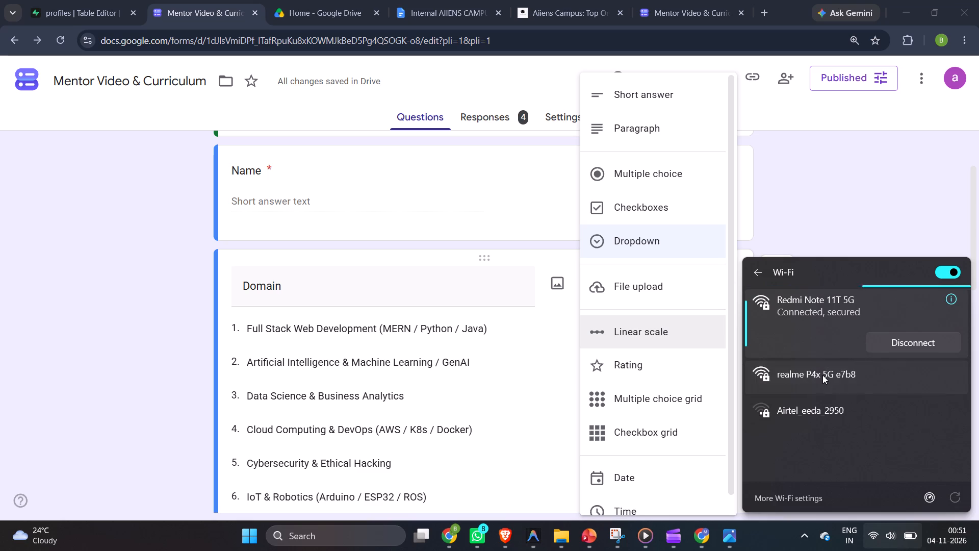
{"action": "left_click", "coordinate": [890, 399]}
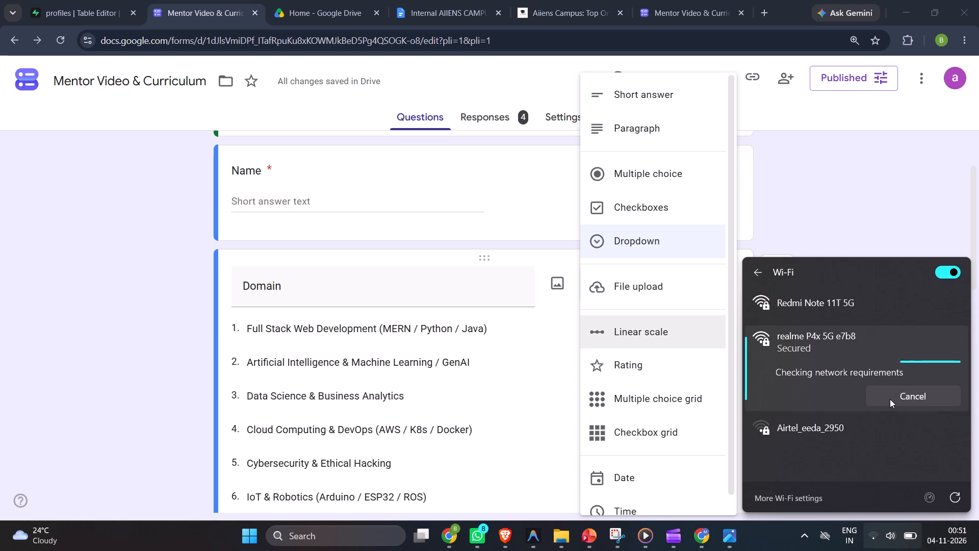
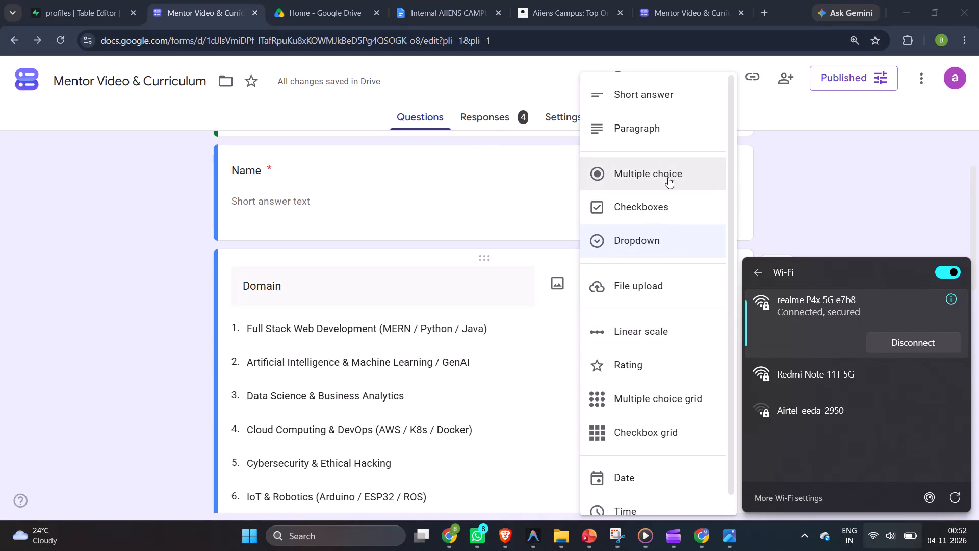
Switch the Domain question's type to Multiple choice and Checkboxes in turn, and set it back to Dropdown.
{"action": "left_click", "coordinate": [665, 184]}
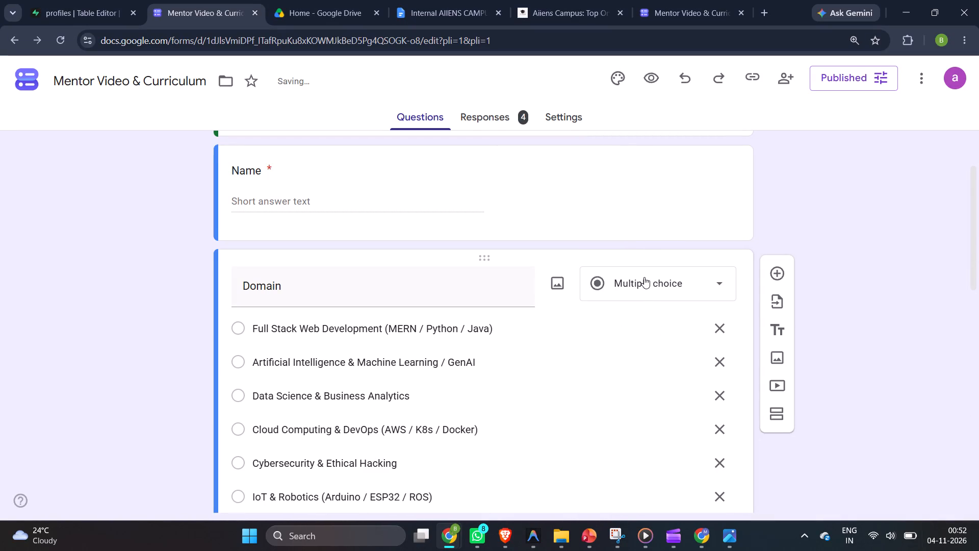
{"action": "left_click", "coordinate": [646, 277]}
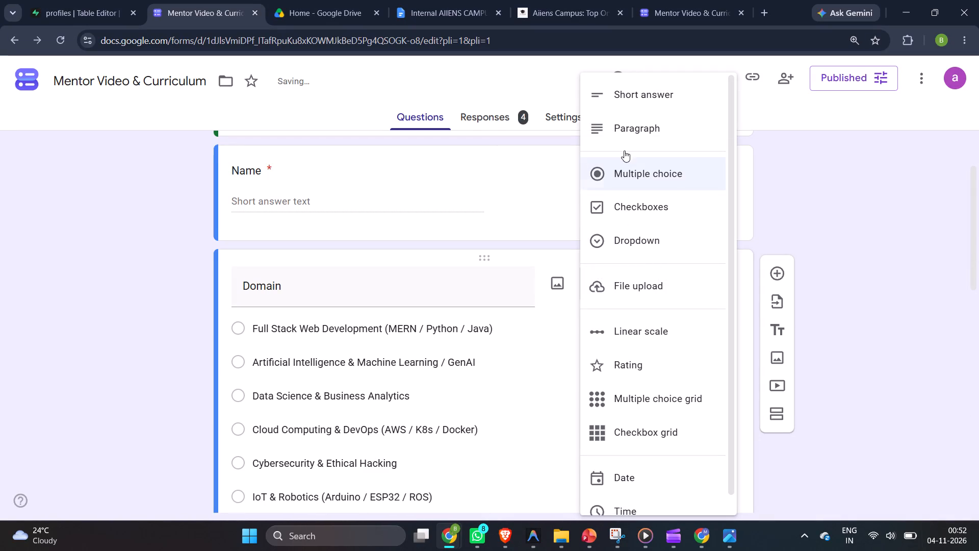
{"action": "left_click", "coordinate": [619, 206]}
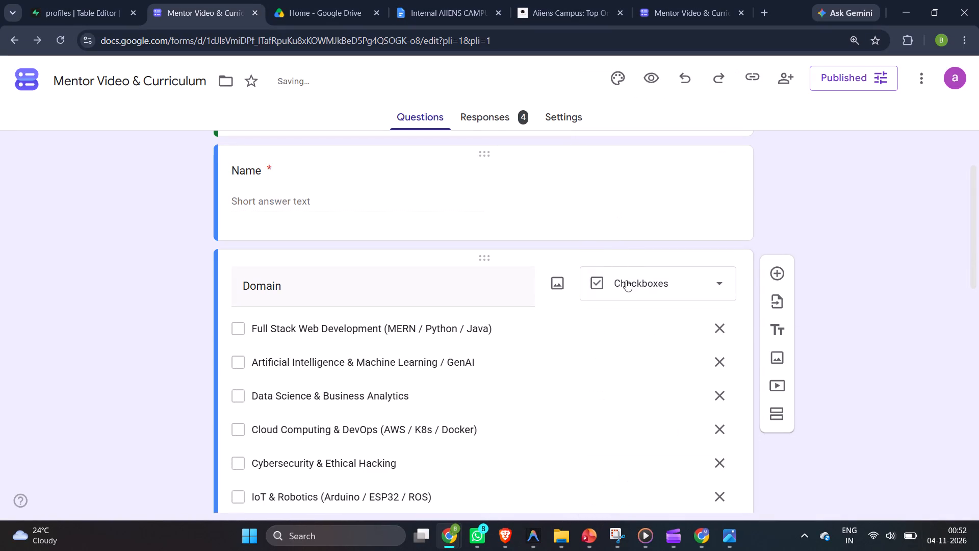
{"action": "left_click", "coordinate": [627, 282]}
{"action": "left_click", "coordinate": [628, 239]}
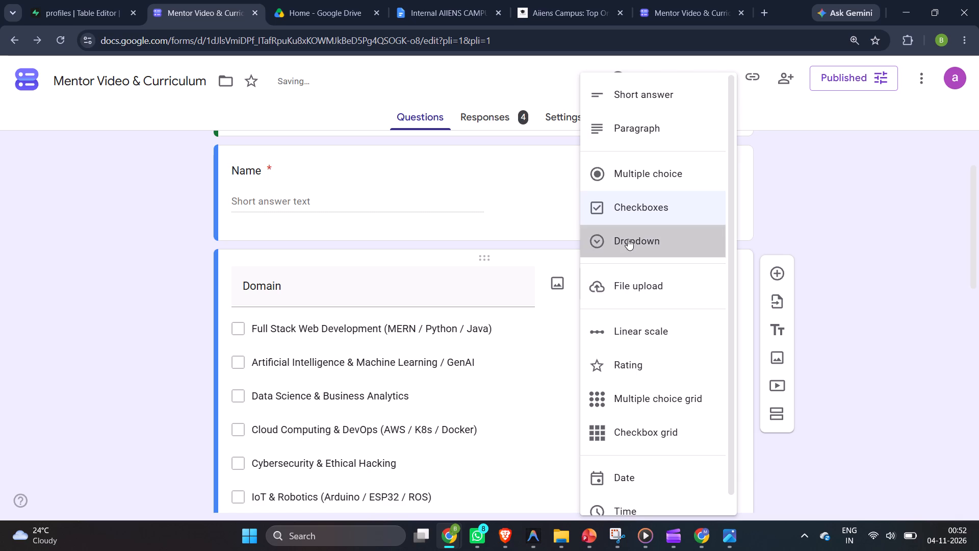
Open the list of available question types for the Domain question.
{"action": "left_click", "coordinate": [641, 294]}
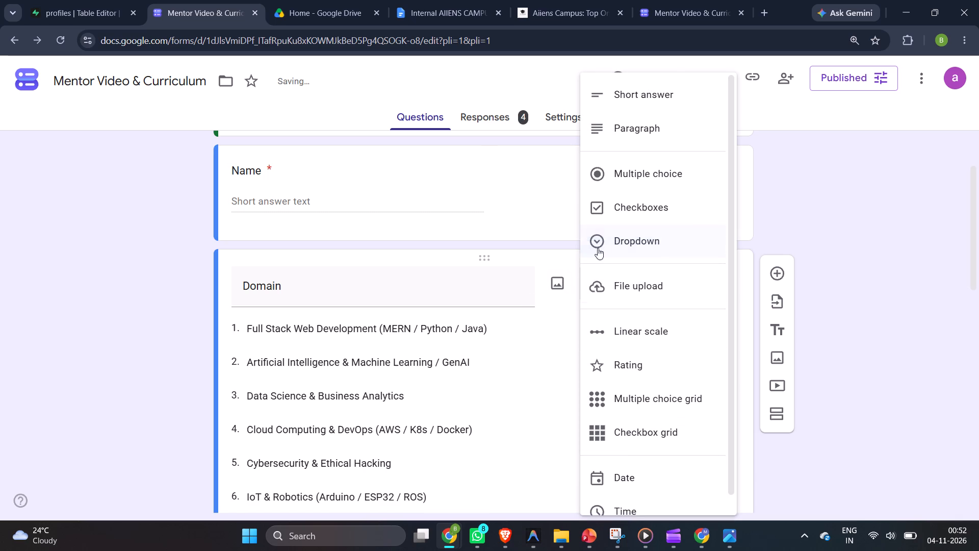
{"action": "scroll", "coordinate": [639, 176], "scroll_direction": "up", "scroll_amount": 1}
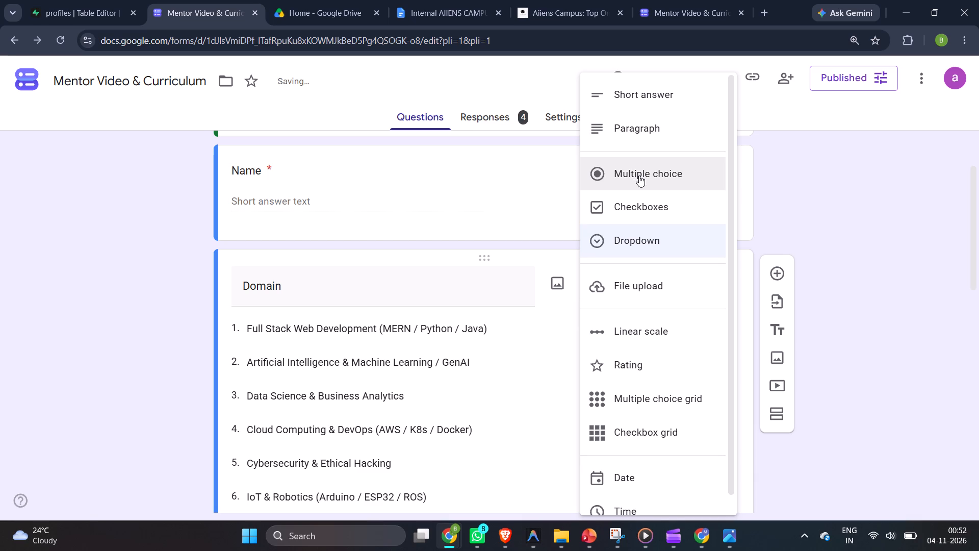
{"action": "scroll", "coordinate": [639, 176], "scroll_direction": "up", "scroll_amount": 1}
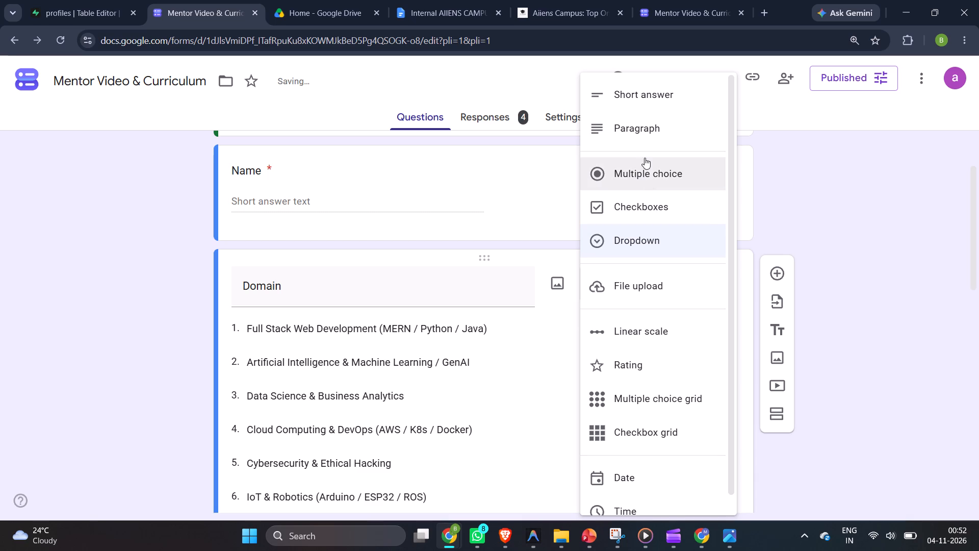
Change the Domain question's type to Multiple choice.
{"action": "left_click", "coordinate": [645, 158]}
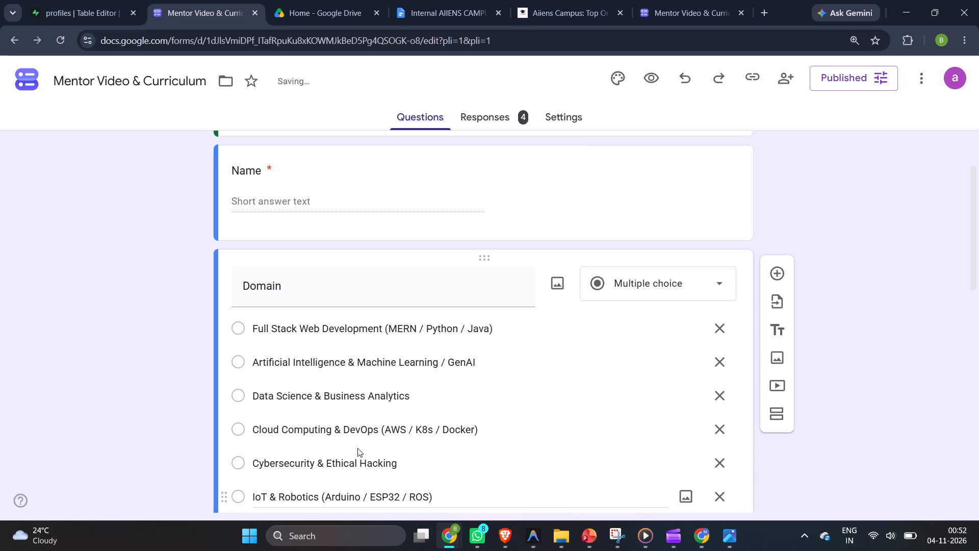
Switch to the other open copy of the mentor form editor and check how the Domain question appears there.
{"action": "left_click", "coordinate": [686, 22]}
{"action": "scroll", "coordinate": [375, 370], "scroll_direction": "up", "scroll_amount": 7}
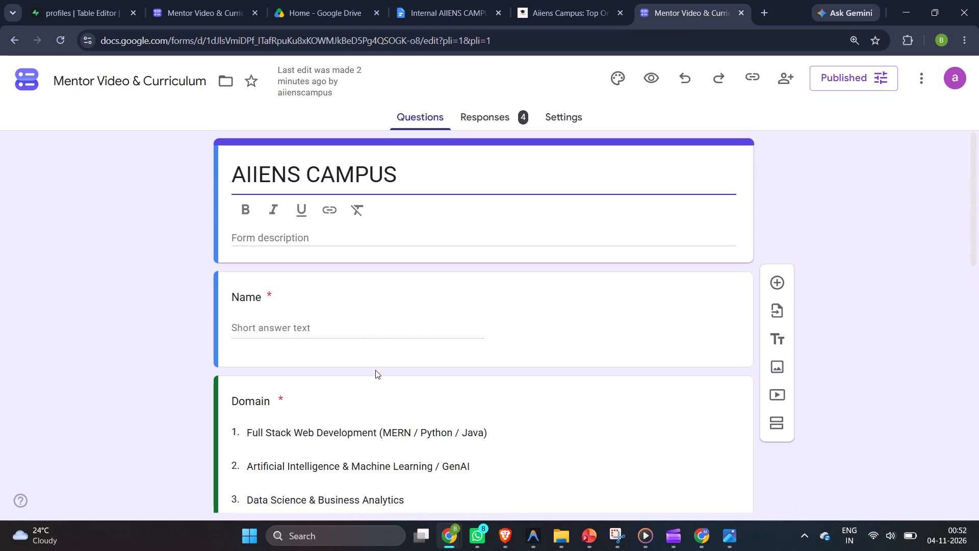
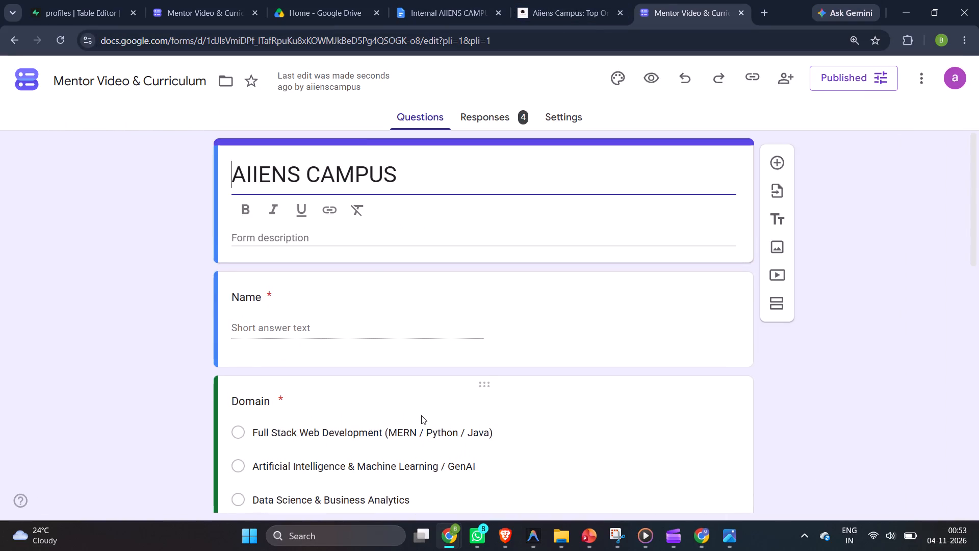
Review the Domain question's options in both open Mentor Video & Curriculum editor tabs, down to Other Specialized Domain.
{"action": "scroll", "coordinate": [741, 446], "scroll_direction": "down", "scroll_amount": 3}
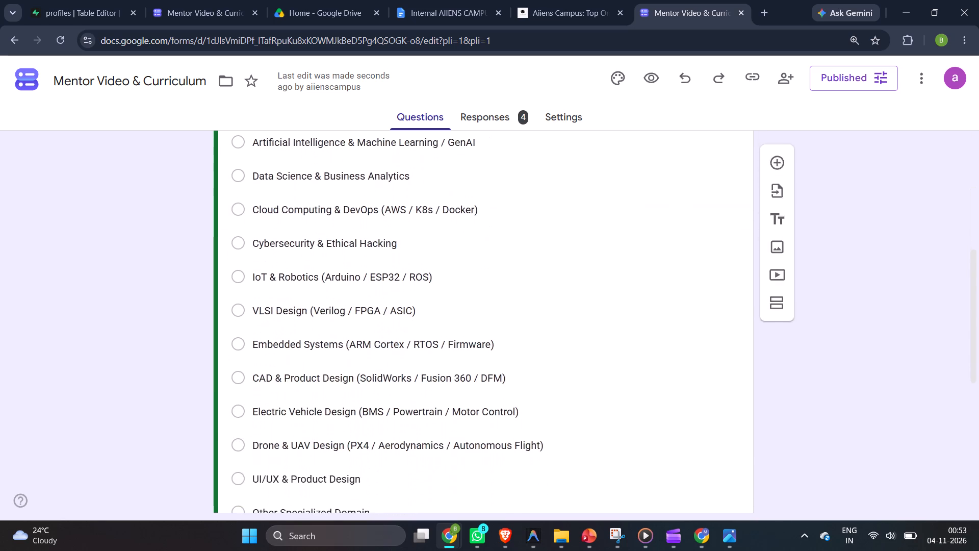
{"action": "scroll", "coordinate": [553, 409], "scroll_direction": "down", "scroll_amount": 1}
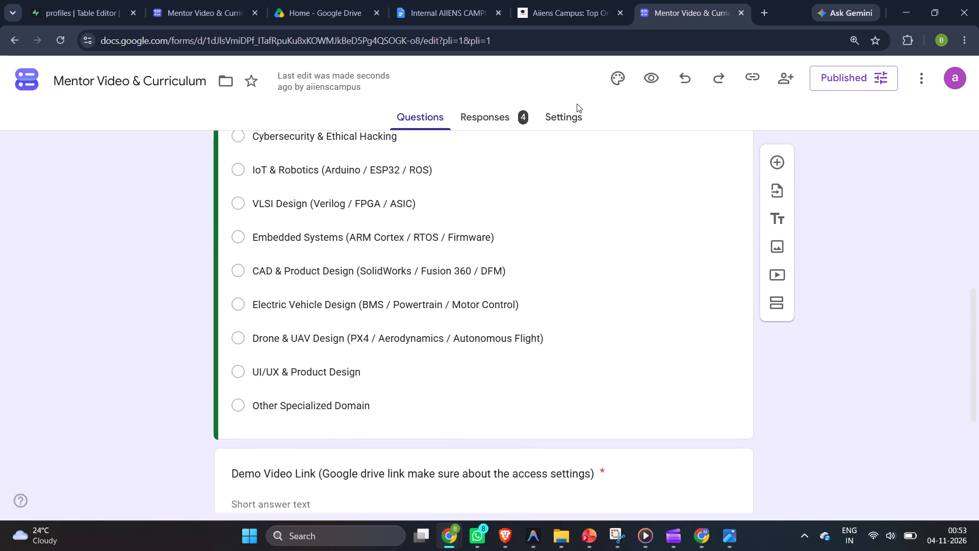
{"action": "left_click", "coordinate": [216, 12]}
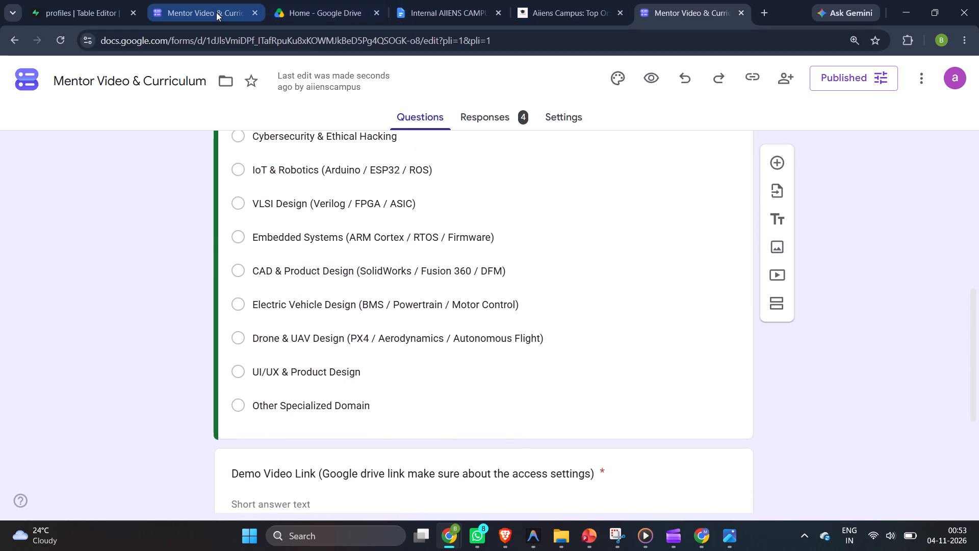
{"action": "scroll", "coordinate": [349, 297], "scroll_direction": "down", "scroll_amount": 2}
{"action": "scroll", "coordinate": [618, 390], "scroll_direction": "down", "scroll_amount": 3}
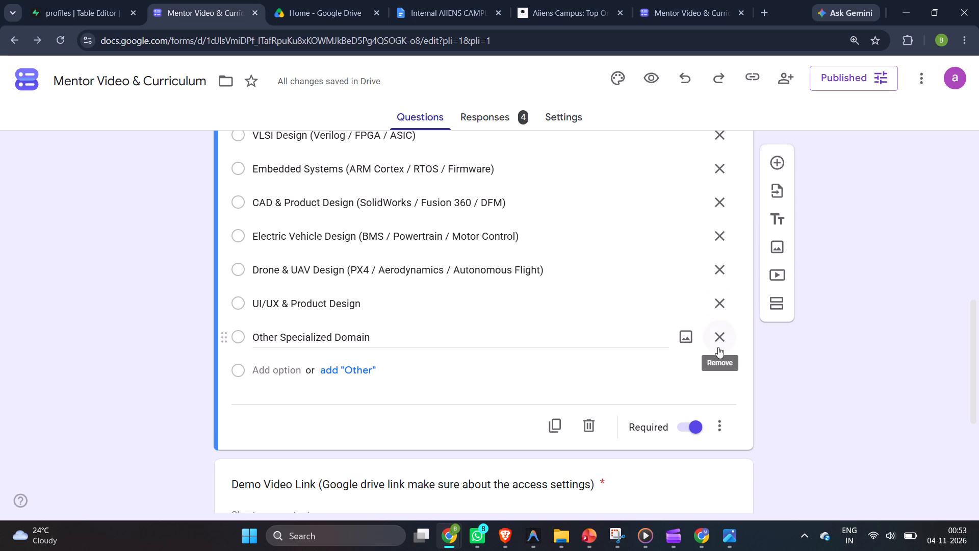
Review the form's domain options and the questions that follow, from Demo Video Link to Expected Salary (LPA).
{"action": "left_click_drag", "start_coordinate": [793, 409], "coordinate": [610, 498]}
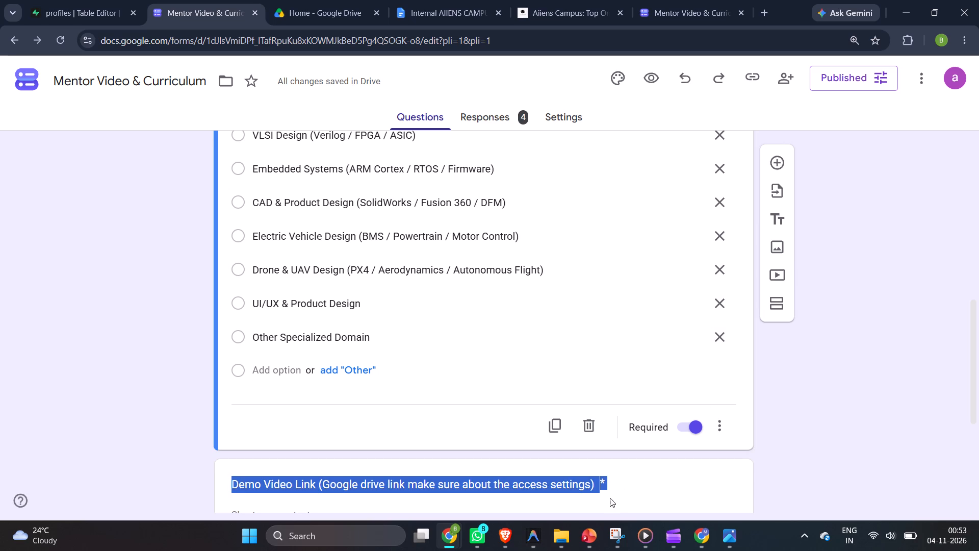
{"action": "left_click_drag", "start_coordinate": [610, 498], "coordinate": [602, 505]}
{"action": "left_click", "coordinate": [640, 475]}
{"action": "scroll", "coordinate": [394, 350], "scroll_direction": "up", "scroll_amount": 3}
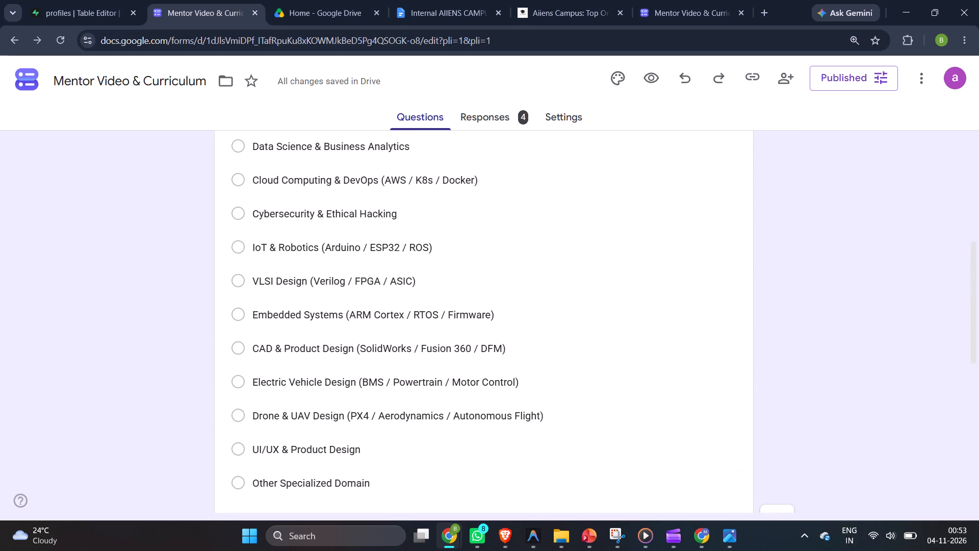
{"action": "scroll", "coordinate": [394, 350], "scroll_direction": "up", "scroll_amount": 2}
{"action": "scroll", "coordinate": [394, 350], "scroll_direction": "down", "scroll_amount": 5}
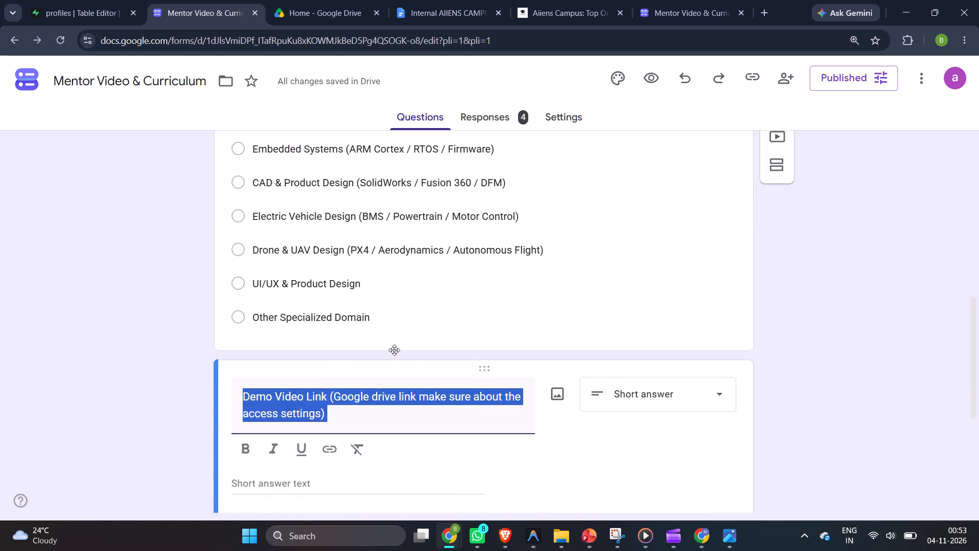
{"action": "scroll", "coordinate": [394, 350], "scroll_direction": "down", "scroll_amount": 2}
{"action": "left_click", "coordinate": [780, 362]}
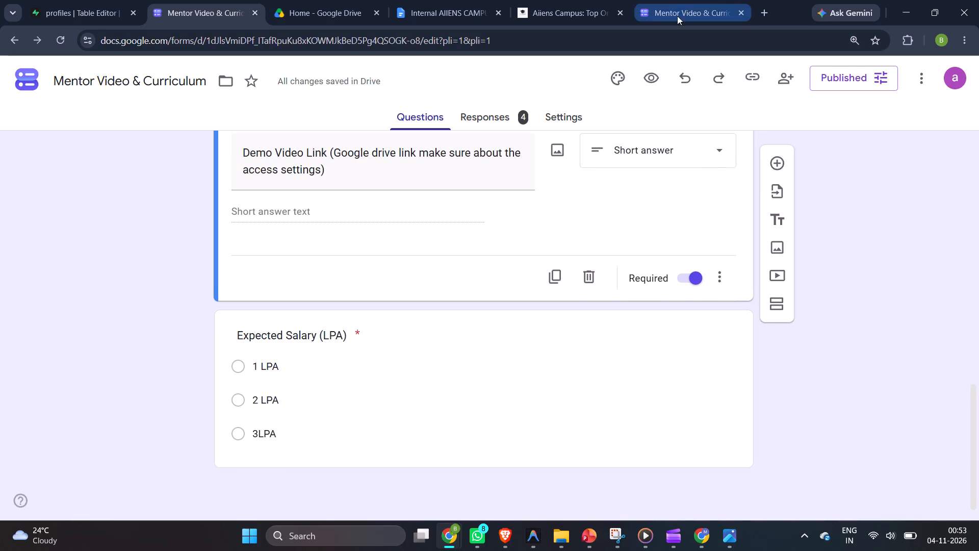
Switch to the other Chrome profile's AIIENS CAMPUS response form and enter bb as the Name answer.
{"action": "left_click", "coordinate": [708, 533]}
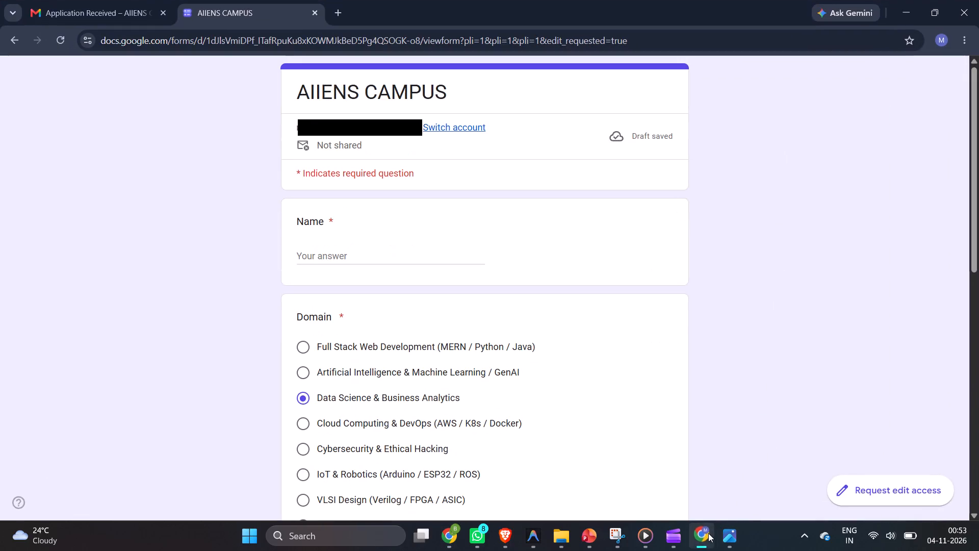
{"action": "left_click", "coordinate": [327, 245]}
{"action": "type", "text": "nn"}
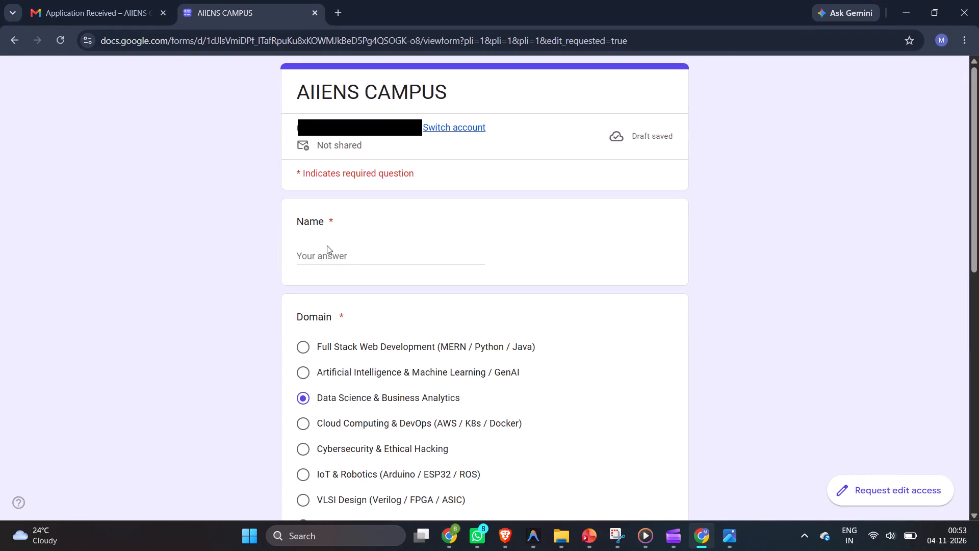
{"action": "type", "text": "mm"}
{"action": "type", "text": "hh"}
{"action": "left_click", "coordinate": [319, 259]}
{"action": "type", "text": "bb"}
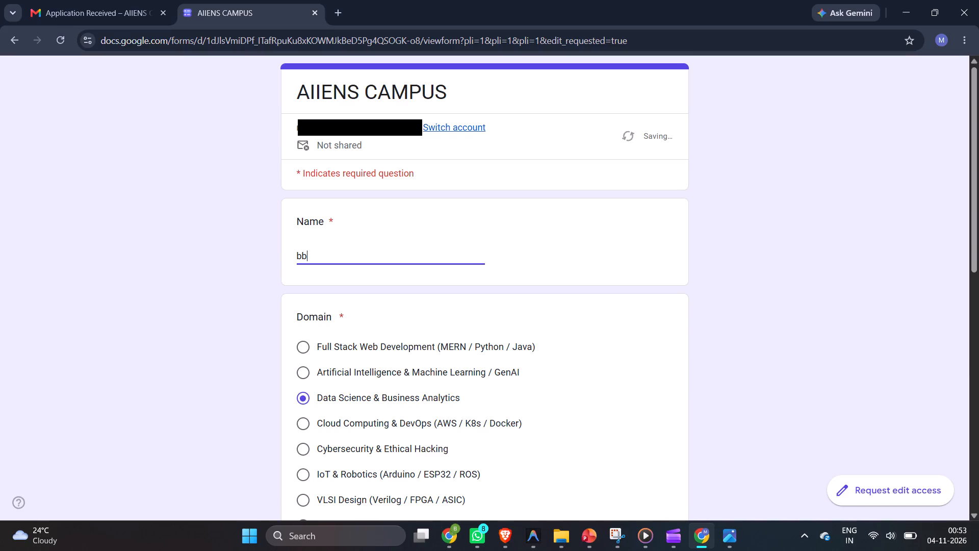
Open the Demo Video Link answer for entry and switch to the Brave browser.
{"action": "scroll", "coordinate": [387, 287], "scroll_direction": "down", "scroll_amount": 2}
{"action": "scroll", "coordinate": [346, 395], "scroll_direction": "down", "scroll_amount": 1}
{"action": "left_click", "coordinate": [321, 378]}
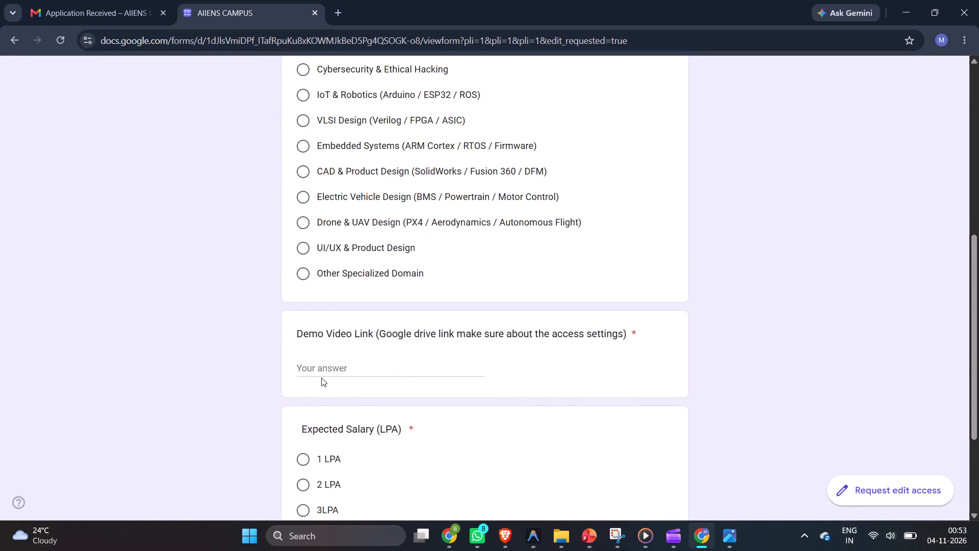
{"action": "left_click", "coordinate": [296, 369]}
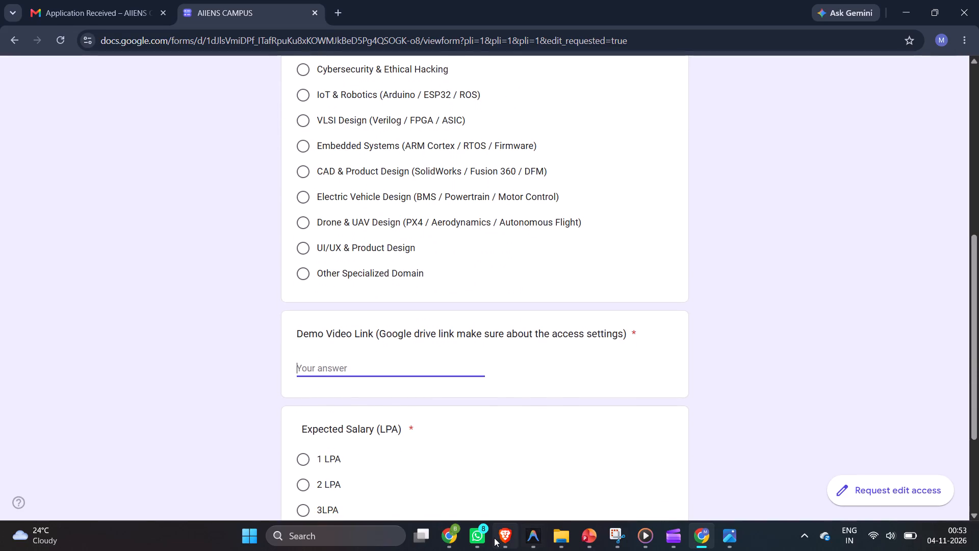
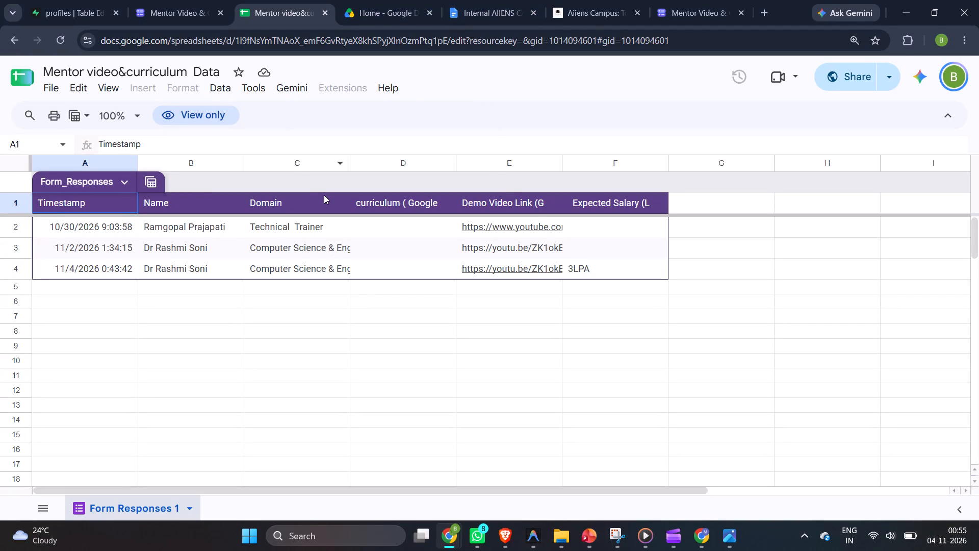
Check the form responses in the Mentor video&curriculum Data sheet and reload it.
{"action": "scroll", "coordinate": [324, 195], "scroll_direction": "down", "scroll_amount": 2}
{"action": "scroll", "coordinate": [324, 195], "scroll_direction": "up", "scroll_amount": 6}
{"action": "left_click", "coordinate": [60, 46]}
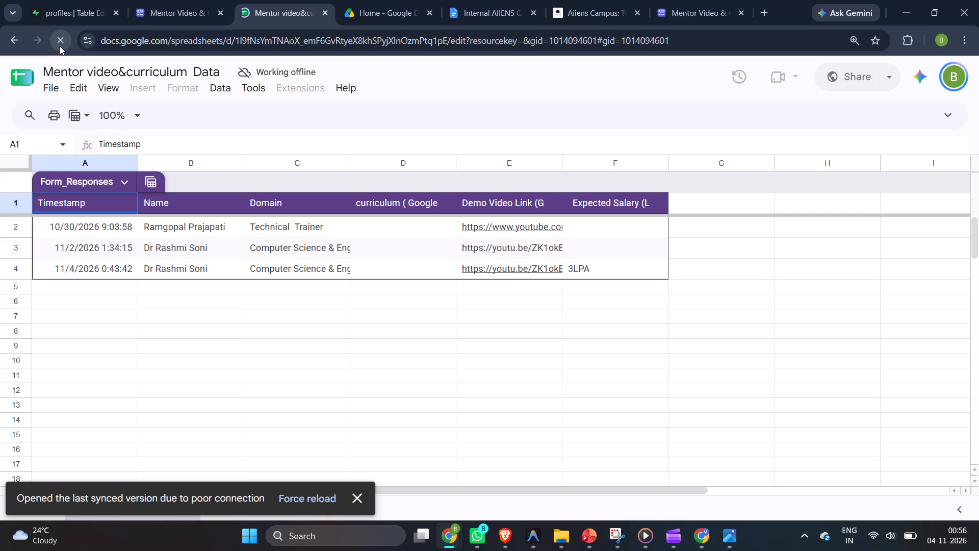
Review the Mentor Video & Curriculum form's questions, from Name and the Domain options through Demo Video Link to Expected Salary (LPA).
{"action": "left_click", "coordinate": [377, 19]}
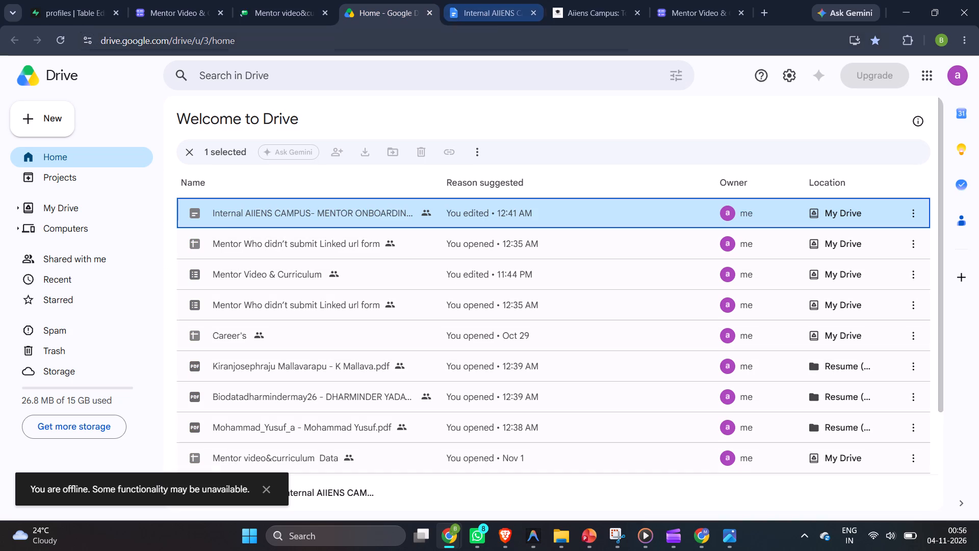
{"action": "left_click", "coordinate": [461, 10]}
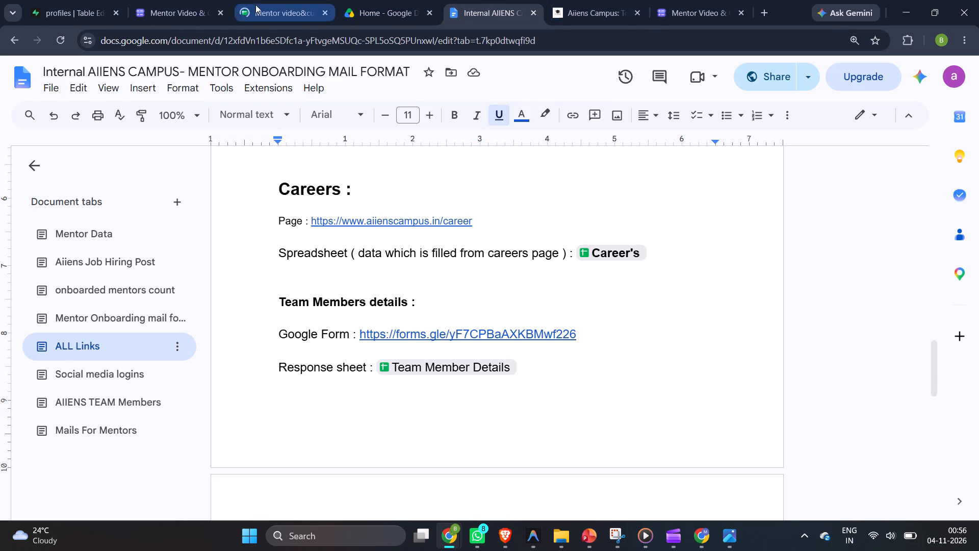
{"action": "left_click", "coordinate": [181, 12]}
{"action": "scroll", "coordinate": [407, 226], "scroll_direction": "up", "scroll_amount": 1}
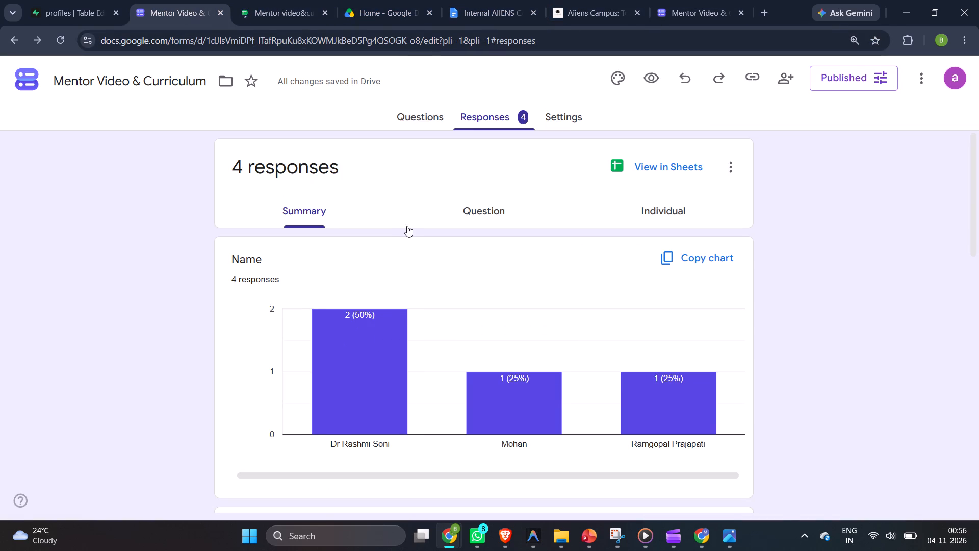
{"action": "left_click", "coordinate": [437, 121]}
{"action": "scroll", "coordinate": [432, 327], "scroll_direction": "down", "scroll_amount": 1}
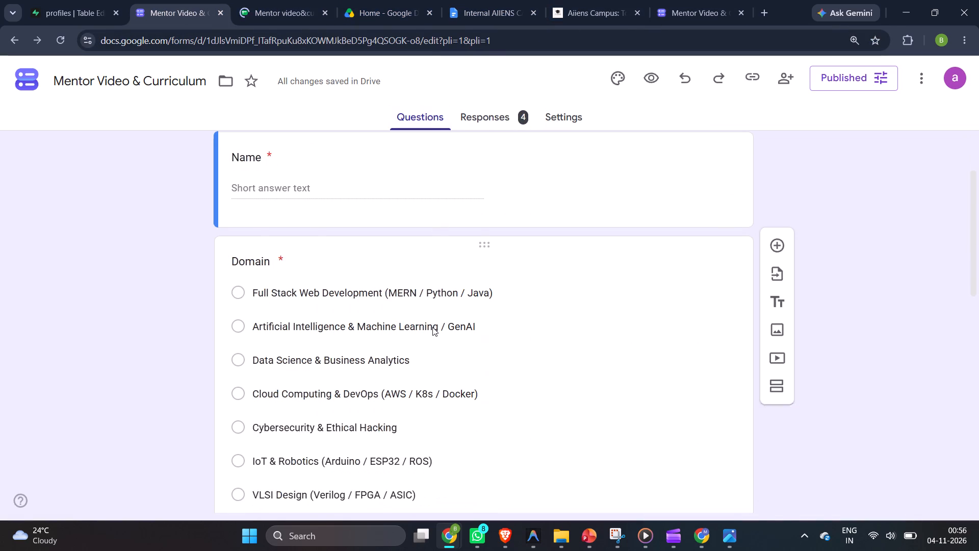
{"action": "scroll", "coordinate": [432, 327], "scroll_direction": "down", "scroll_amount": 1}
{"action": "scroll", "coordinate": [432, 327], "scroll_direction": "up", "scroll_amount": 2}
{"action": "scroll", "coordinate": [432, 327], "scroll_direction": "down", "scroll_amount": 3}
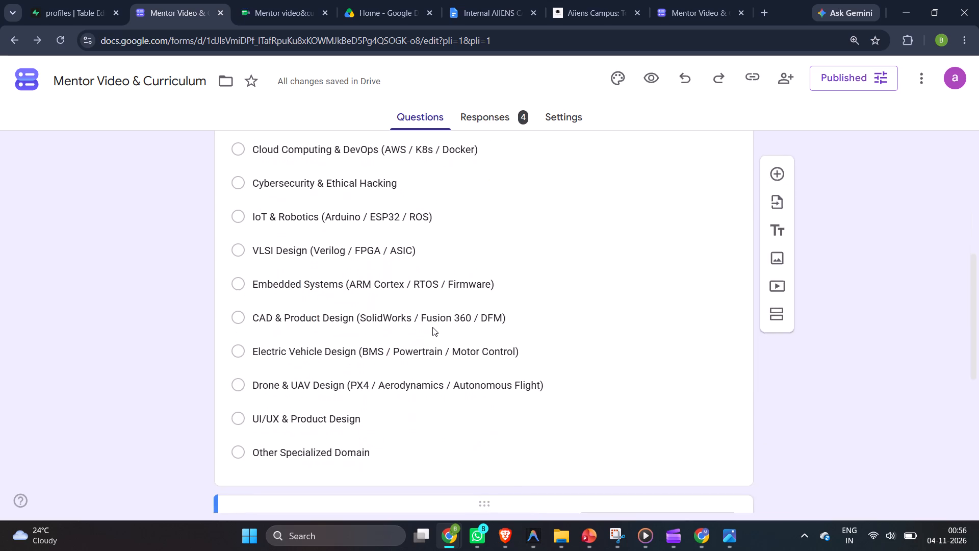
{"action": "scroll", "coordinate": [432, 327], "scroll_direction": "up", "scroll_amount": 1}
{"action": "scroll", "coordinate": [306, 396], "scroll_direction": "down", "scroll_amount": 1}
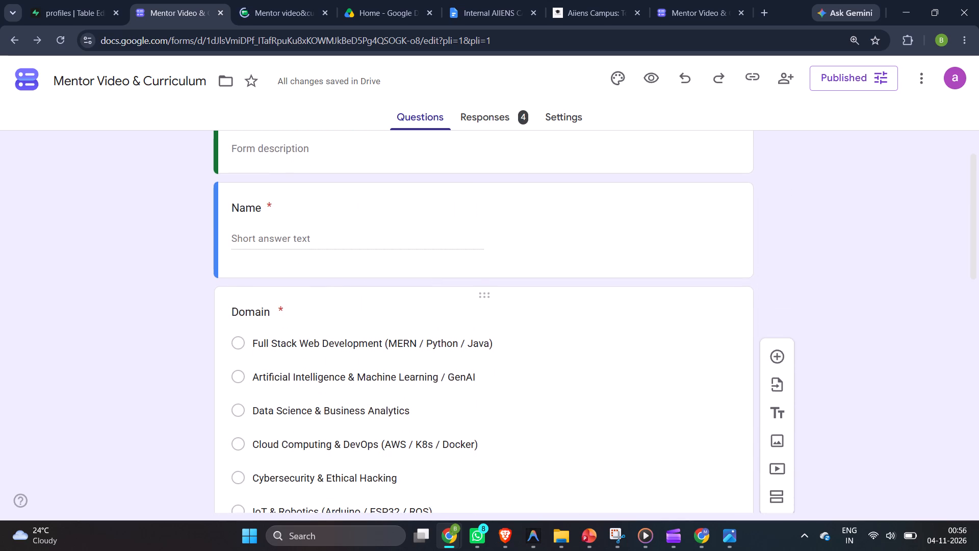
{"action": "scroll", "coordinate": [337, 405], "scroll_direction": "down", "scroll_amount": 1}
{"action": "scroll", "coordinate": [284, 427], "scroll_direction": "down", "scroll_amount": 2}
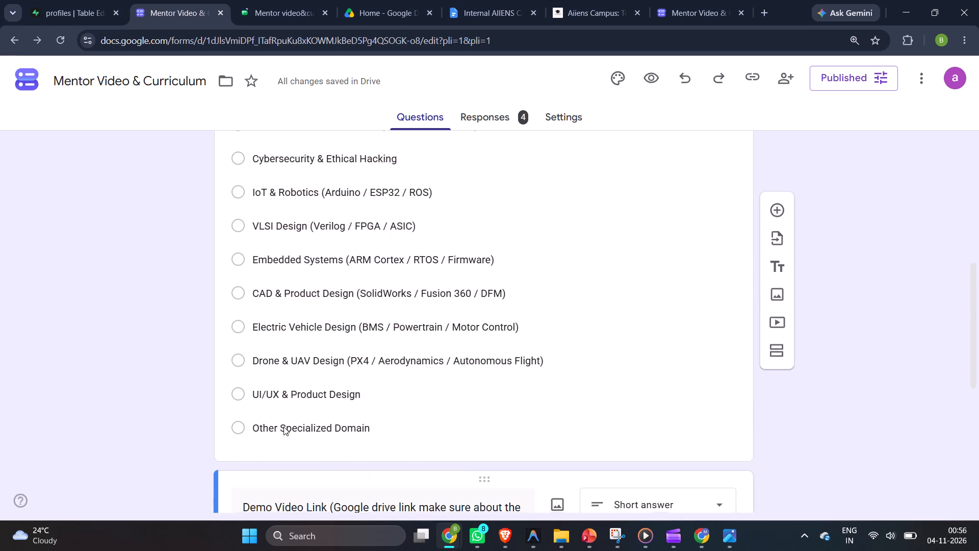
{"action": "scroll", "coordinate": [284, 427], "scroll_direction": "down", "scroll_amount": 1}
{"action": "left_click", "coordinate": [362, 380]}
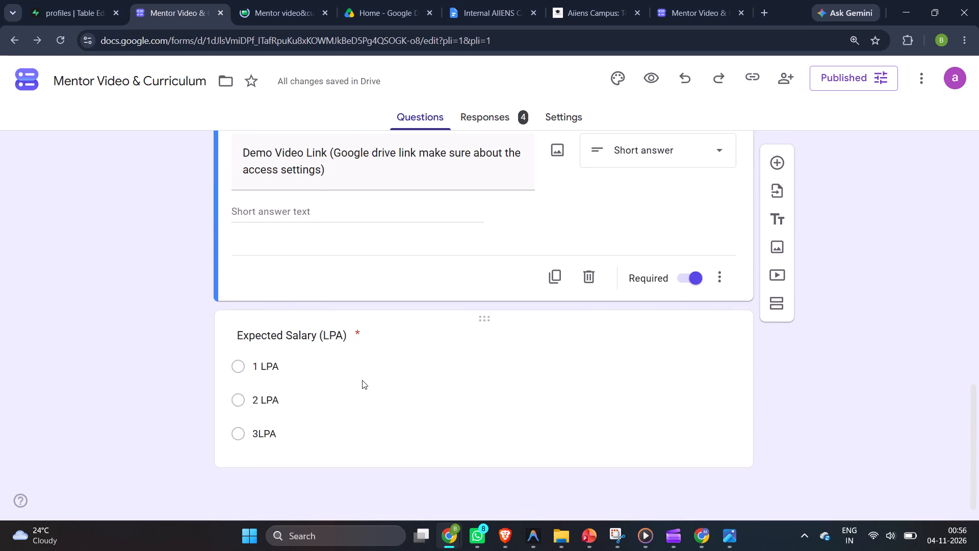
{"action": "left_click", "coordinate": [826, 80]}
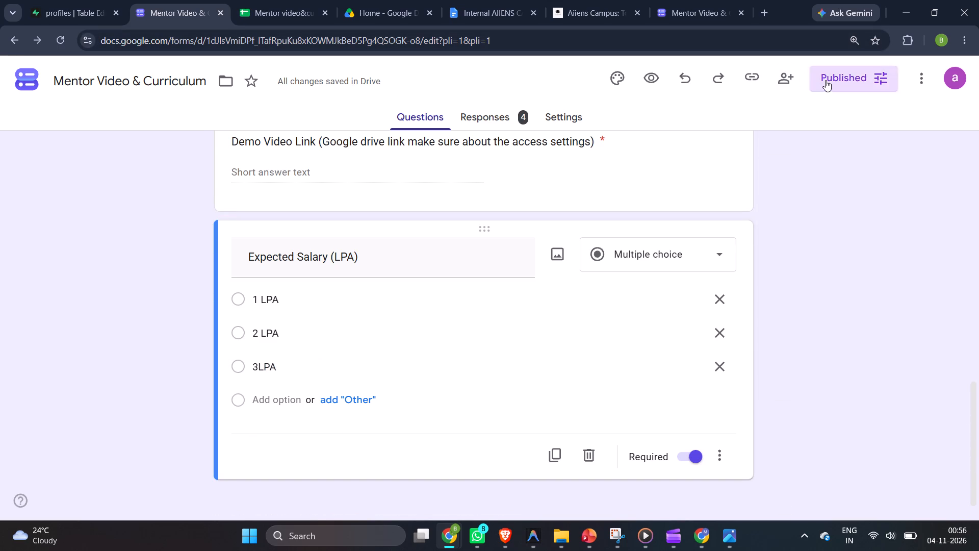
{"action": "left_click", "coordinate": [647, 332]}
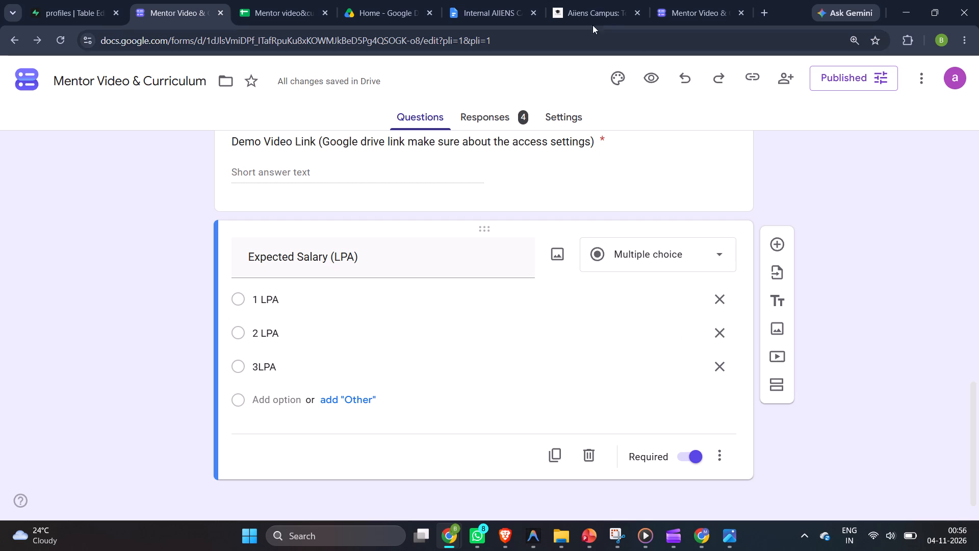
Open the linked response spreadsheet from the Responses view of the other open Mentor Video & Curriculum form.
{"action": "left_click", "coordinate": [694, 18]}
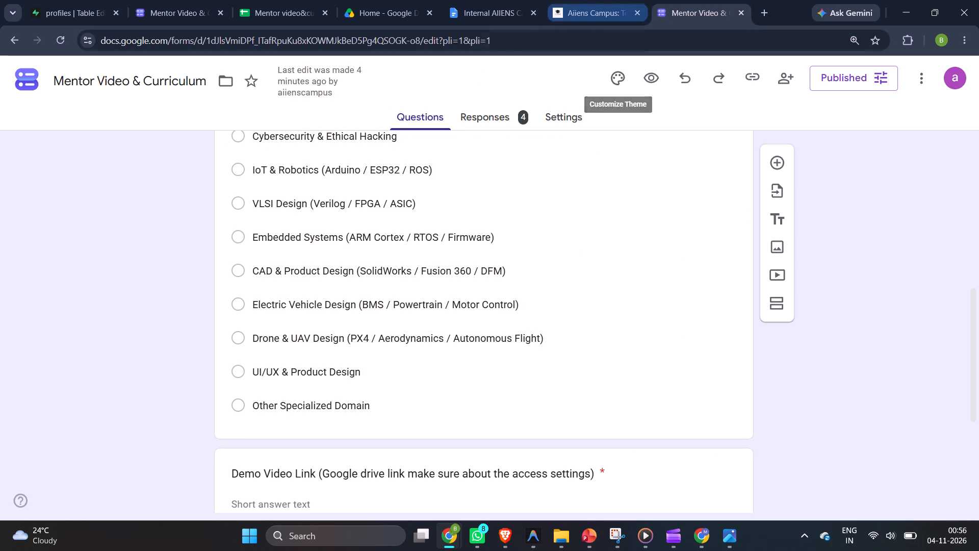
{"action": "left_click", "coordinate": [490, 115]}
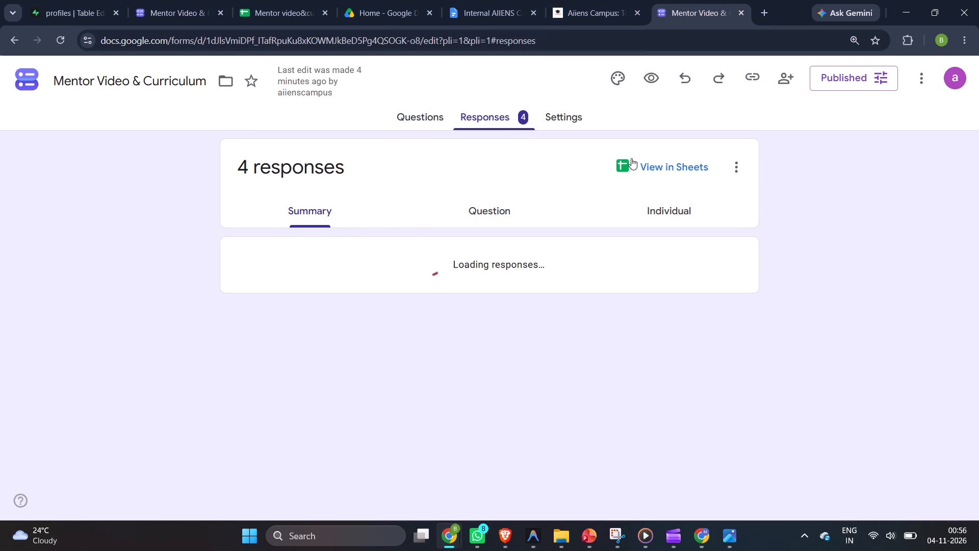
{"action": "left_click", "coordinate": [641, 158]}
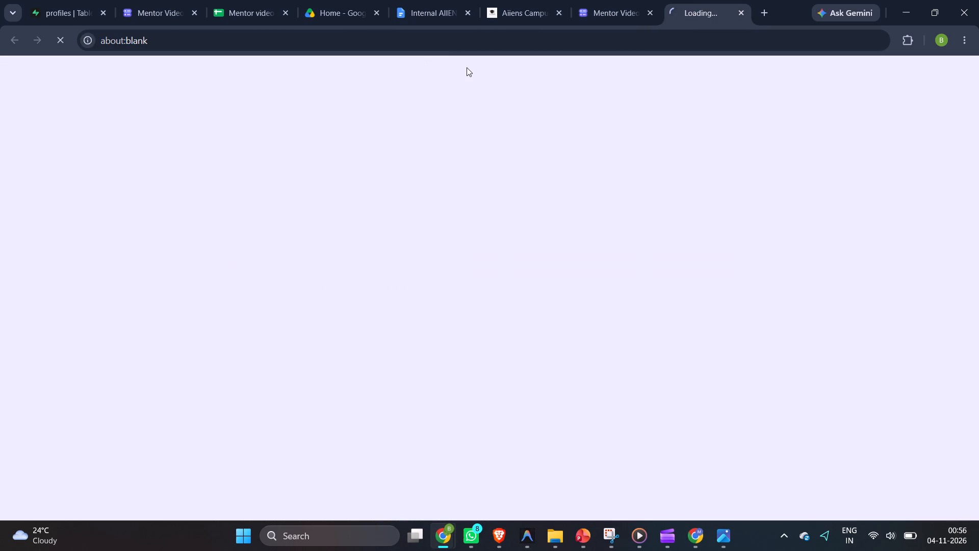
Close the old response sheet, Drive home, internal onboarding document, Aiiens Campus page and duplicate Mentor Video & Curriculum form.
{"action": "left_click", "coordinate": [230, 9]}
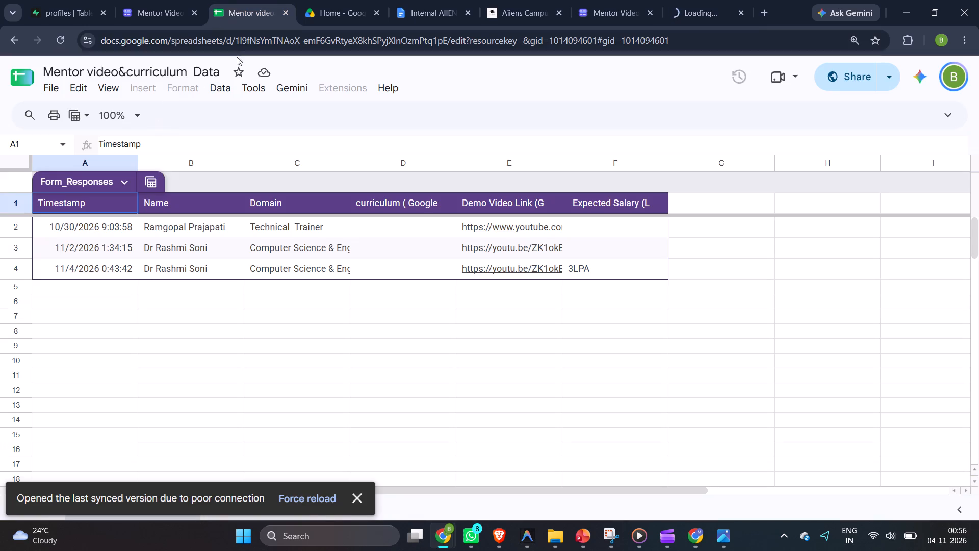
{"action": "left_click", "coordinate": [288, 14]}
{"action": "left_click", "coordinate": [288, 14]}
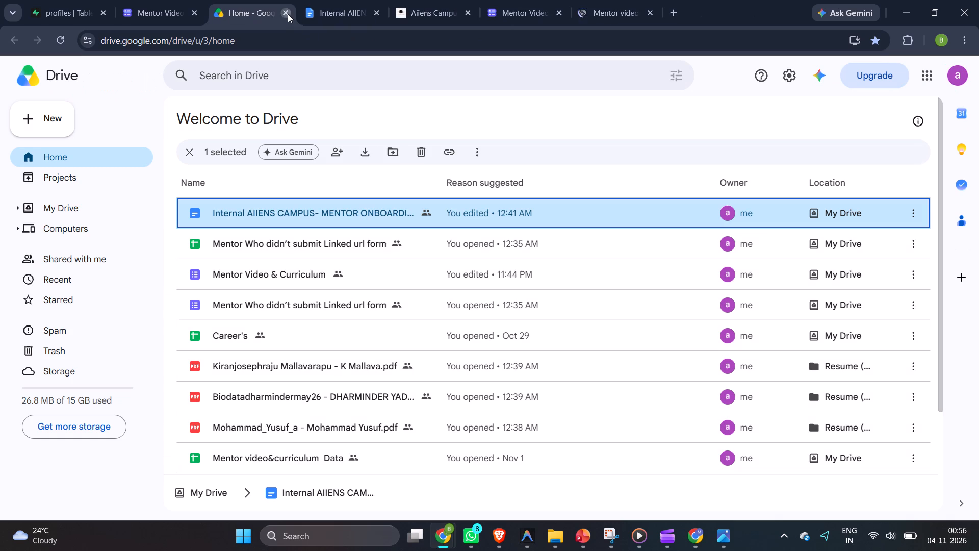
{"action": "left_click", "coordinate": [288, 14]}
{"action": "left_click", "coordinate": [288, 14]}
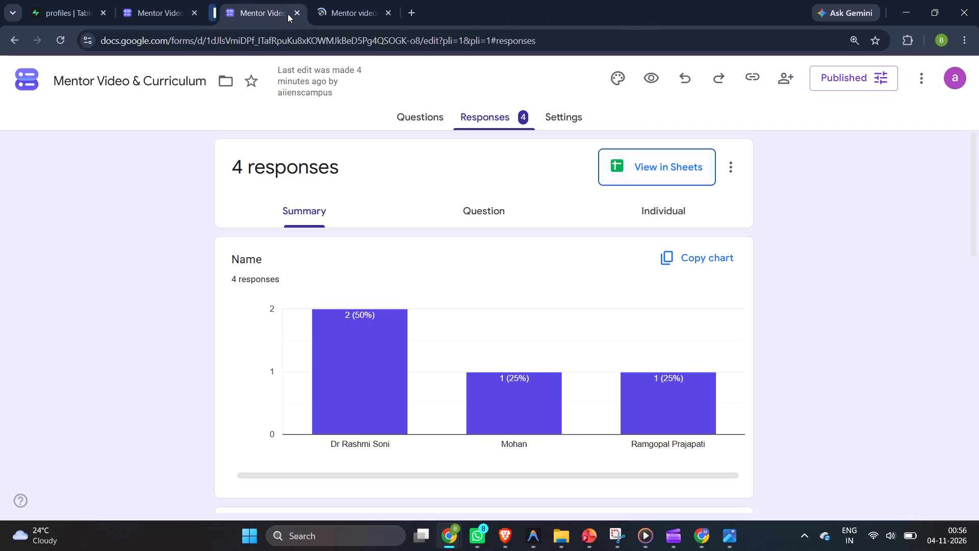
{"action": "left_click", "coordinate": [288, 14]}
Check the response sheet and the Supabase profiles table, and close the remaining Mentor Video & Curriculum form editor.
{"action": "scroll", "coordinate": [149, 141], "scroll_direction": "up", "scroll_amount": 1}
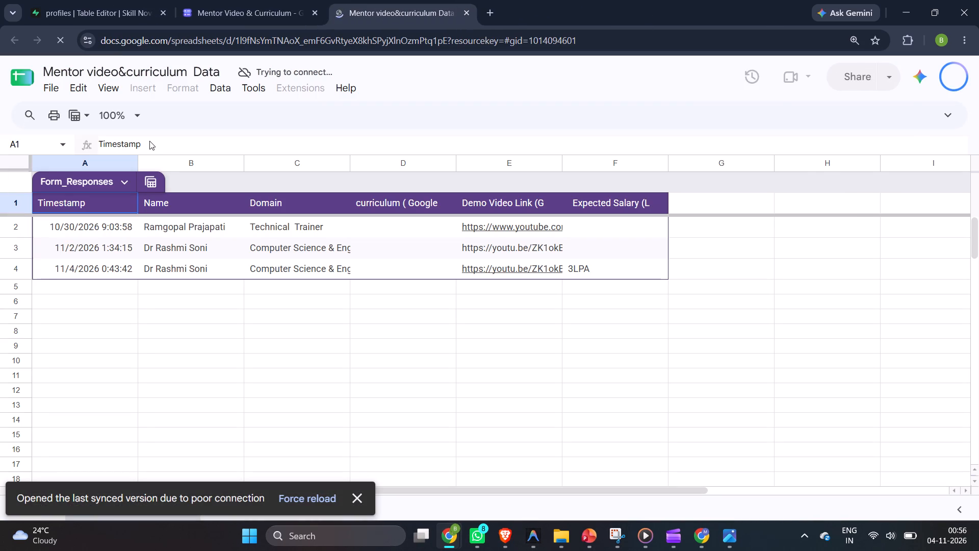
{"action": "scroll", "coordinate": [149, 141], "scroll_direction": "up", "scroll_amount": 2}
{"action": "left_click", "coordinate": [144, 11]}
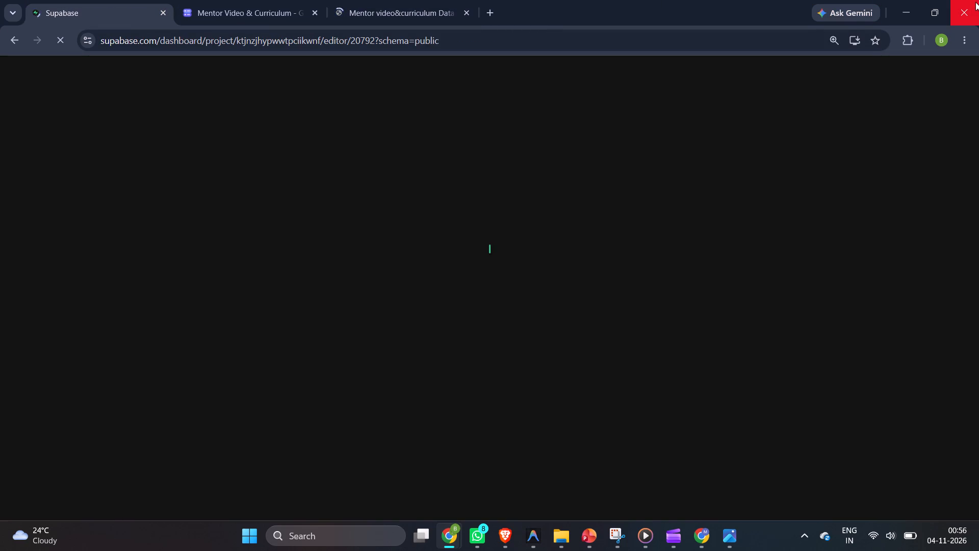
{"action": "left_click", "coordinate": [269, 15]}
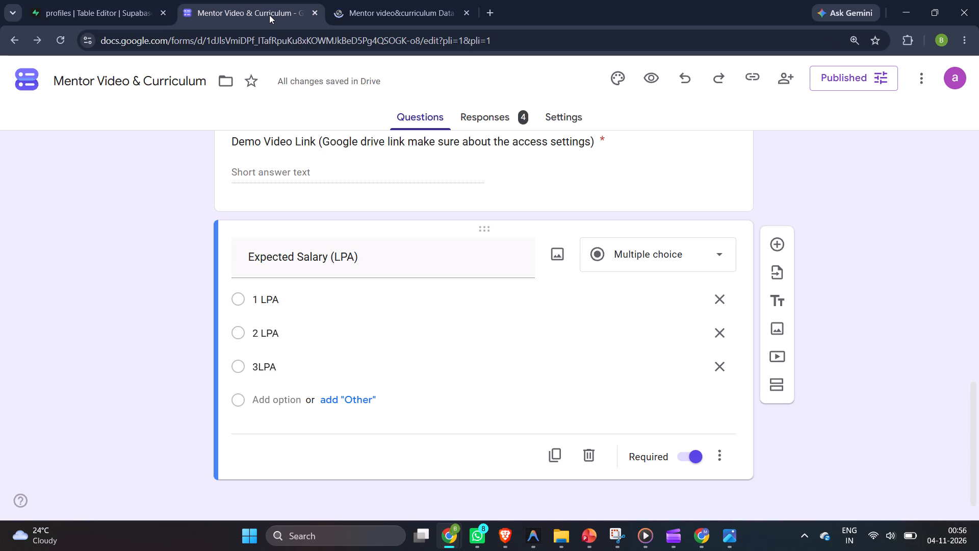
{"action": "left_click", "coordinate": [314, 11]}
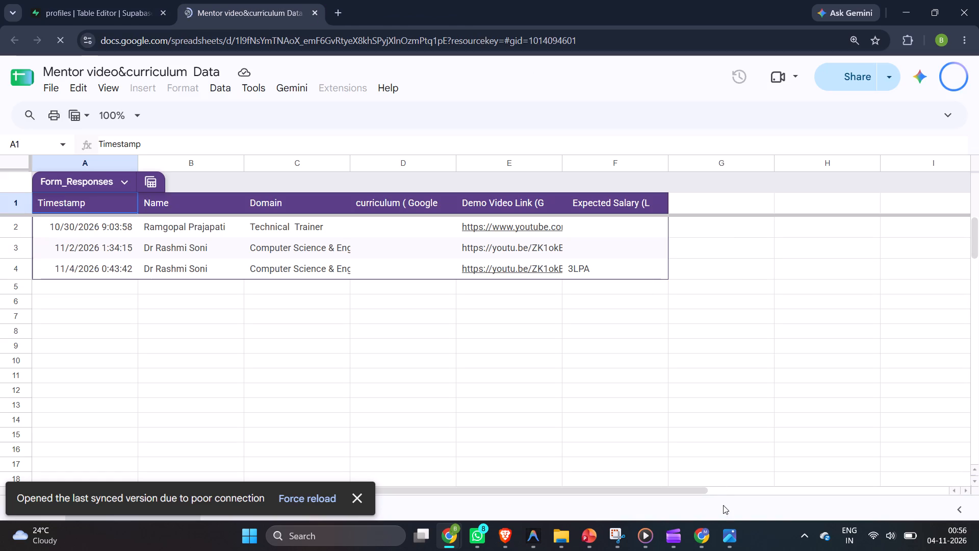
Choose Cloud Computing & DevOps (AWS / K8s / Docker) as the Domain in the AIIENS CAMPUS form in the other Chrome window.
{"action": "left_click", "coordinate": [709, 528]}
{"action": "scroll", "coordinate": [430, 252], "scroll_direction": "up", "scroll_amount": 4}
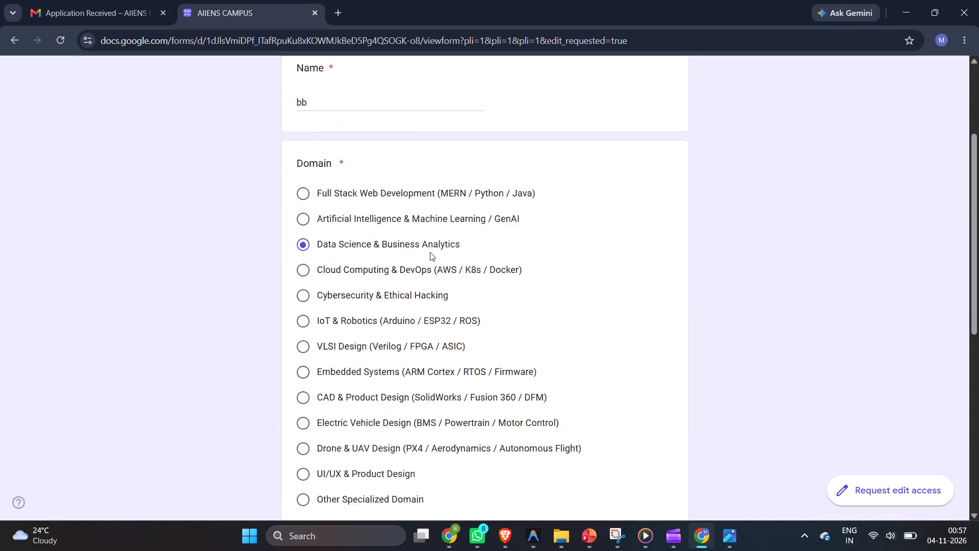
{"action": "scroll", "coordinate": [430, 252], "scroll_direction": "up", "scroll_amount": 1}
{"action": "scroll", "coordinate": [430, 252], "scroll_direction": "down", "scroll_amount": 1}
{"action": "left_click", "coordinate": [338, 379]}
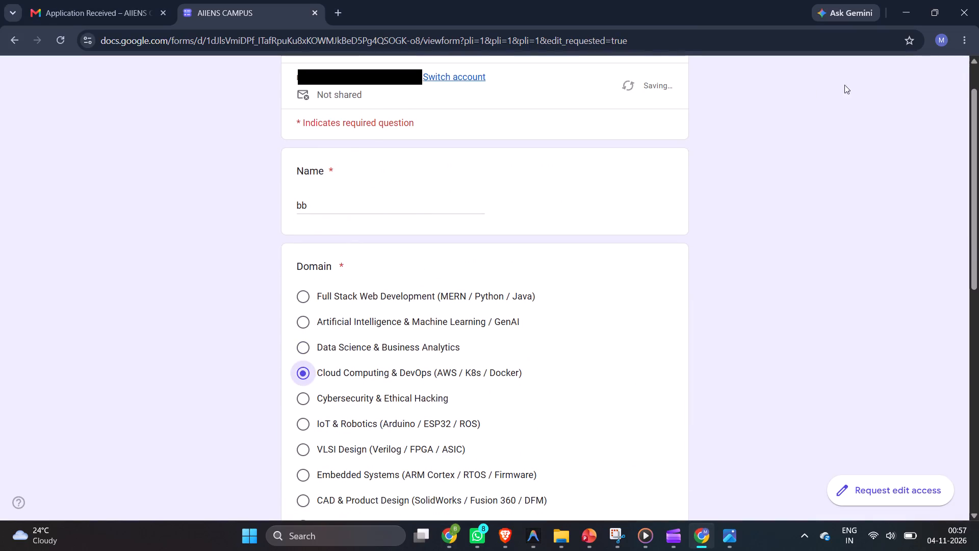
Close the browser window holding the AIIENS CAMPUS form, leaving the site without waiting for it to save.
{"action": "left_click", "coordinate": [962, 7]}
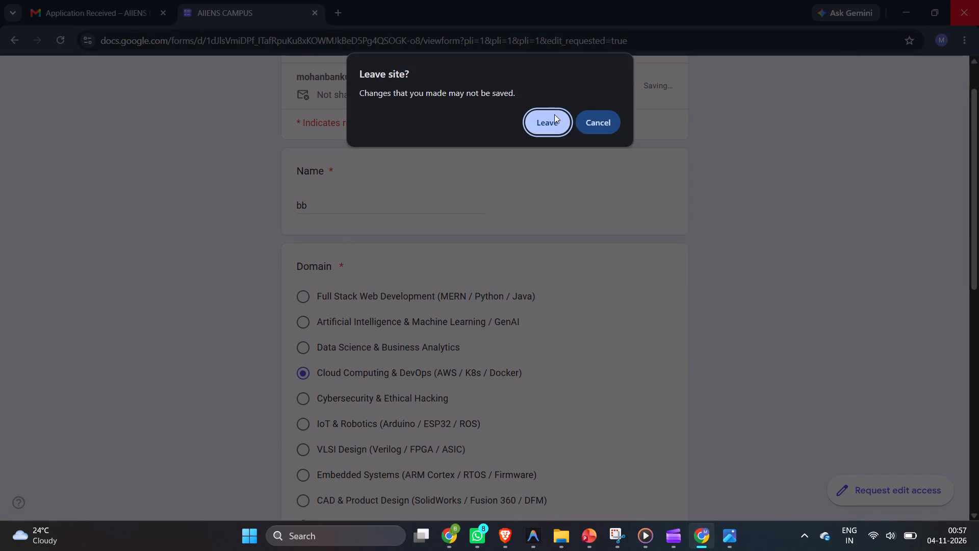
{"action": "left_click", "coordinate": [547, 125]}
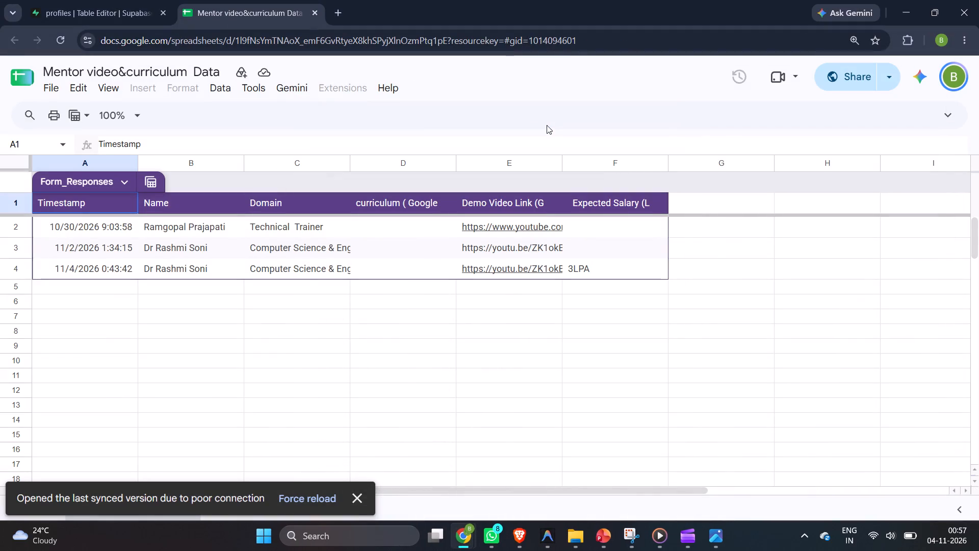
{"action": "left_click", "coordinate": [978, 3]}
{"action": "left_click", "coordinate": [978, 3]}
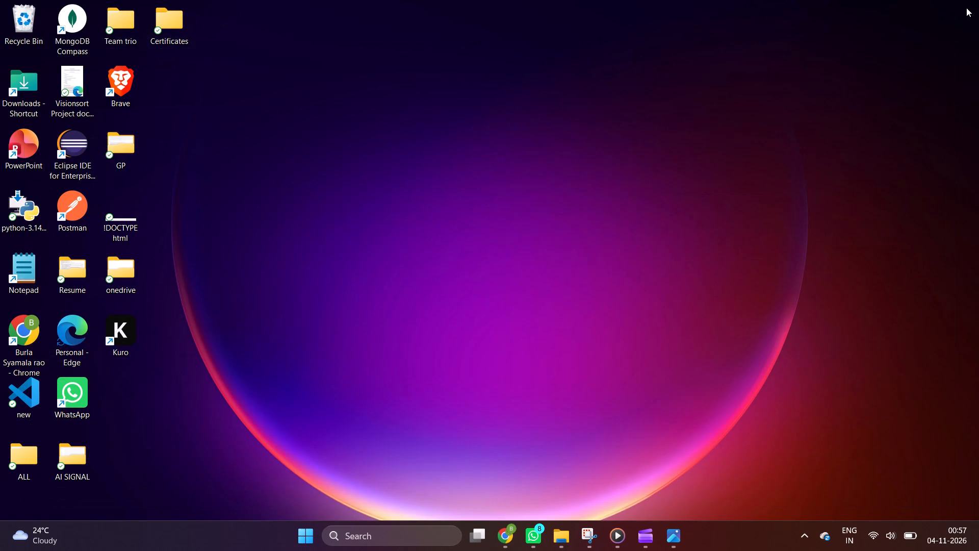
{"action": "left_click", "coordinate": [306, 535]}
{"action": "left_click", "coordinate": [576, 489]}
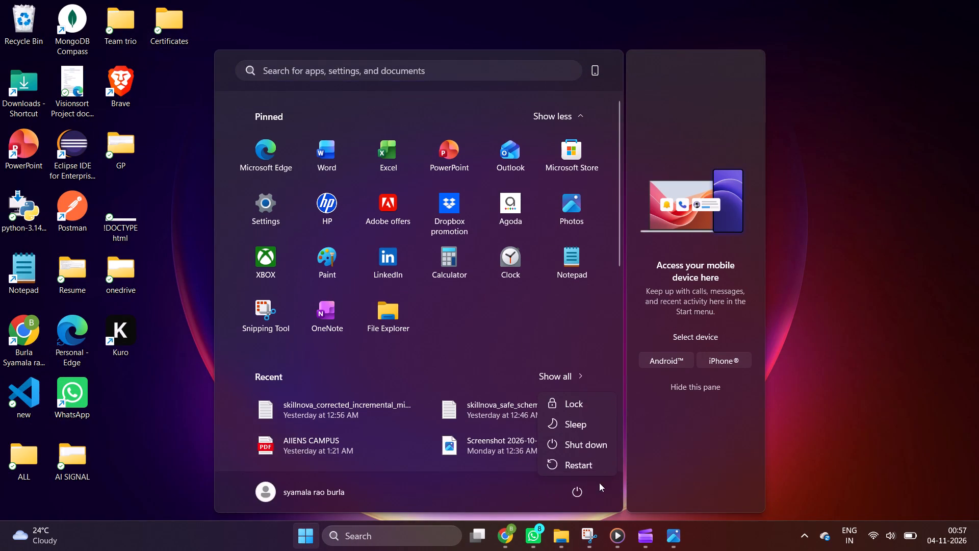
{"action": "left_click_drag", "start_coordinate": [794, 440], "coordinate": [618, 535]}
Close the media player, Photos, Snipping Tool and Microsoft Clipchamp windows still running in the background.
{"action": "right_click", "coordinate": [618, 535]}
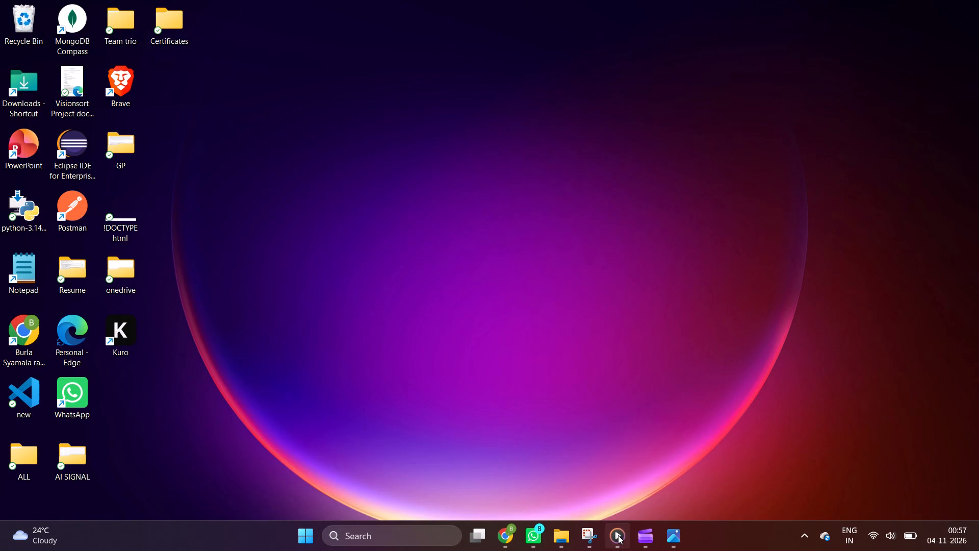
{"action": "left_click", "coordinate": [624, 503]}
{"action": "right_click", "coordinate": [649, 550]}
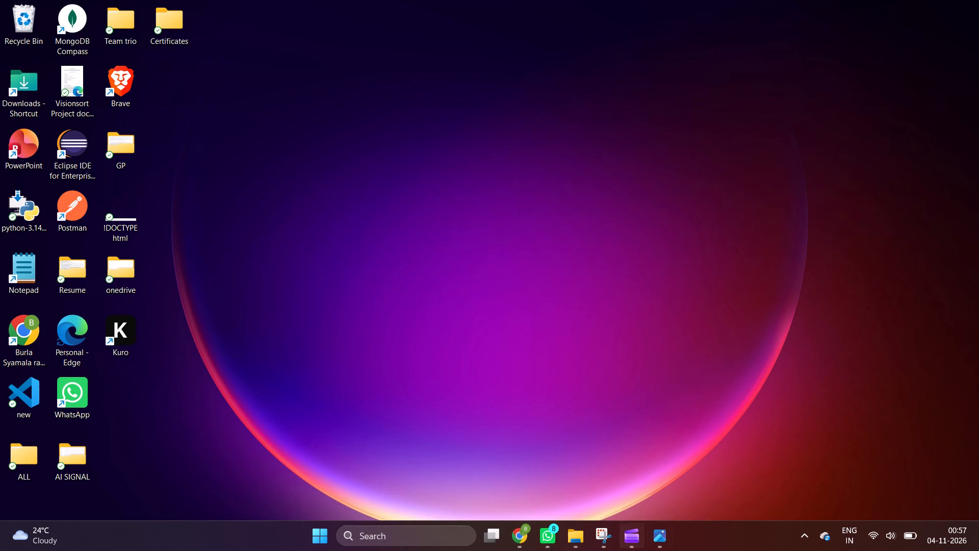
{"action": "left_click", "coordinate": [650, 494]}
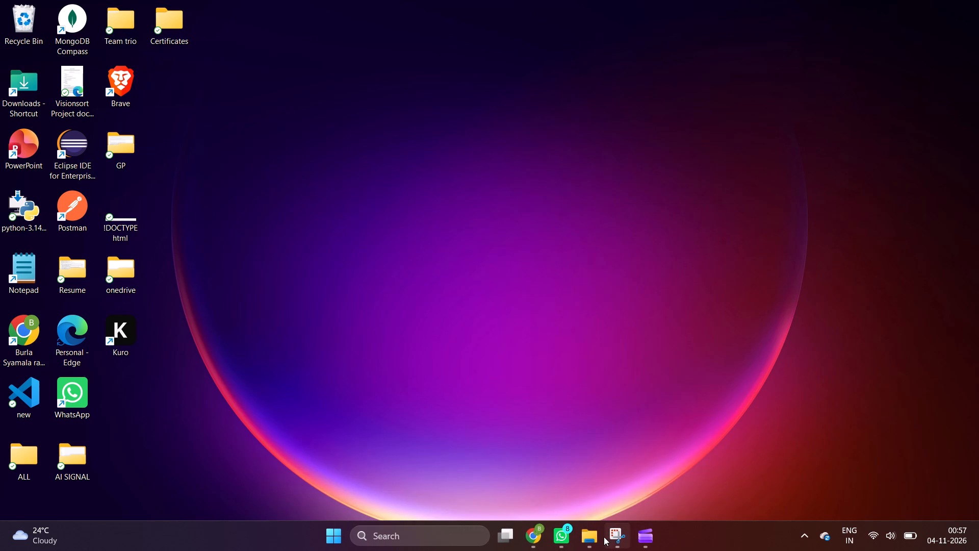
{"action": "right_click", "coordinate": [604, 537]}
{"action": "left_click", "coordinate": [606, 503]}
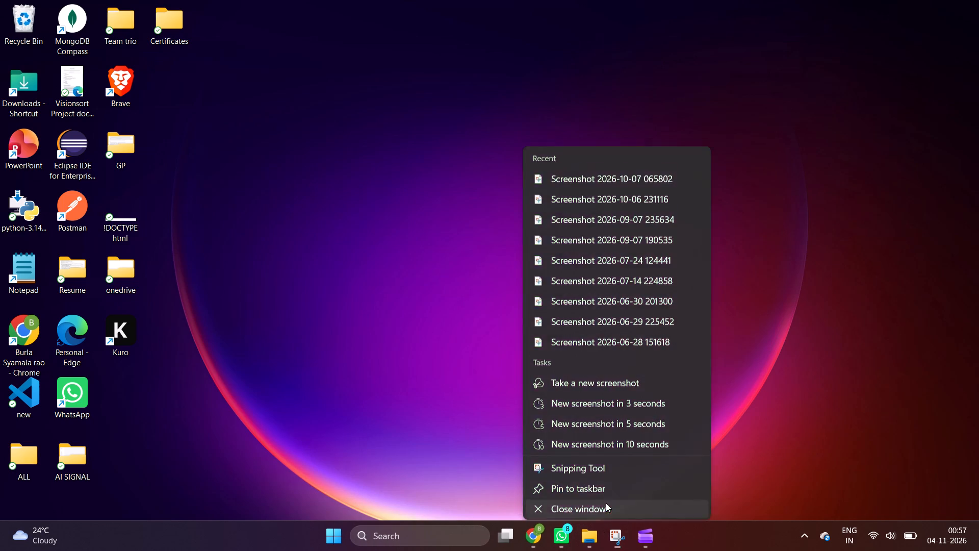
{"action": "right_click", "coordinate": [633, 544]}
{"action": "left_click", "coordinate": [622, 505]}
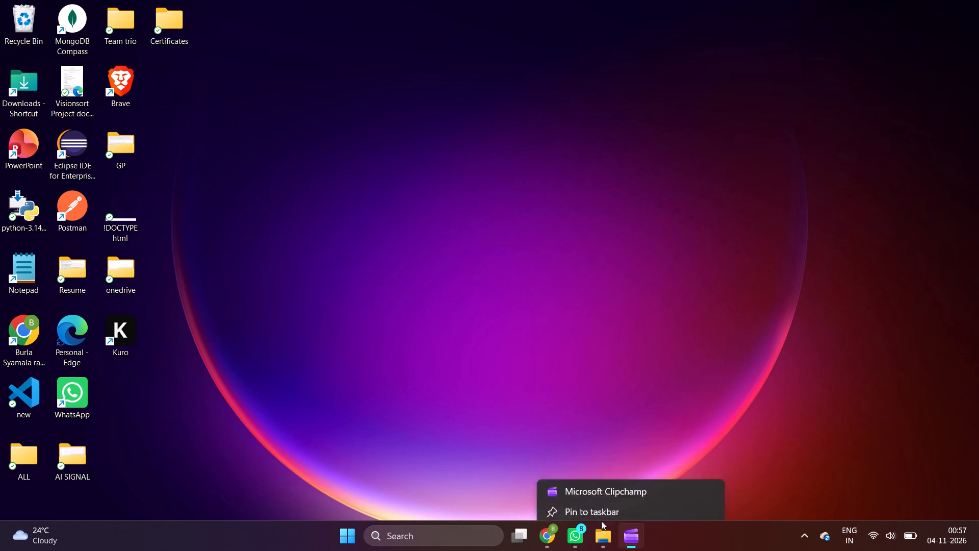
Close the WhatsApp window.
{"action": "right_click", "coordinate": [579, 534]}
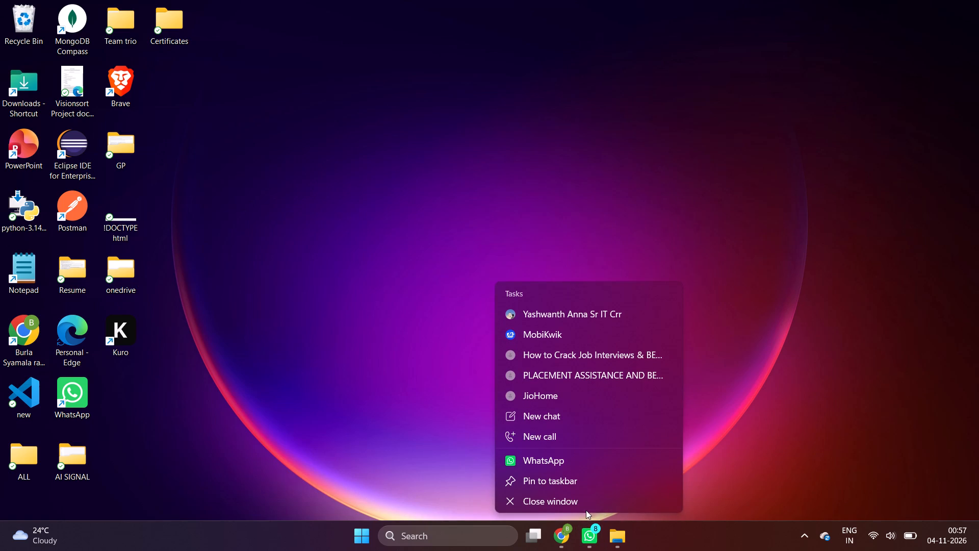
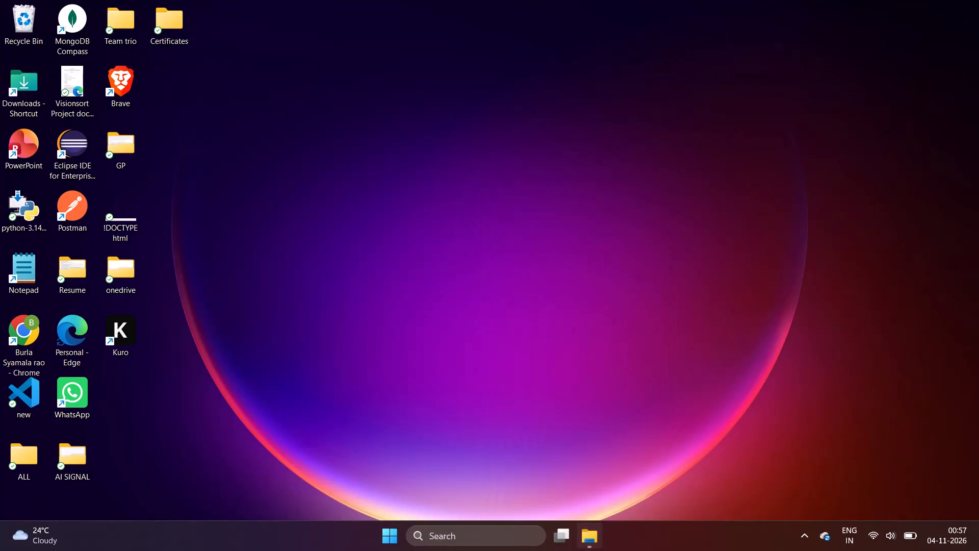
Close the File Explorer window that is still running.
{"action": "right_click", "coordinate": [601, 550]}
{"action": "left_click", "coordinate": [577, 509]}
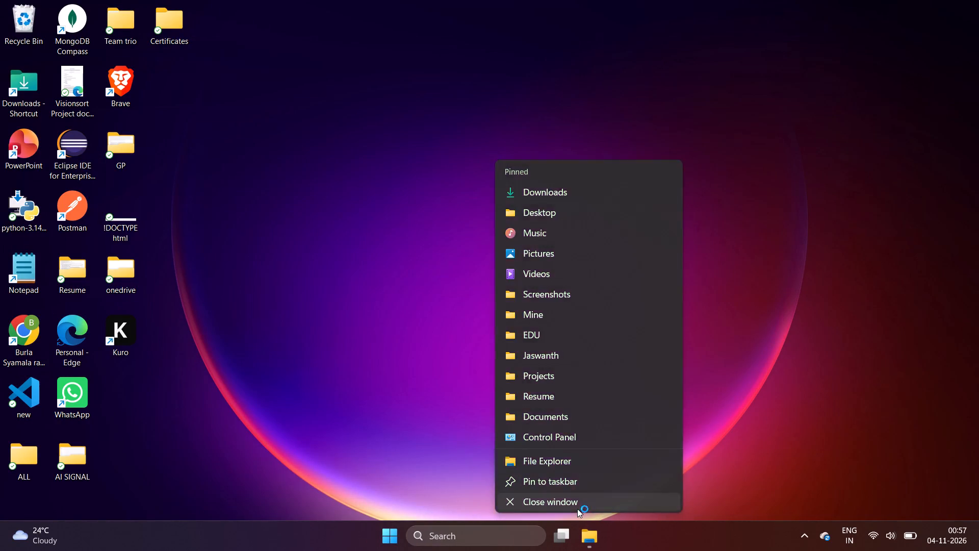
Bring up the Shut Down Windows dialog from the desktop.
{"action": "key", "text": "alt+F4"}
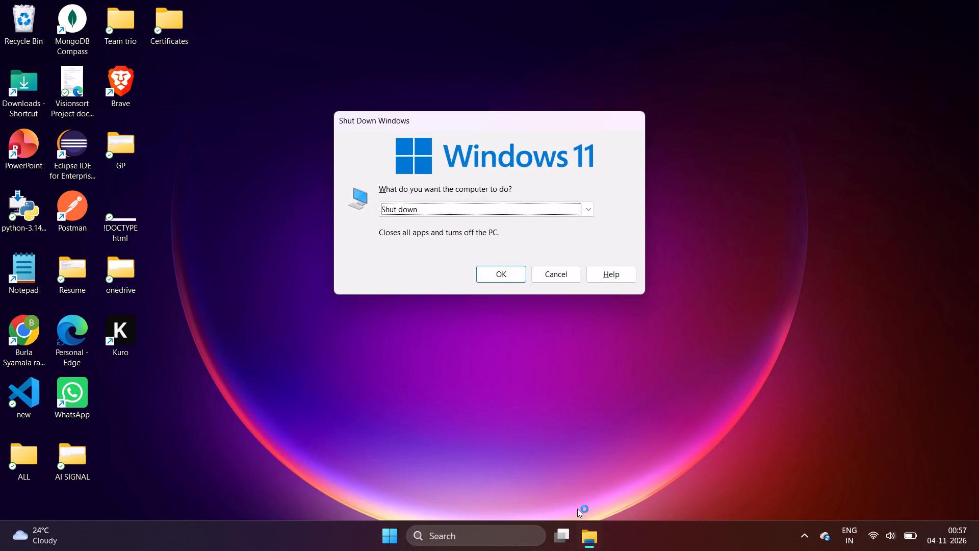